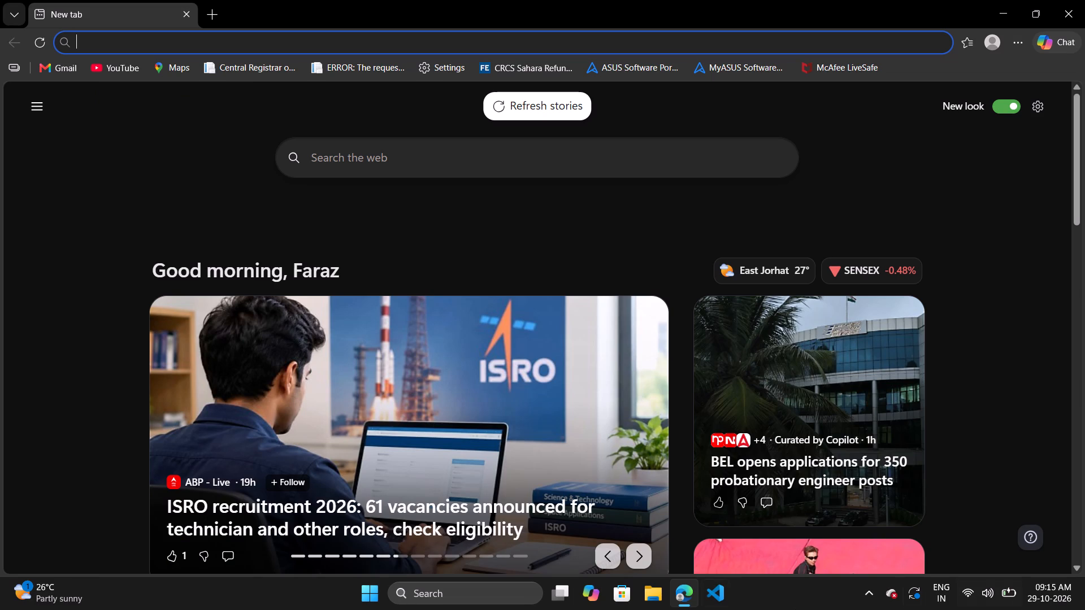
Search the web for Canva and open its site from the results.
left_click(372, 158)
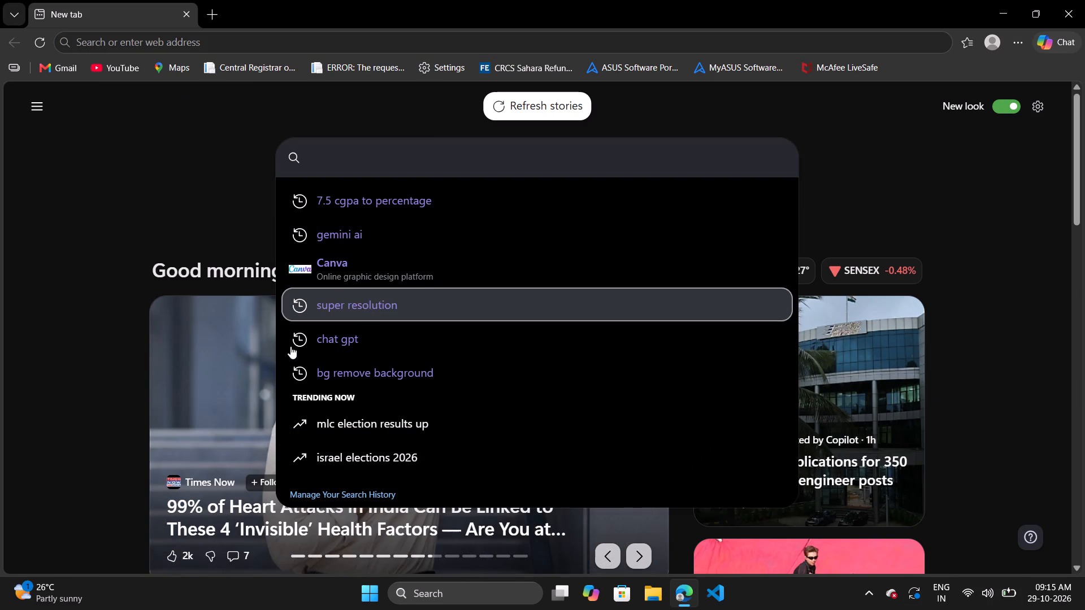
left_click(385, 170)
left_click(340, 267)
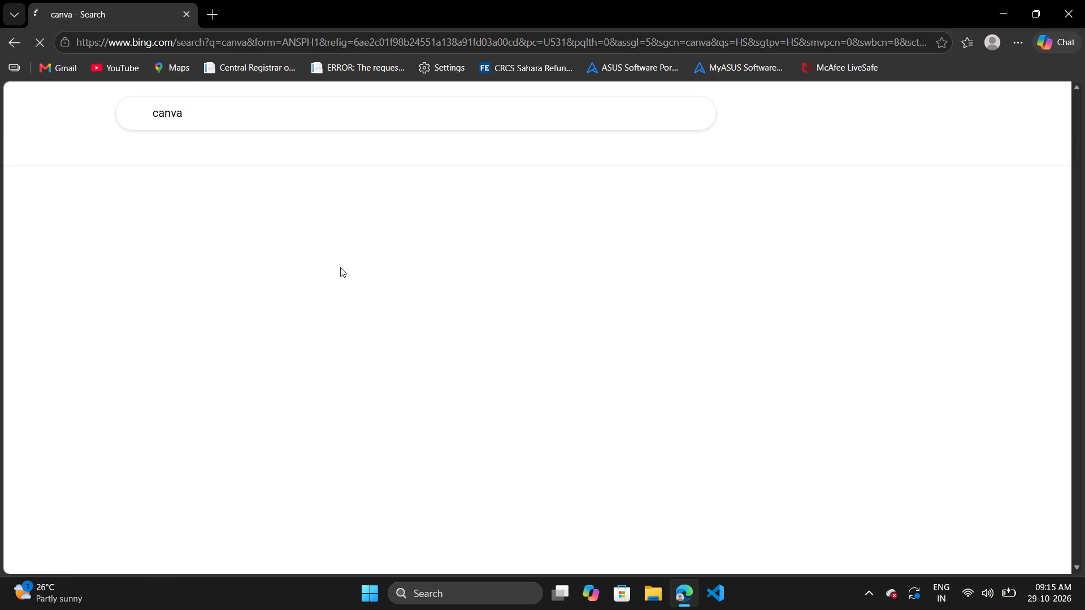
left_click(172, 256)
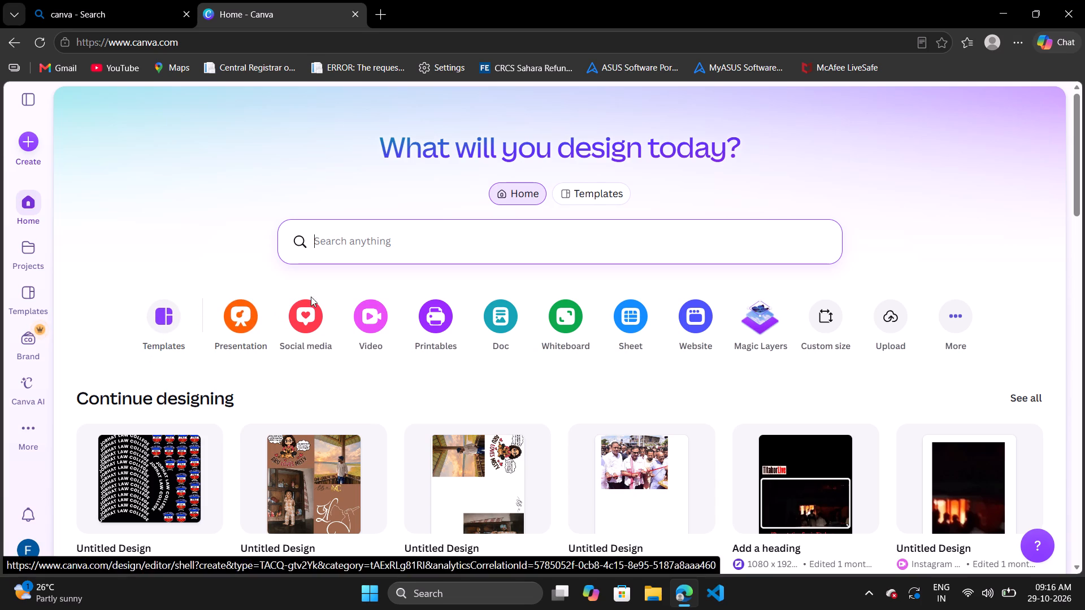
Create a new custom-size design 22 in wide and 20 in high.
left_click(826, 316)
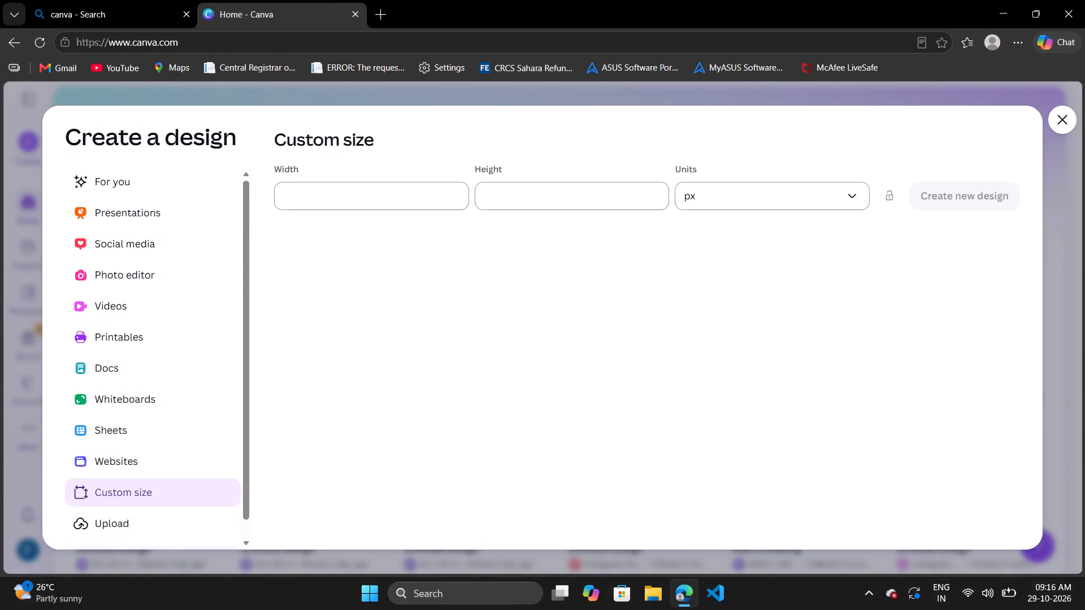
left_click(323, 204)
type("22")
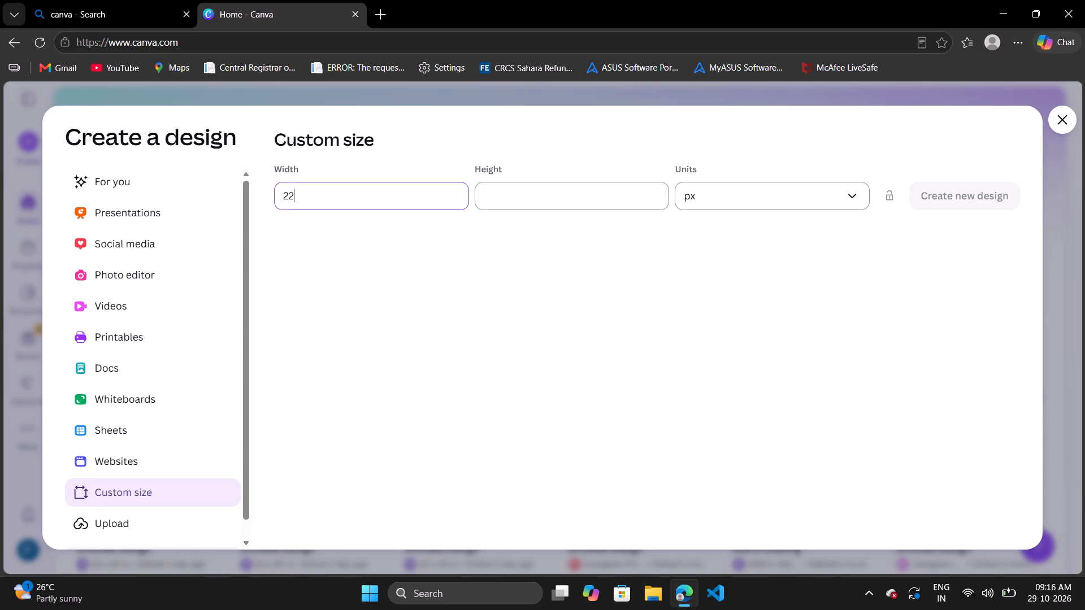
left_click(518, 199)
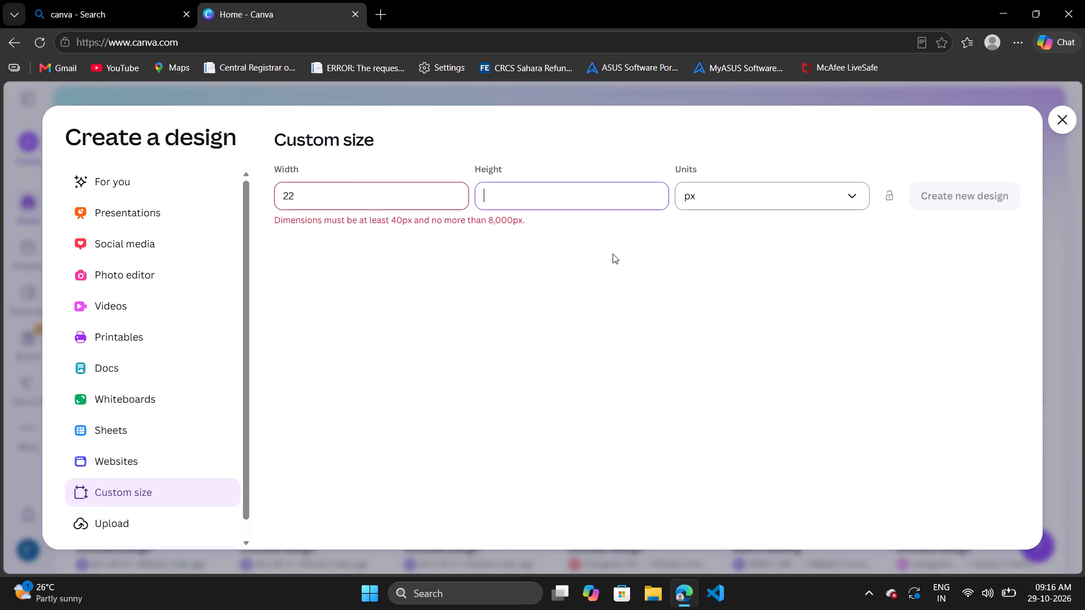
key("2")
key("0")
left_click(862, 201)
left_click(828, 271)
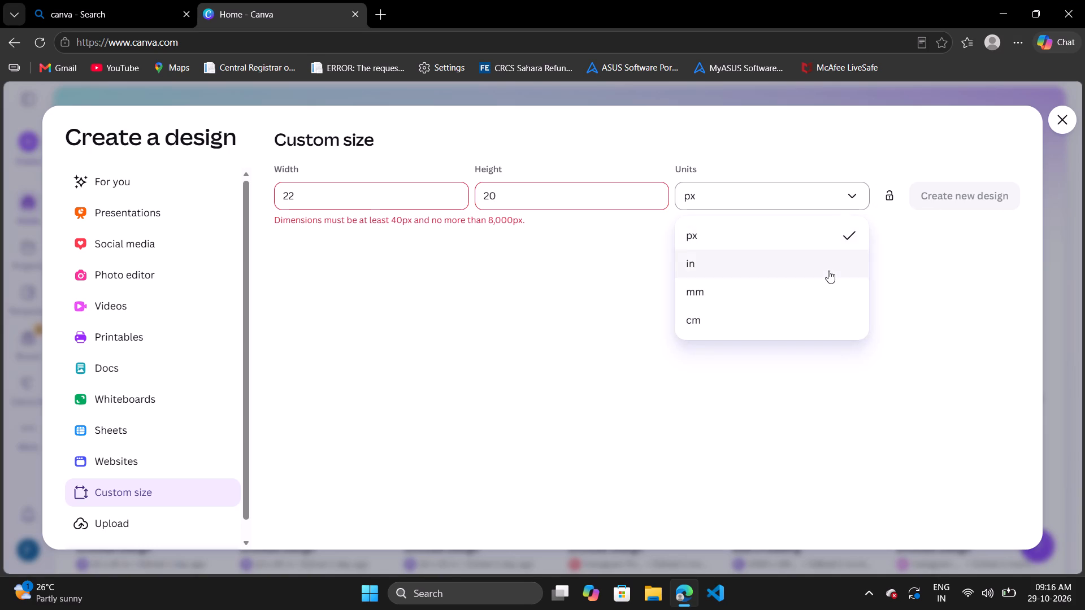
left_click(920, 198)
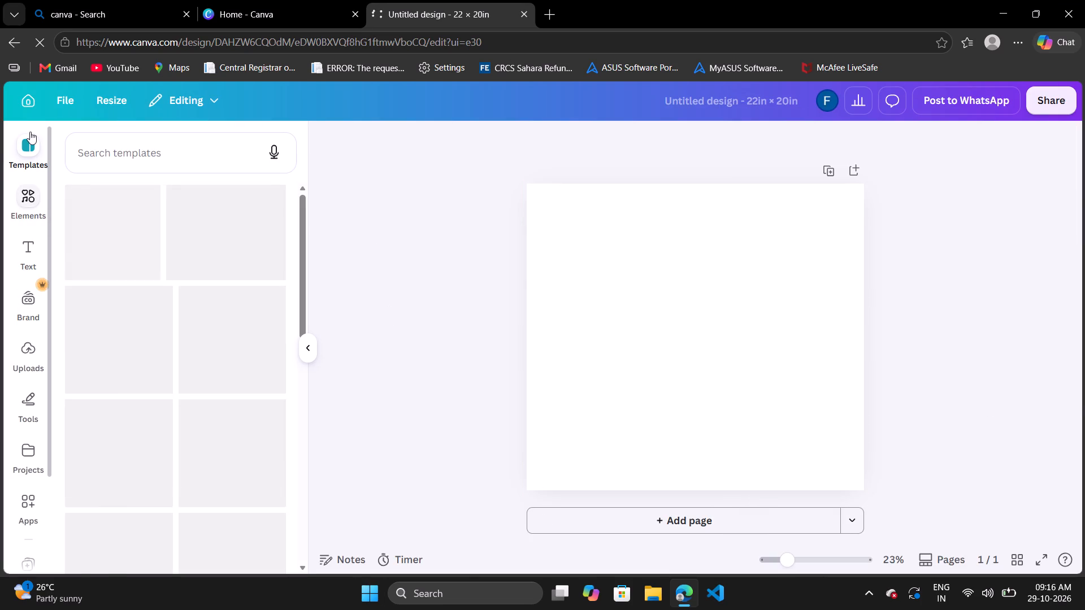
Upload the AMC LOGO image from the Downloads folder to the design's uploads.
left_click(18, 345)
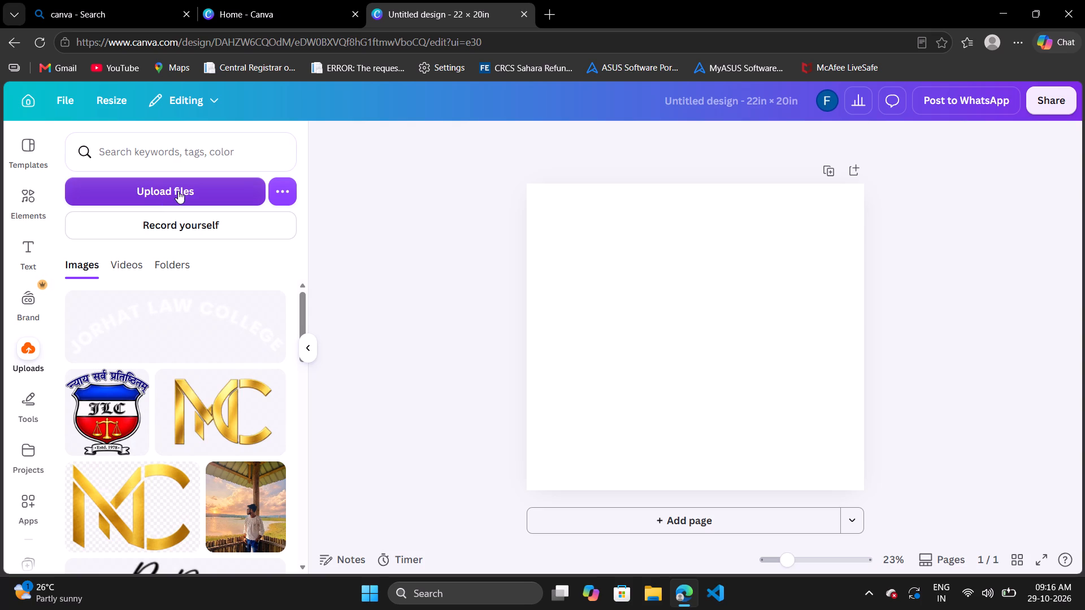
left_click(178, 191)
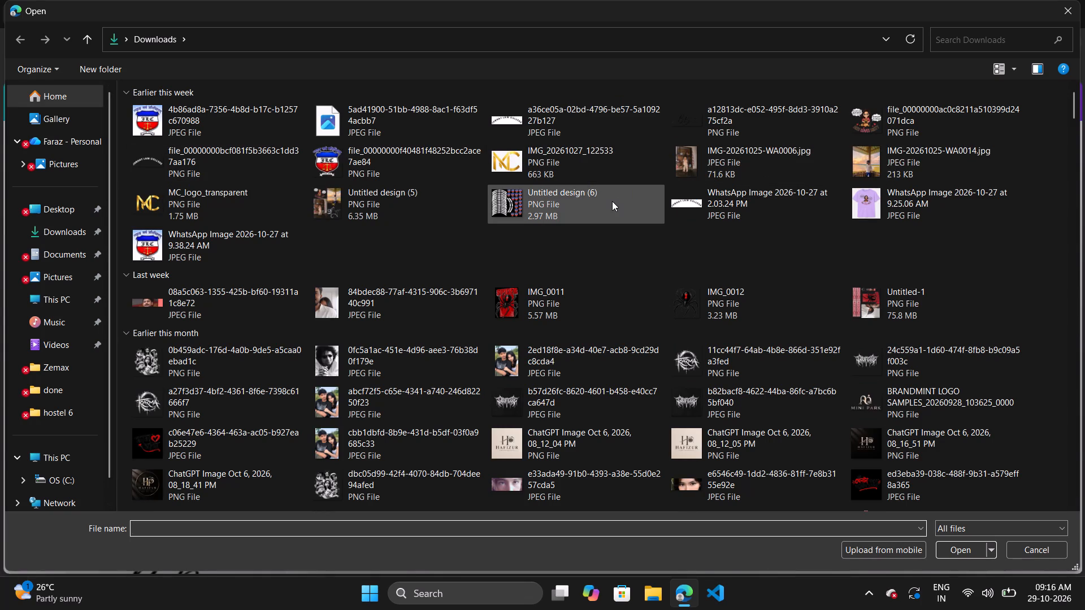
scroll(612, 203, "down", 1)
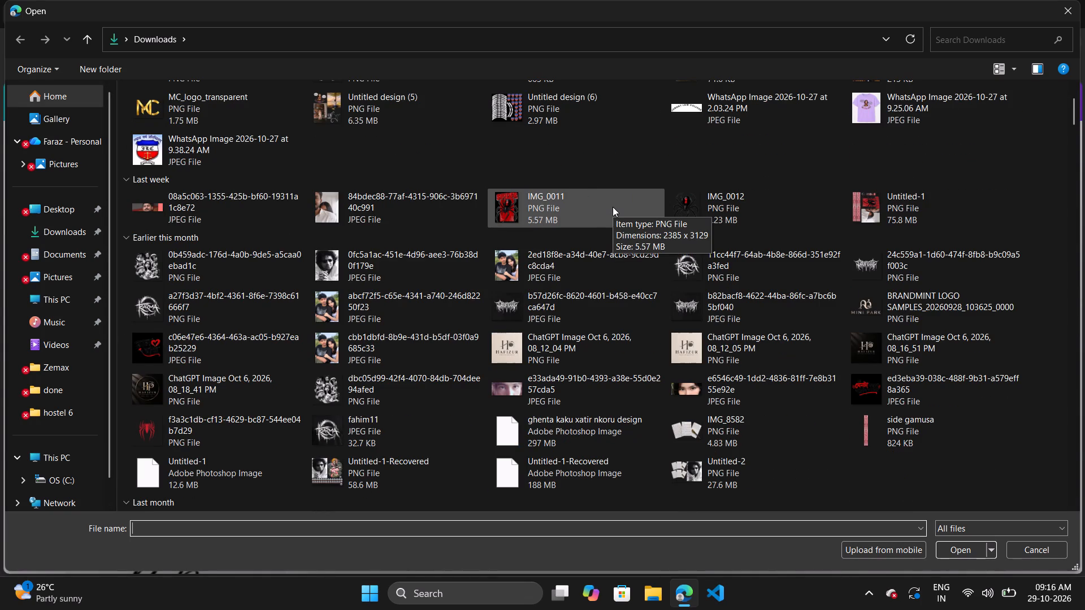
scroll(540, 339, "down", 1)
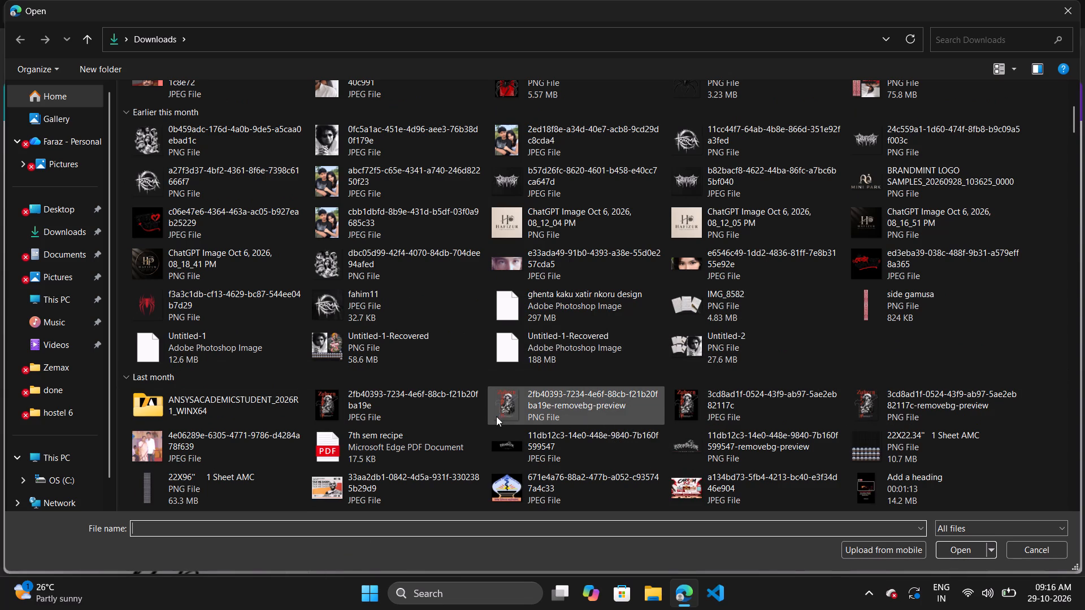
scroll(723, 295, "down", 1)
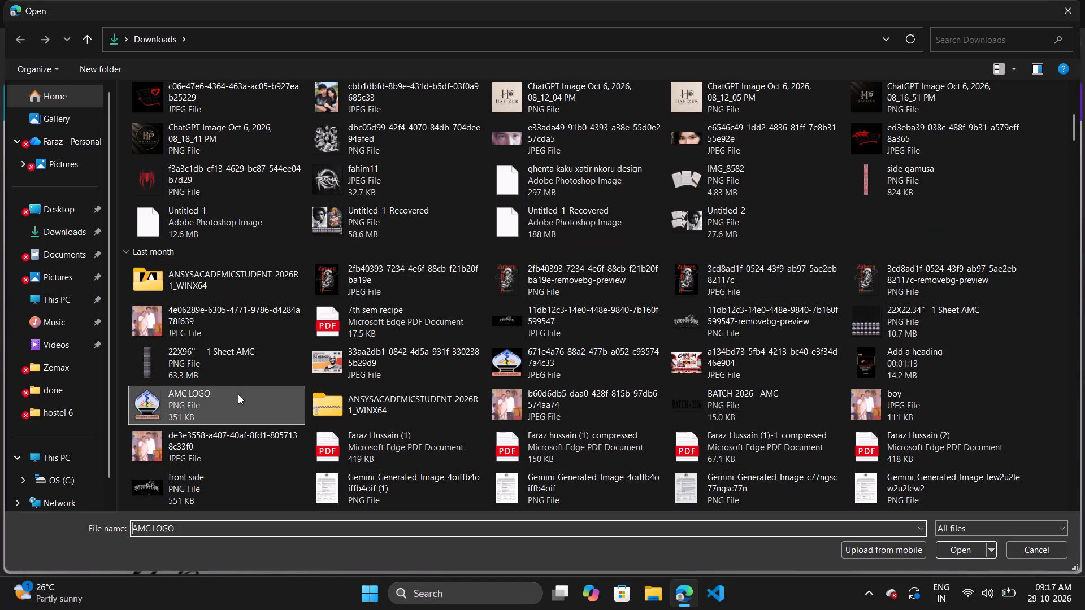
left_click(957, 543)
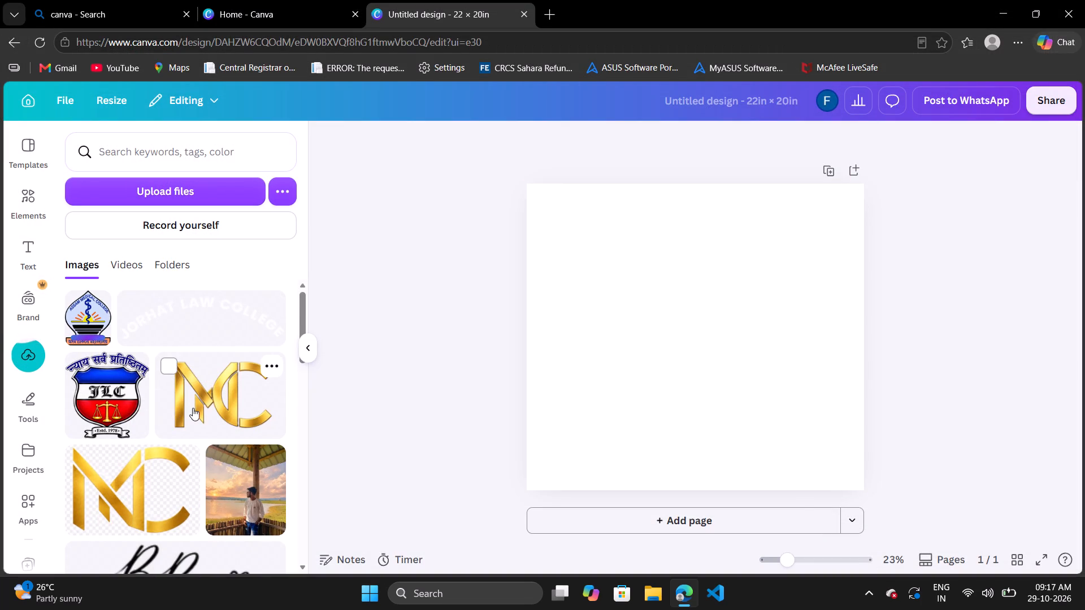
Find the side gamusa image in Downloads by searching for "gam" and upload it.
scroll(196, 412, "down", 7)
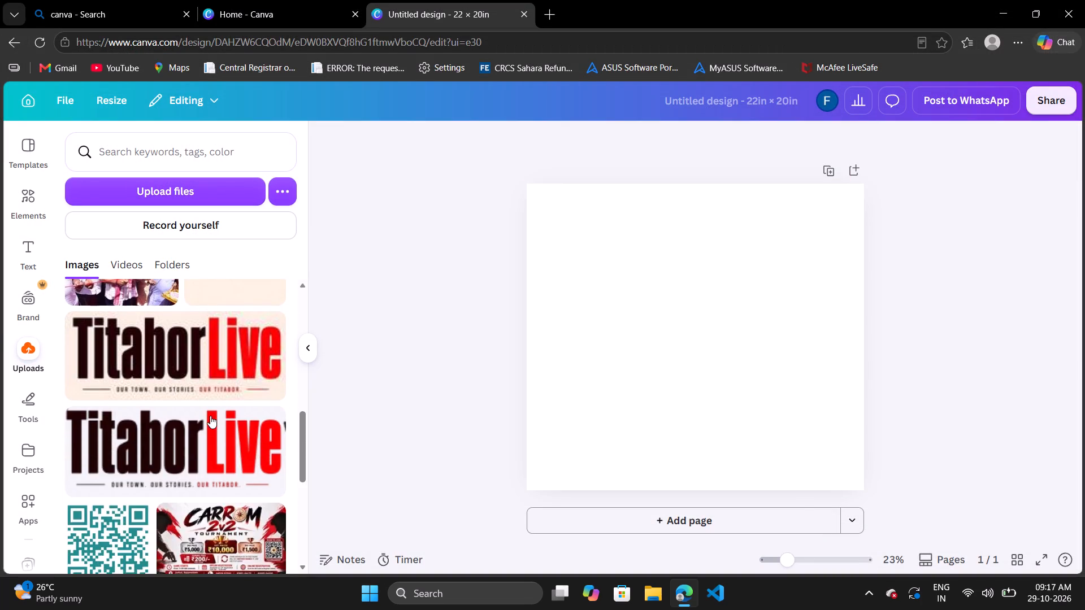
scroll(211, 416, "down", 4)
scroll(212, 417, "up", 13)
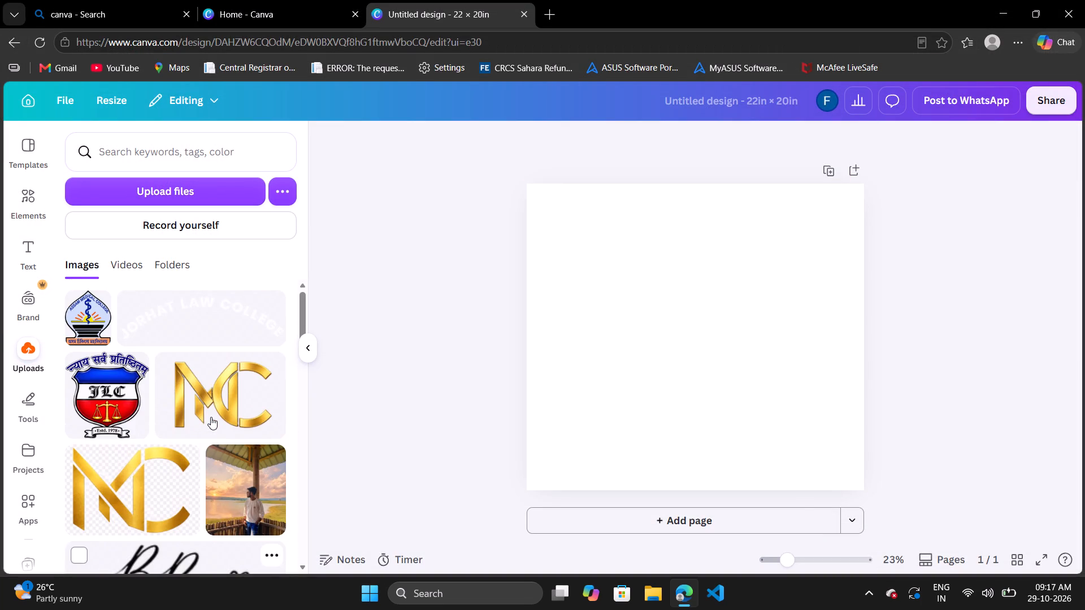
left_click(227, 195)
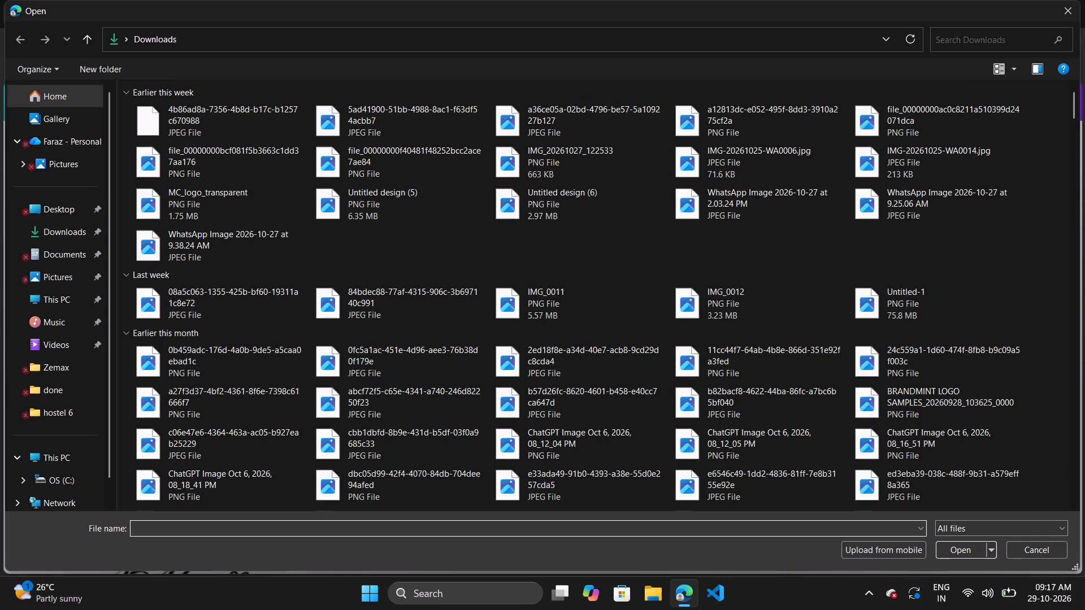
left_click(987, 38)
type("gam")
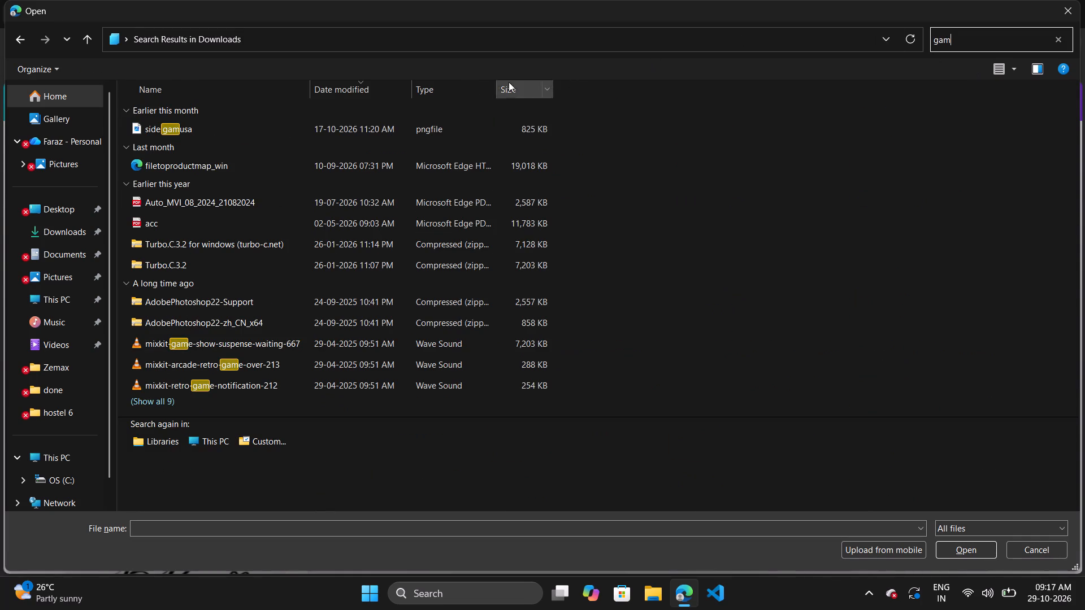
left_click(353, 121)
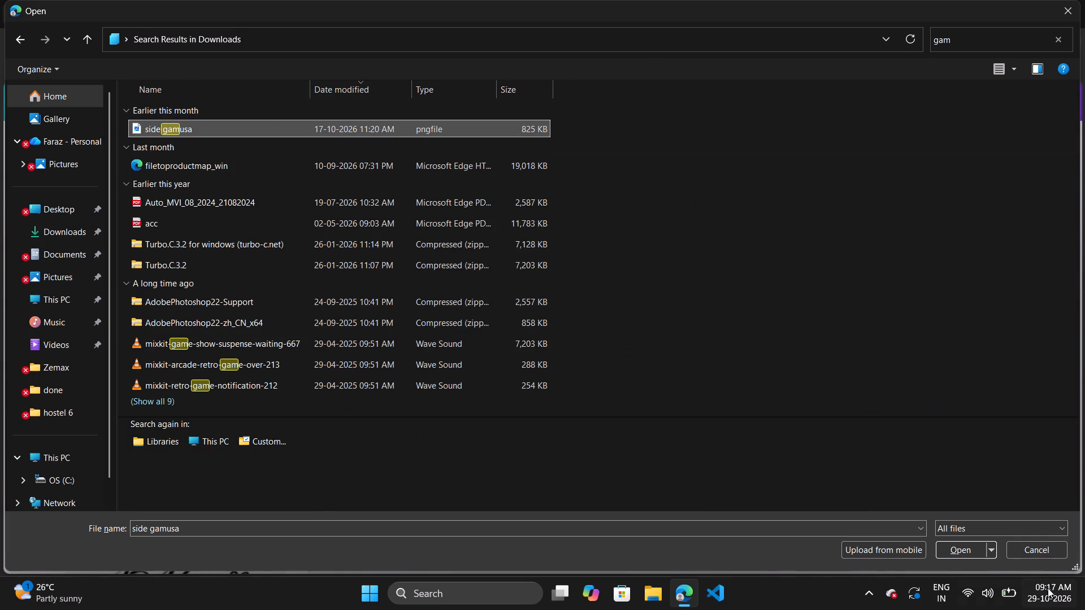
left_click(953, 546)
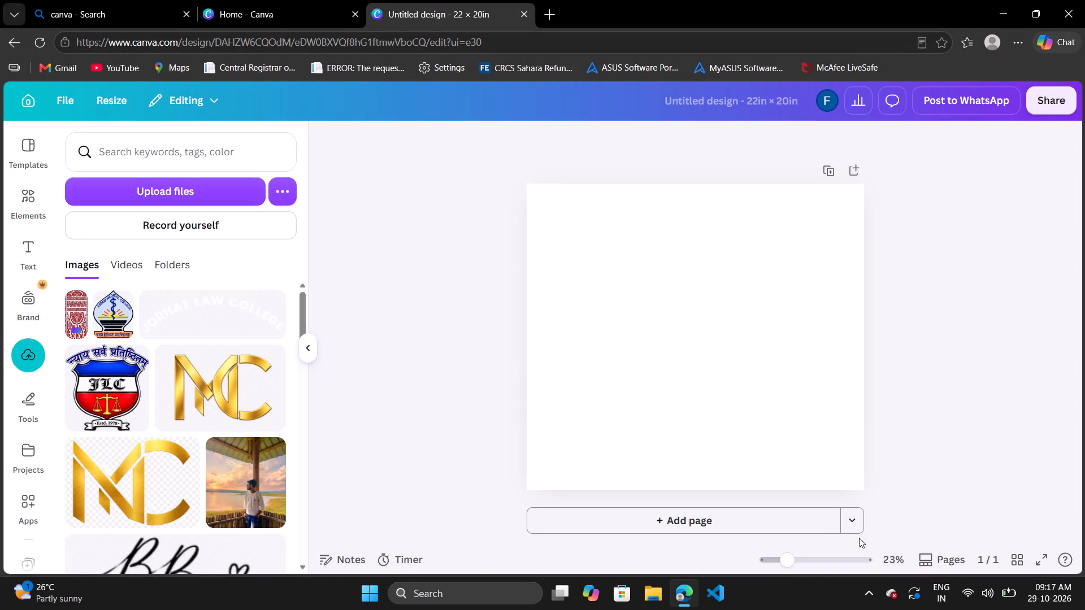
Place the uploaded red gamusa strip on the page and nudge it flush into the page's top-left corner.
left_click_drag(77, 325, 672, 312)
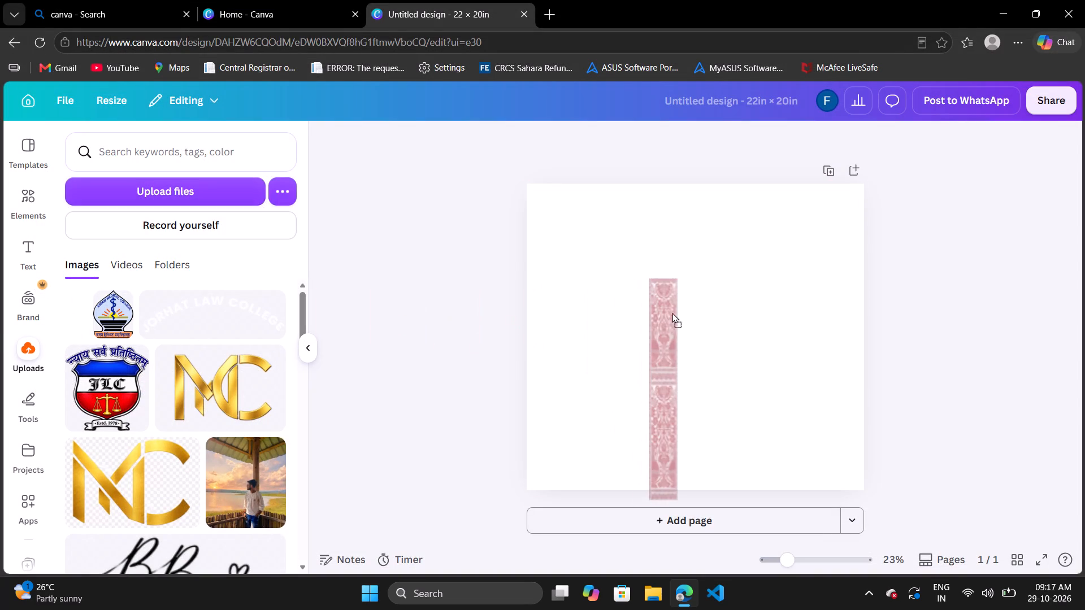
left_click_drag(672, 312, 659, 265)
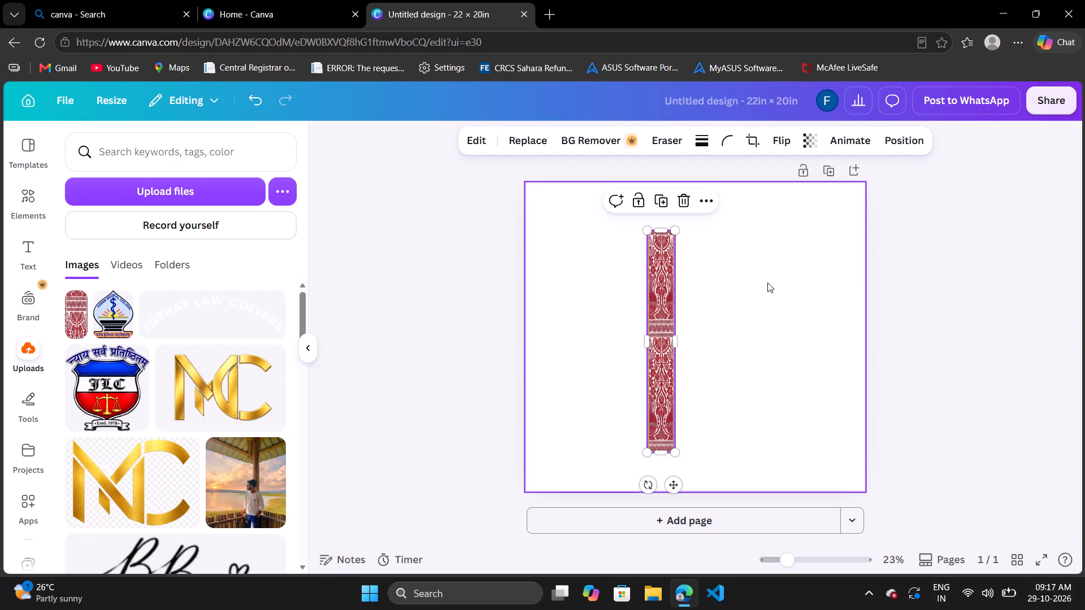
left_click_drag(662, 299, 610, 262)
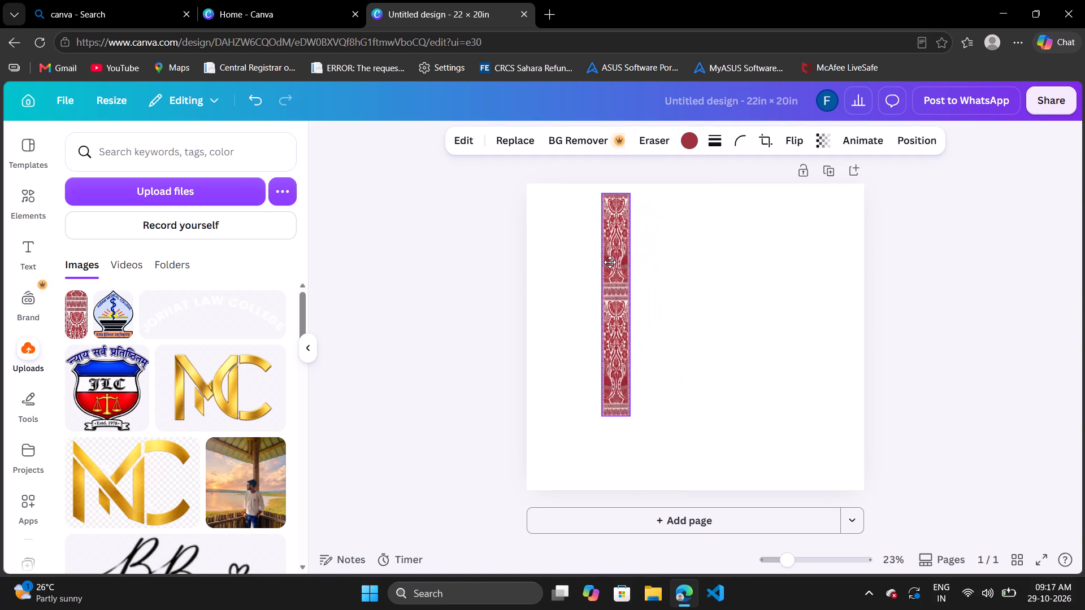
left_click_drag(610, 262, 546, 258)
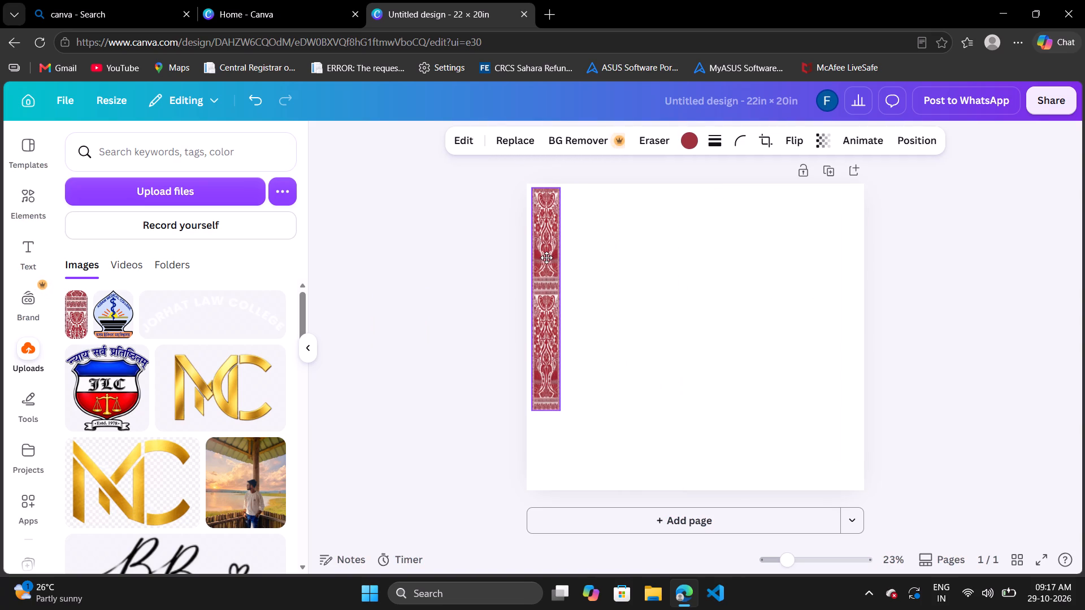
left_click_drag(546, 258, 544, 256)
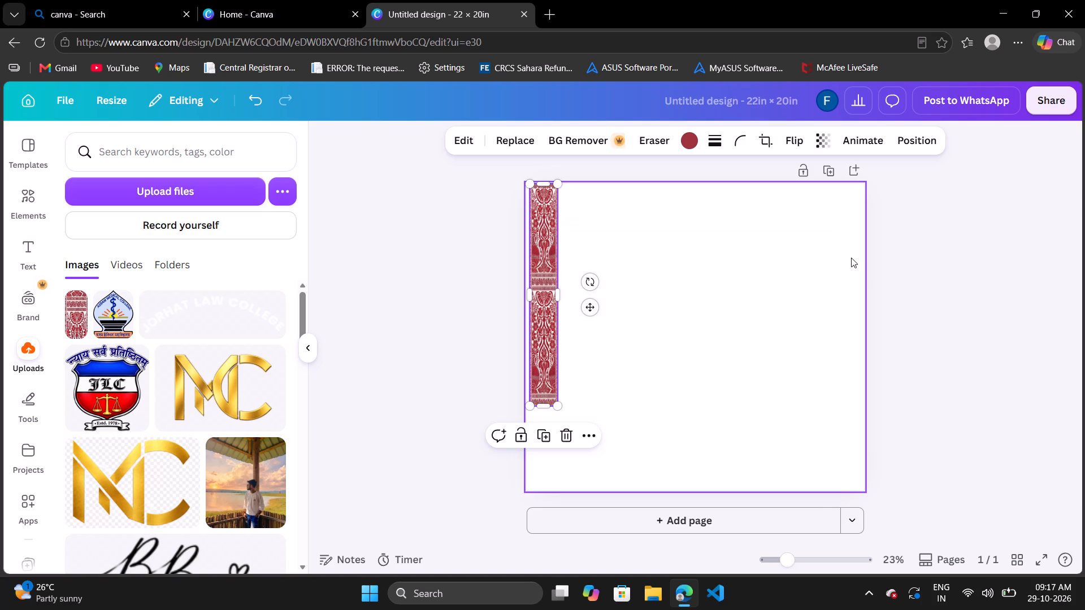
key("Down")
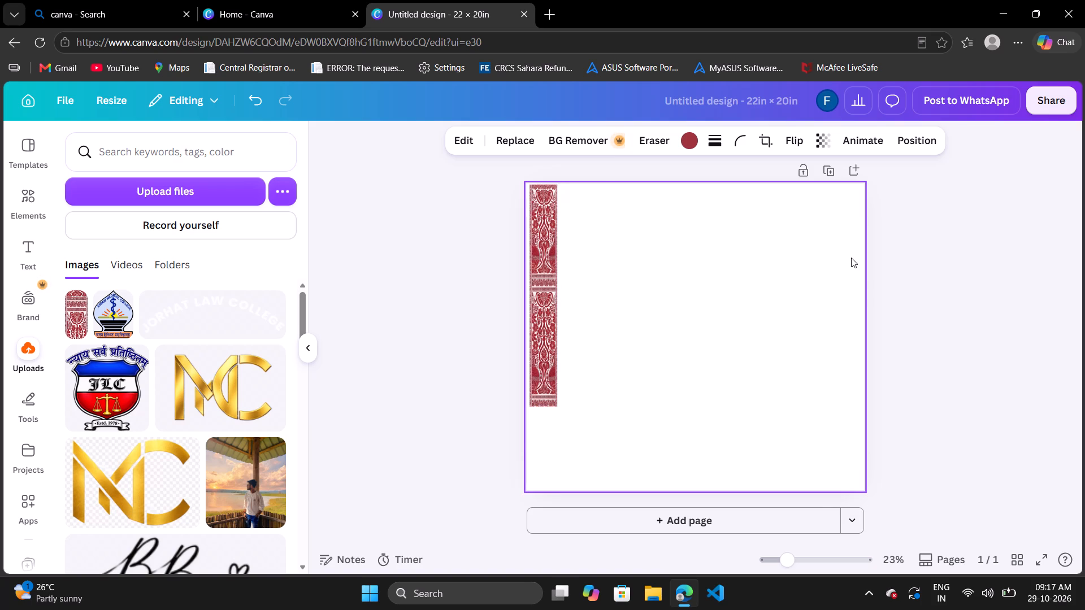
key("Left")
key("Left")
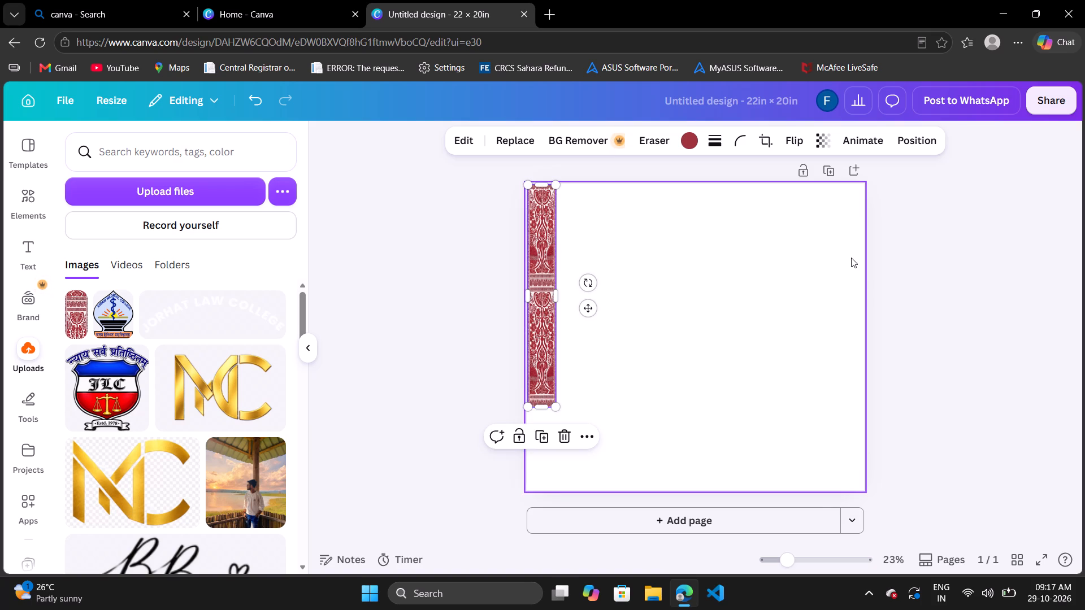
key("Left")
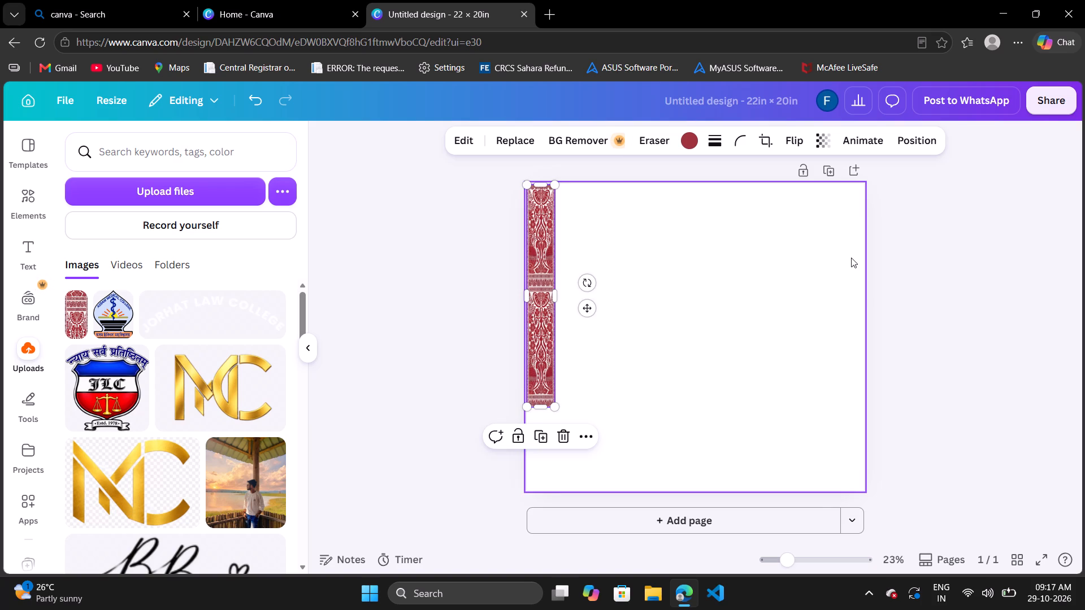
key("Up")
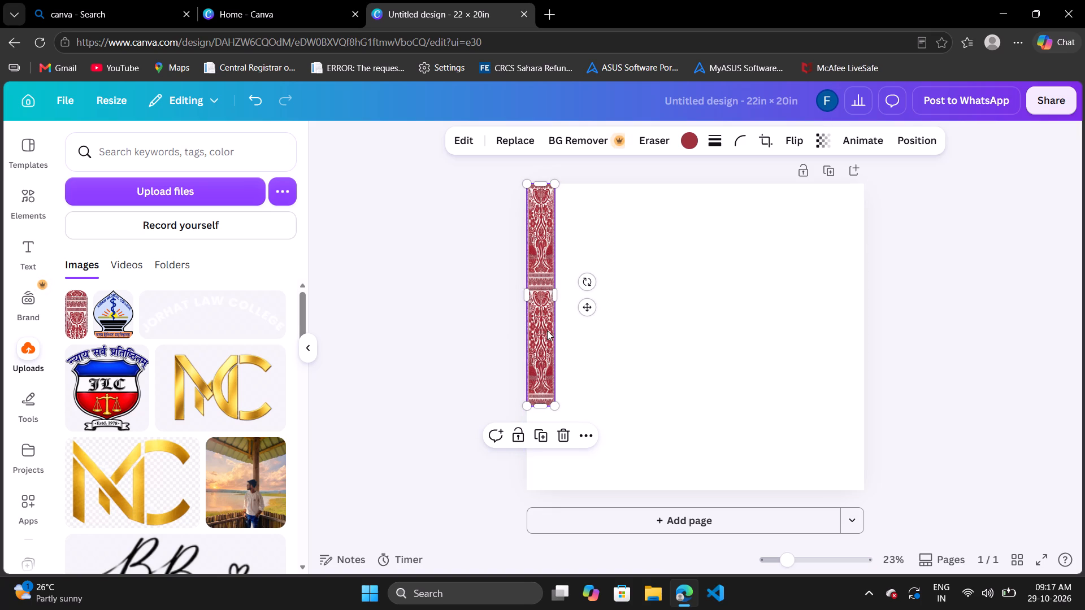
Duplicate the gamusa strip and place the copy beside the original, aligned with the page's top edge and separated by a narrow gap.
left_click_drag(539, 330, 549, 330, "ctrl+alt")
left_click_drag(549, 330, 571, 332, "ctrl+alt")
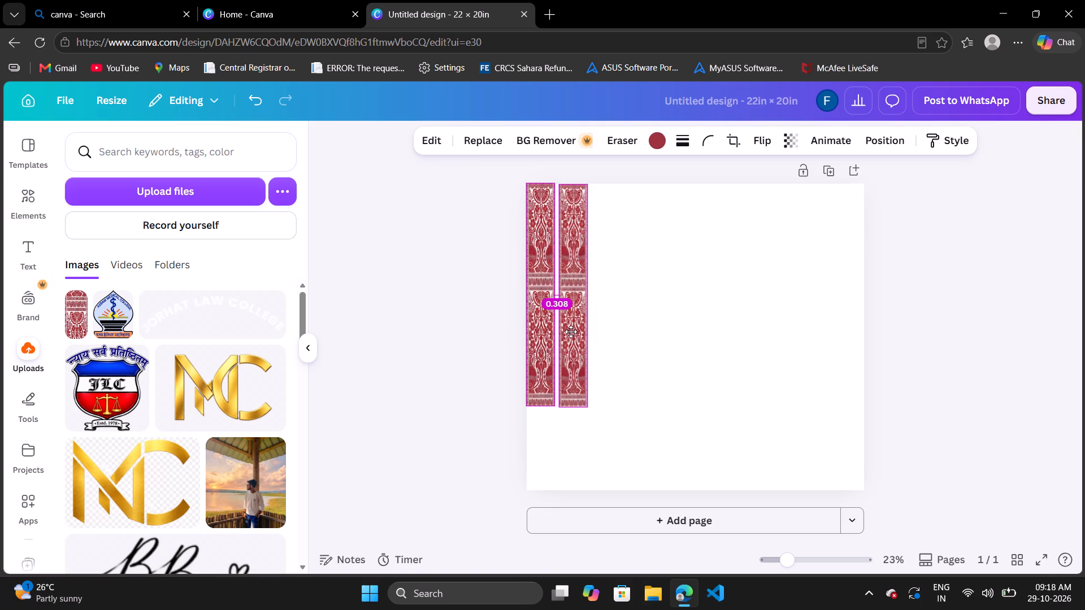
left_click_drag(571, 332, 569, 329, "ctrl+alt")
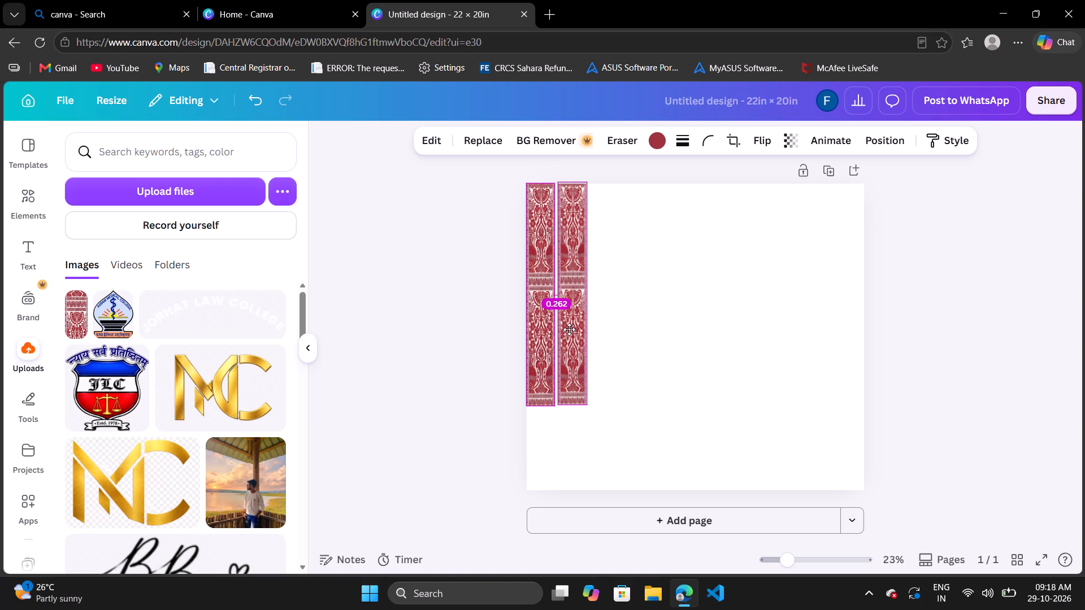
left_click_drag(569, 329, 569, 331, "ctrl+alt")
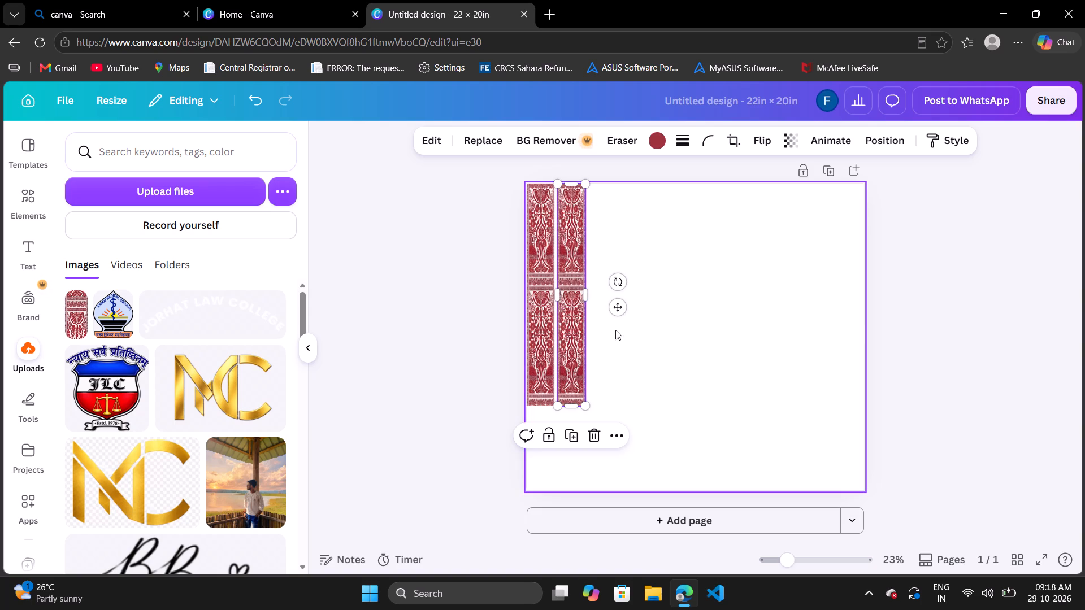
left_click(659, 328)
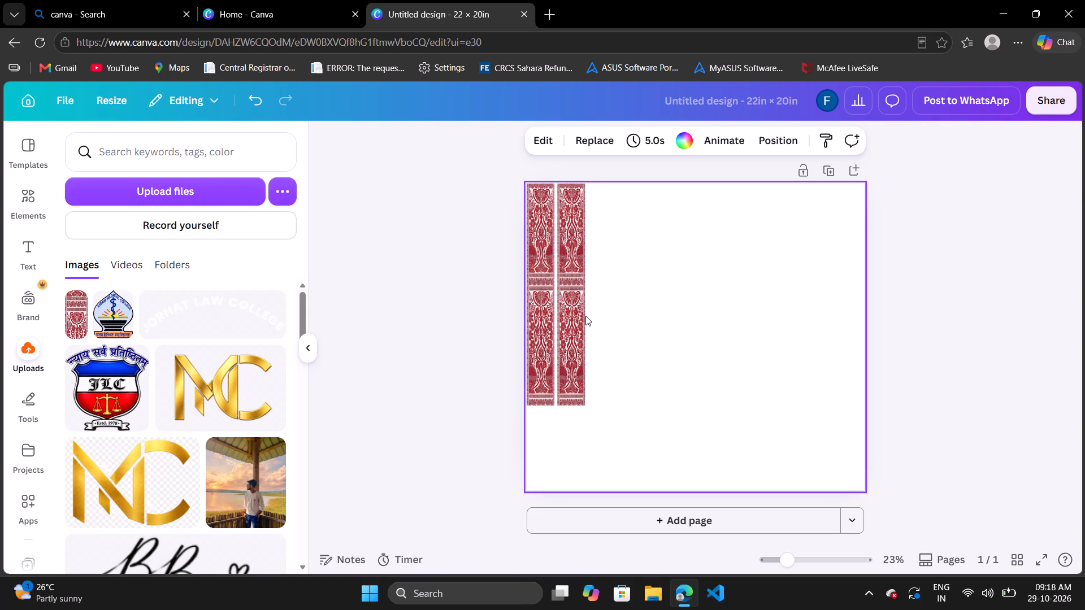
Duplicate the second strip and place the copy as the third in the row, top-aligned with the same narrow gap.
left_click_drag(576, 316, 599, 316, "ctrl+alt")
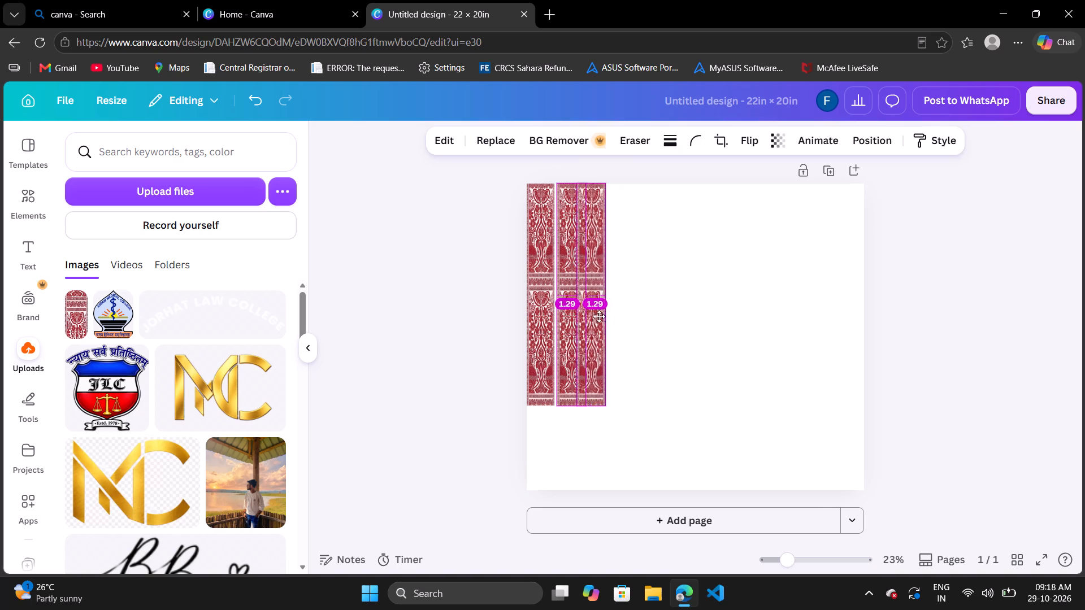
left_click_drag(599, 316, 615, 317, "ctrl+alt")
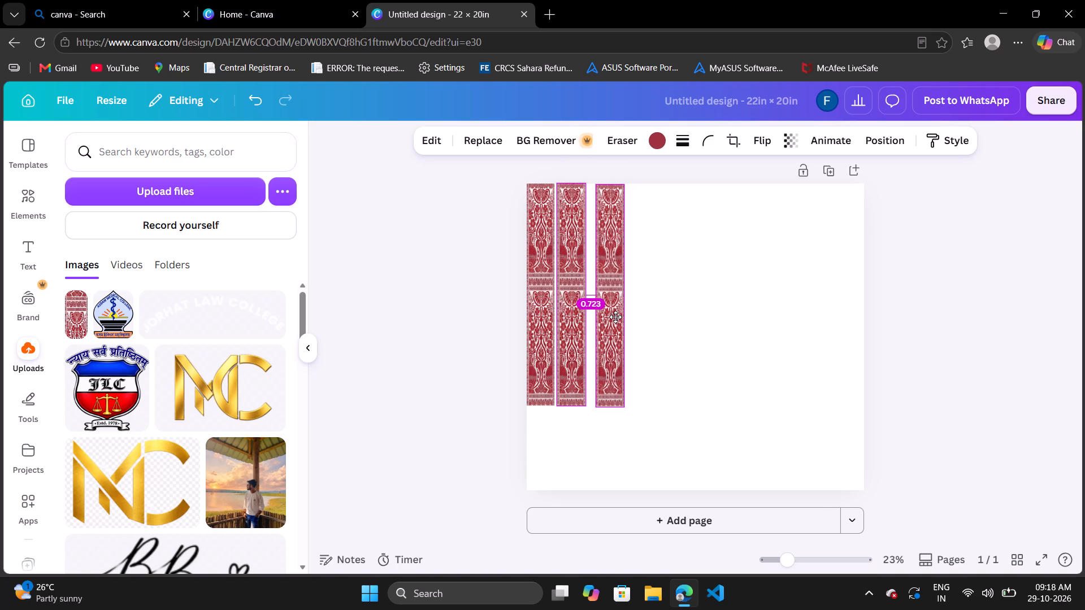
left_click_drag(615, 317, 610, 317, "ctrl+alt")
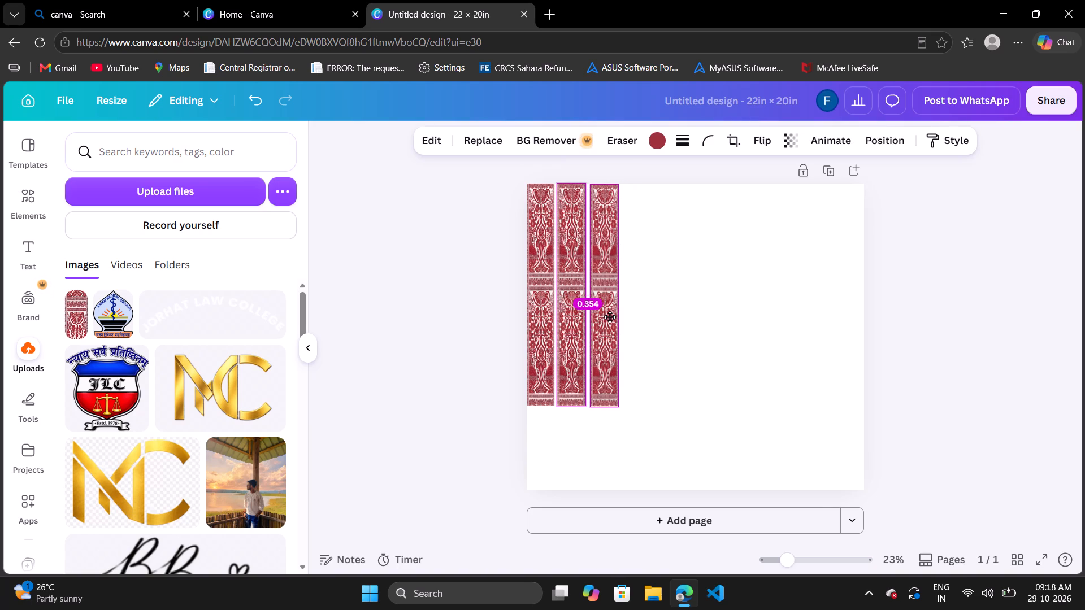
left_click_drag(610, 317, 609, 315, "ctrl+alt")
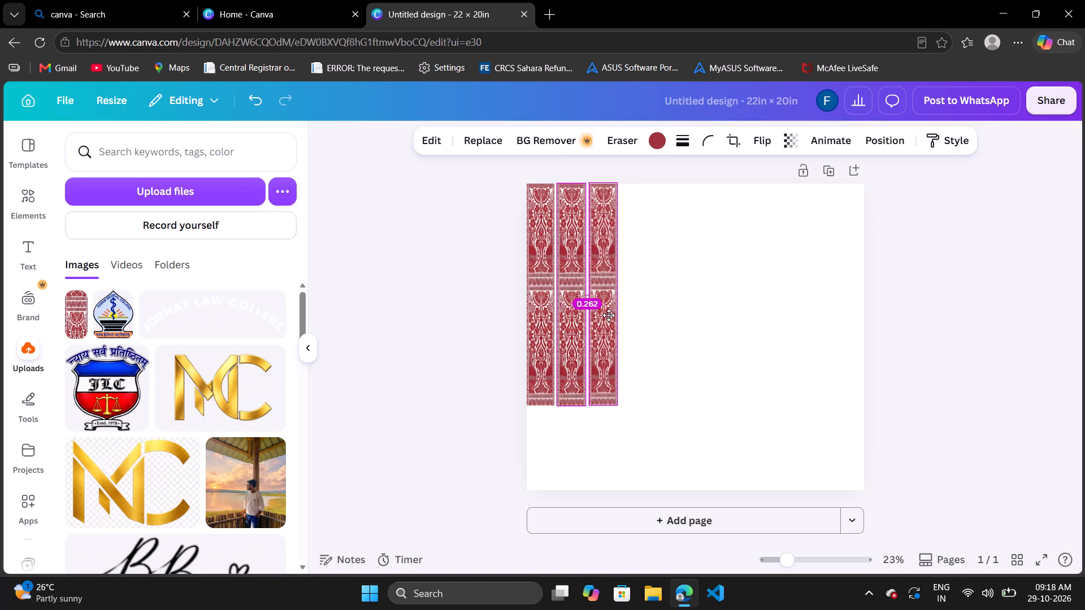
left_click_drag(609, 315, 608, 317, "ctrl+alt")
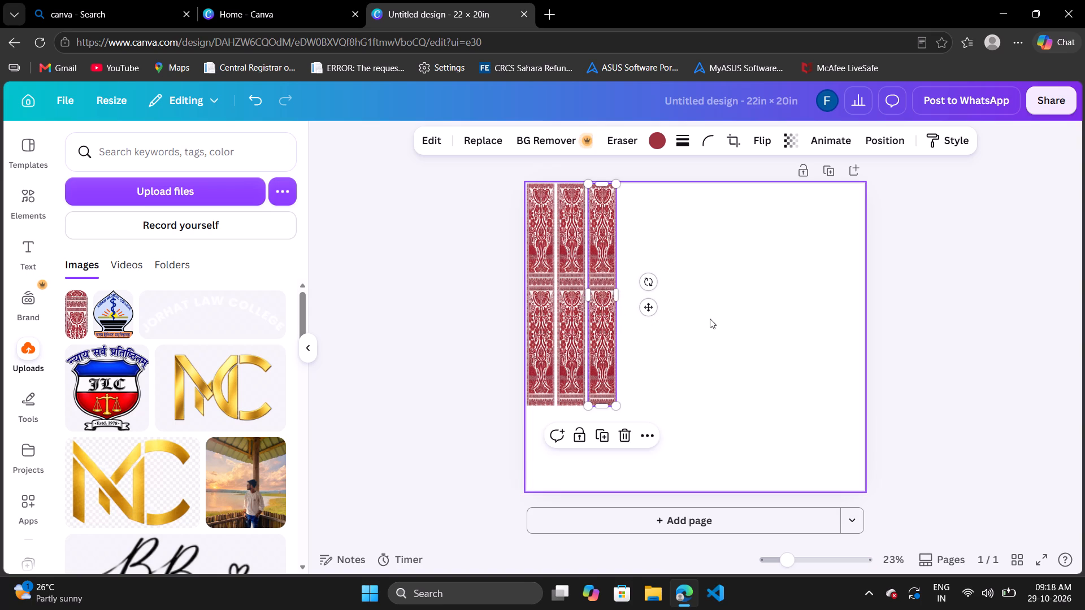
left_click(715, 335)
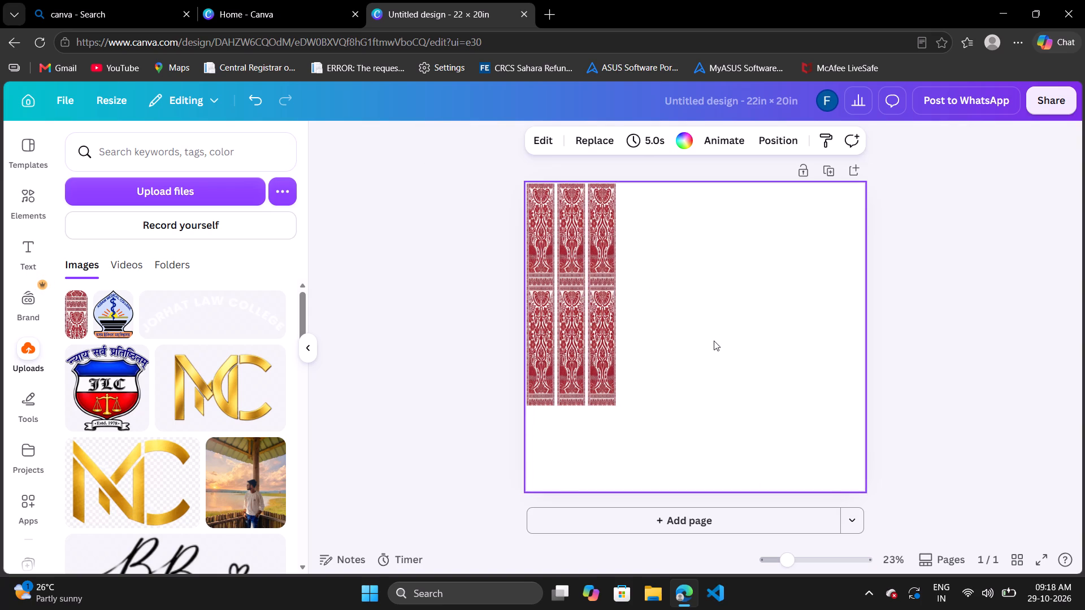
Add the fourth, fifth and sixth strip copies to the row, top-aligned and spaced about 0.2 in apart.
left_click_drag(591, 291, 630, 291, "ctrl+alt")
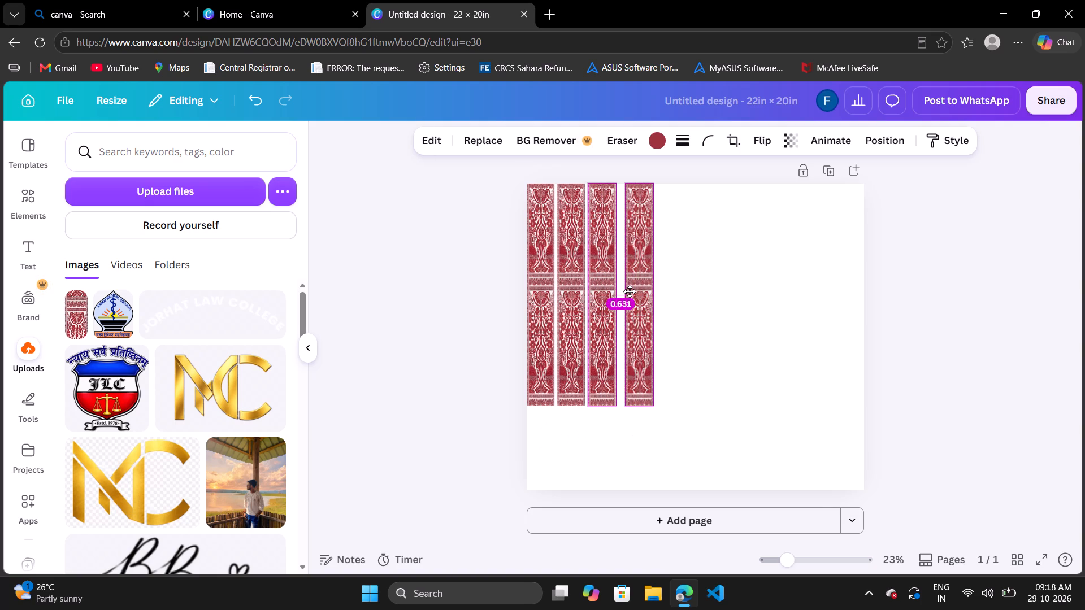
left_click_drag(630, 291, 624, 291, "ctrl+alt")
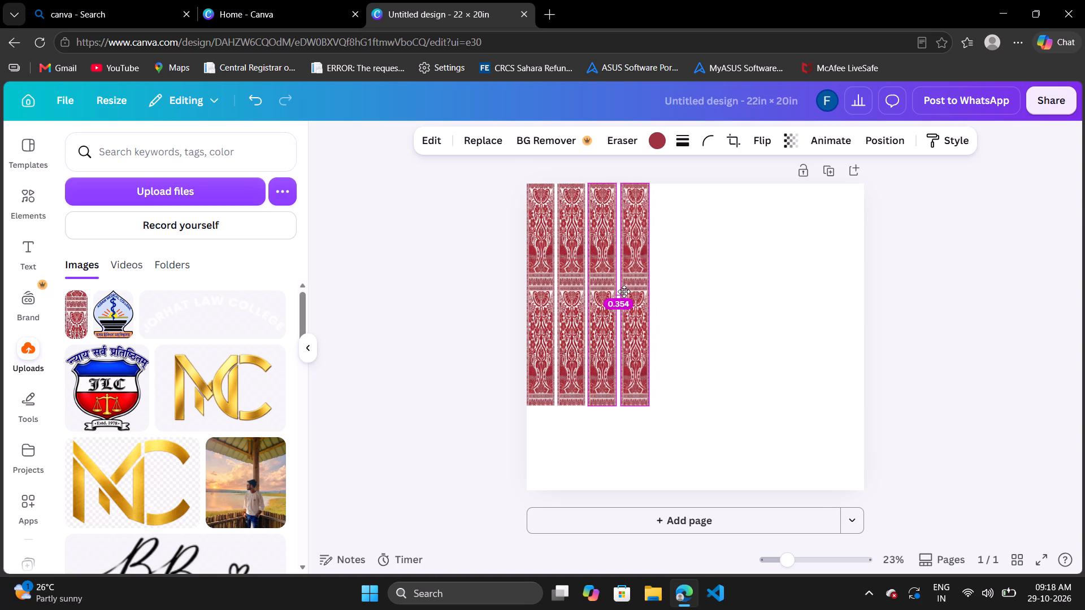
left_click_drag(624, 291, 622, 291, "ctrl+alt")
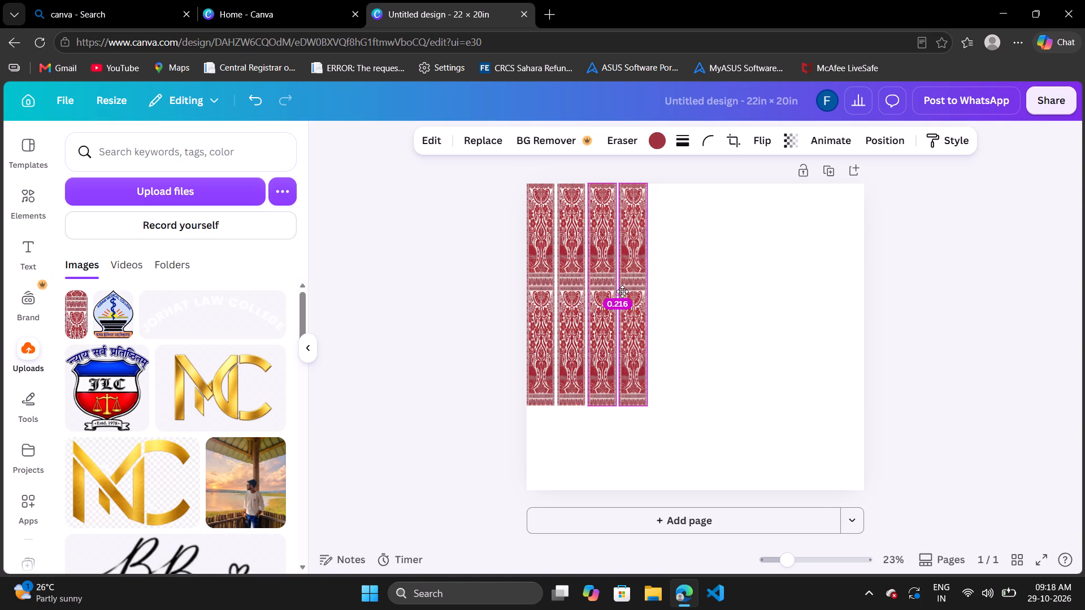
left_click_drag(636, 311, 668, 311, "ctrl+alt")
left_click_drag(665, 308, 675, 309, "ctrl+alt")
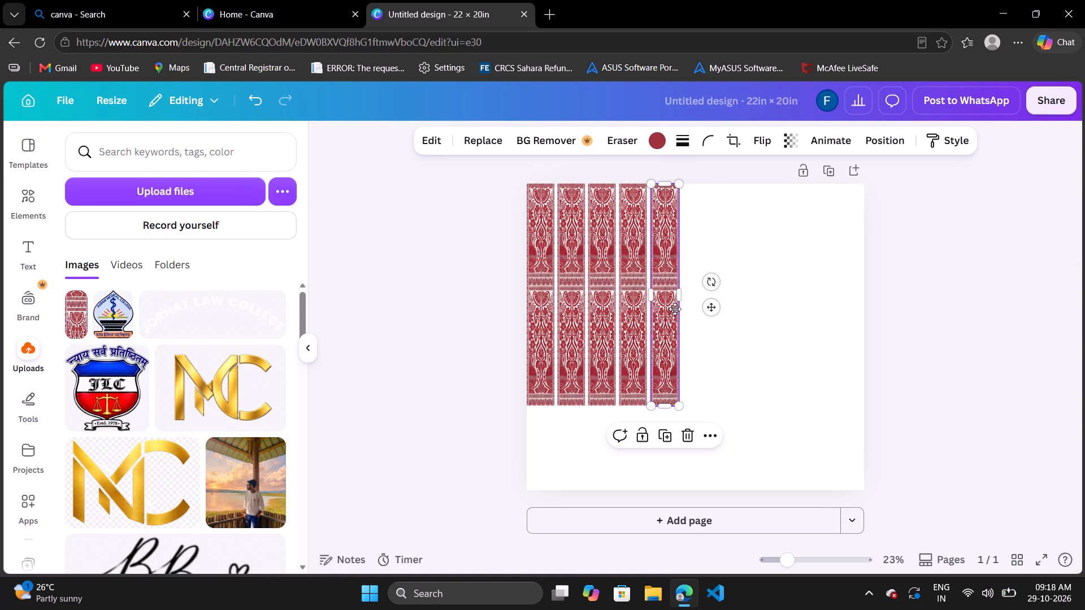
left_click_drag(675, 309, 697, 308, "ctrl+alt")
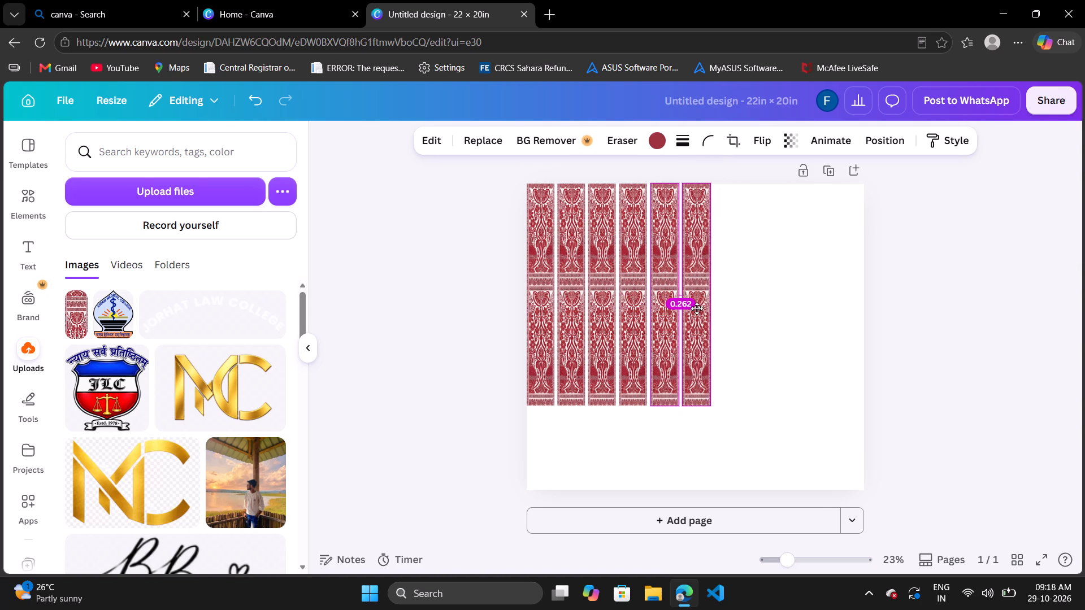
left_click_drag(697, 308, 696, 308, "ctrl+alt")
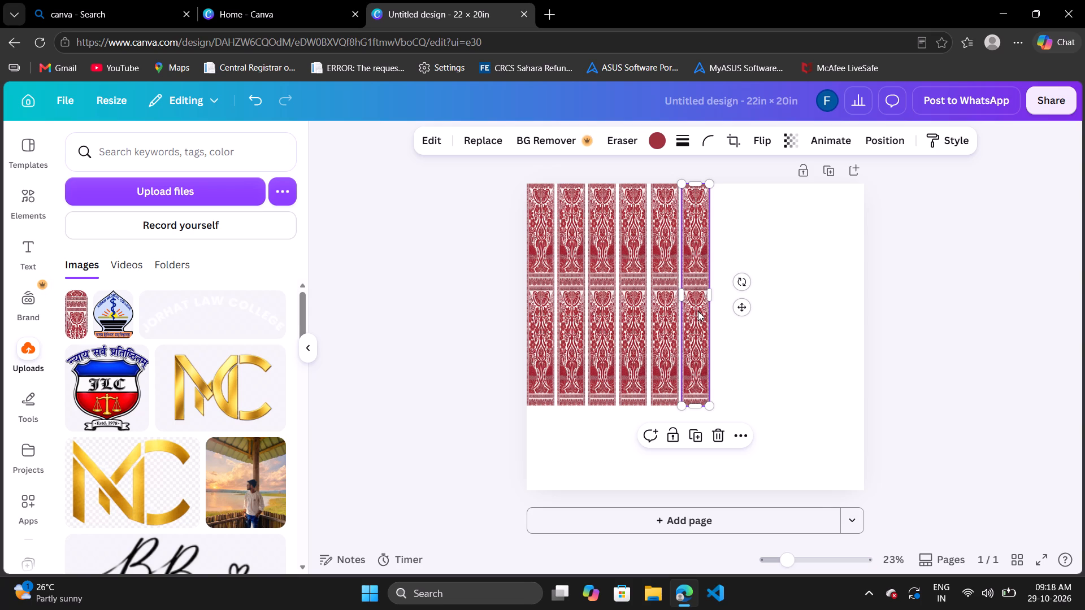
Add the seventh and eighth strip copies to the row, top-aligned and spaced like the preceding strips.
left_click_drag(695, 311, 732, 312, "ctrl")
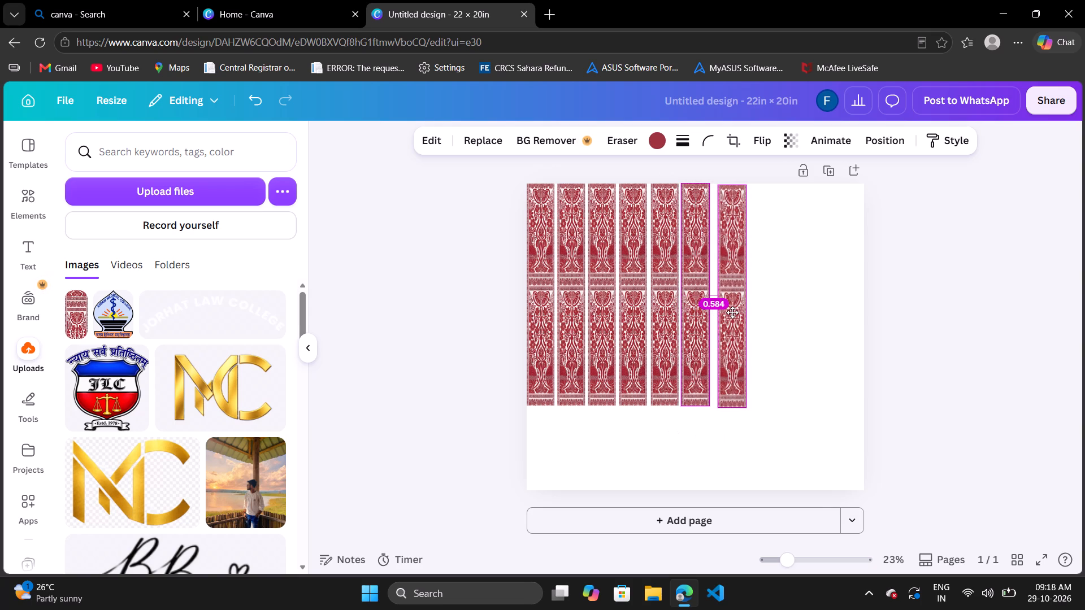
left_click_drag(732, 312, 730, 312, "ctrl")
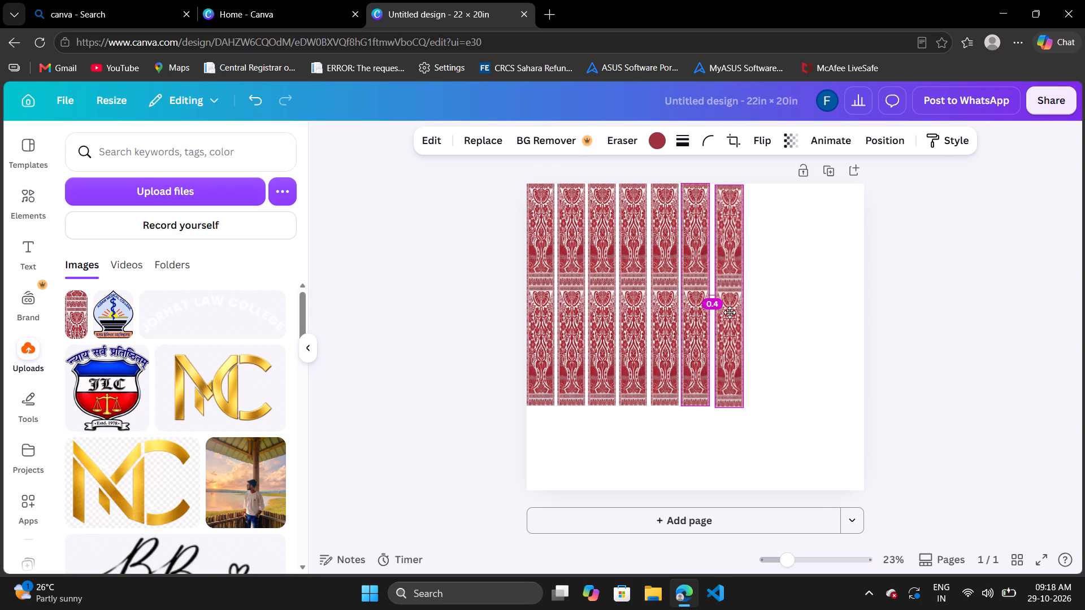
left_click_drag(730, 312, 727, 311, "ctrl")
left_click_drag(727, 311, 744, 312)
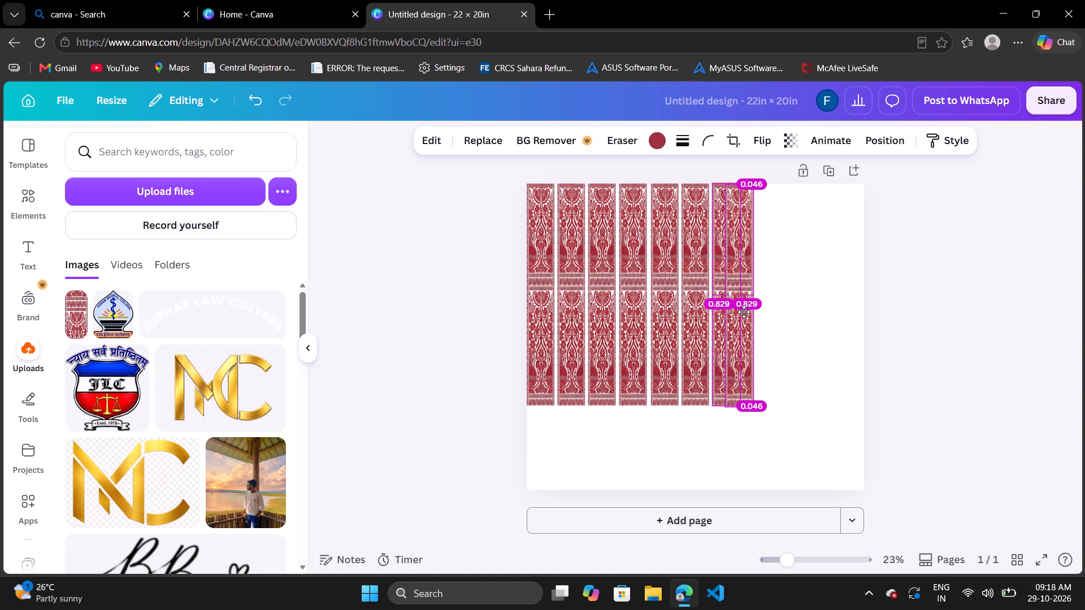
left_click_drag(744, 312, 758, 311)
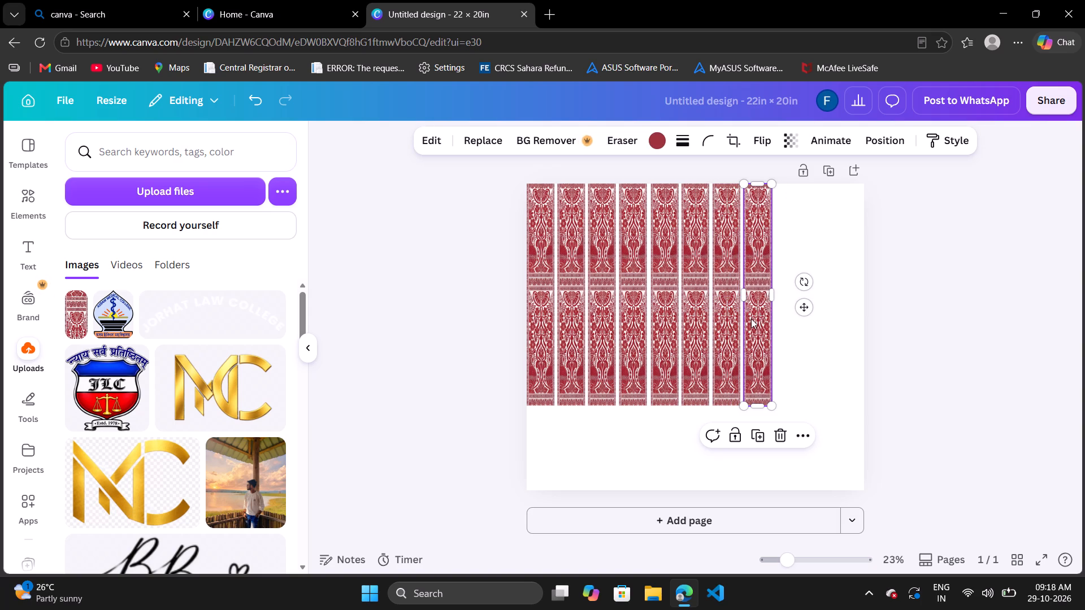
Duplicate the eighth strip as the ninth in the row and nudge it slightly left to match the other gaps.
left_click_drag(751, 319, 783, 320, "ctrl+alt")
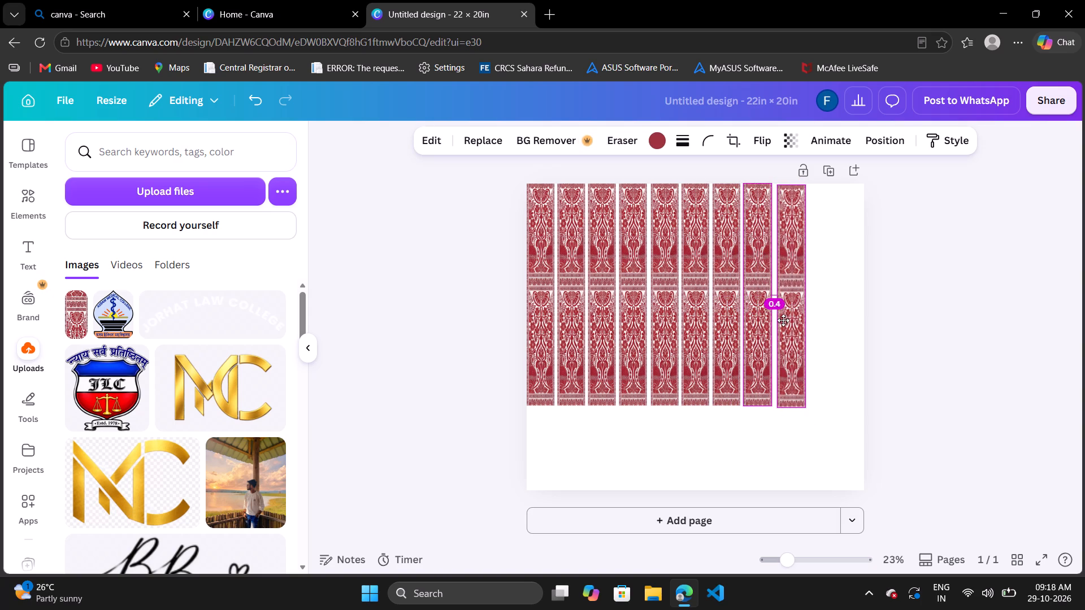
left_click_drag(783, 320, 781, 320, "ctrl+alt")
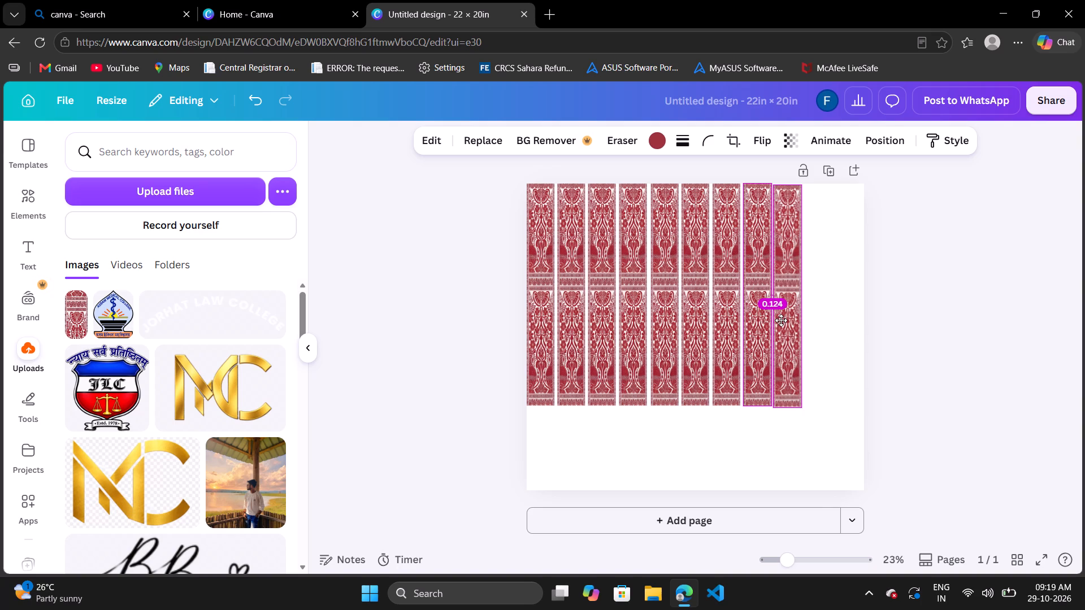
left_click_drag(781, 320, 782, 319, "ctrl+alt")
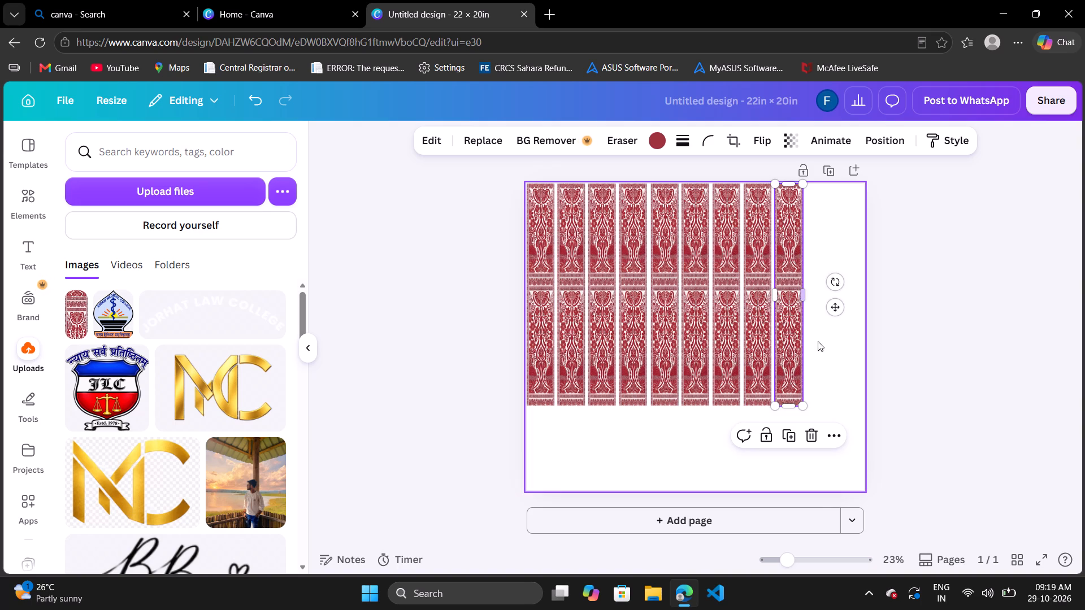
left_click(828, 352)
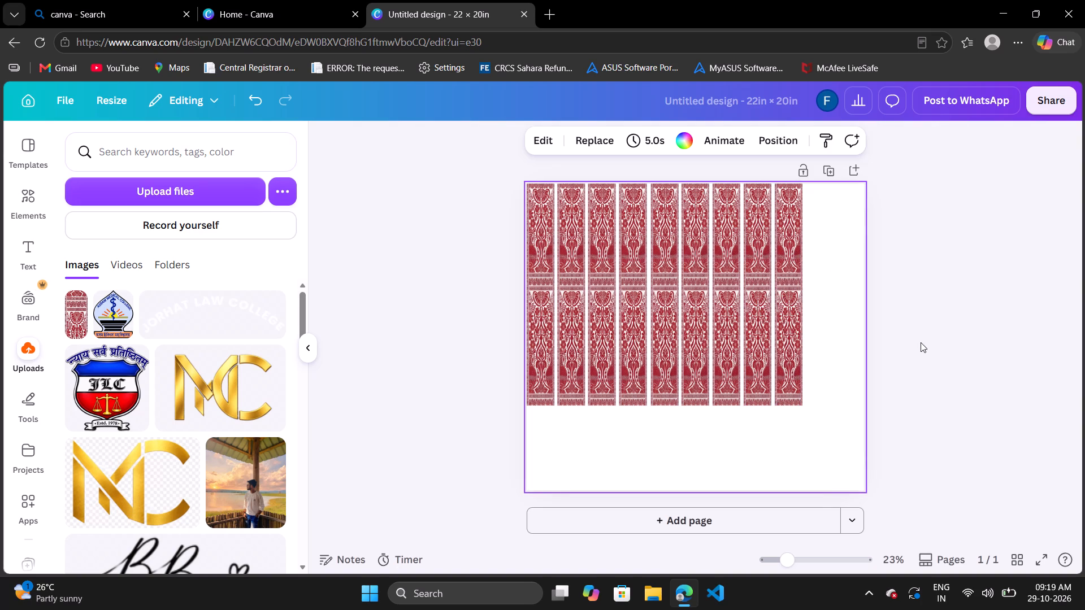
key("Left")
key("Left")
left_click(787, 282)
key("Left")
key("Left")
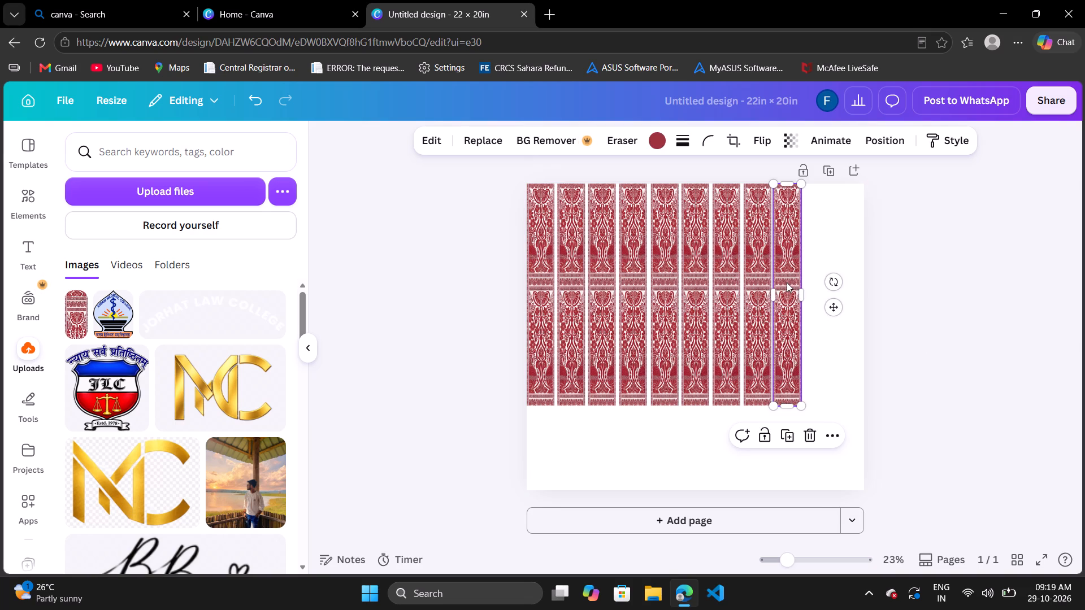
left_click(644, 445)
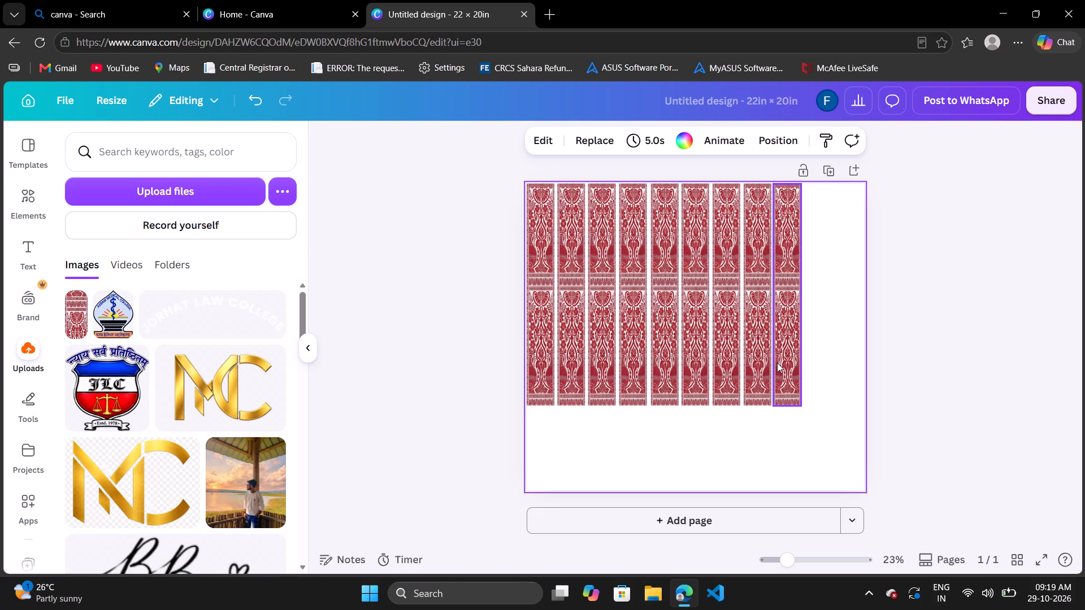
Duplicate the ninth strip and place the copy as the tenth in the row, top-aligned with a gap of about 0.2 in.
left_click_drag(779, 363, 822, 364, "ctrl+alt")
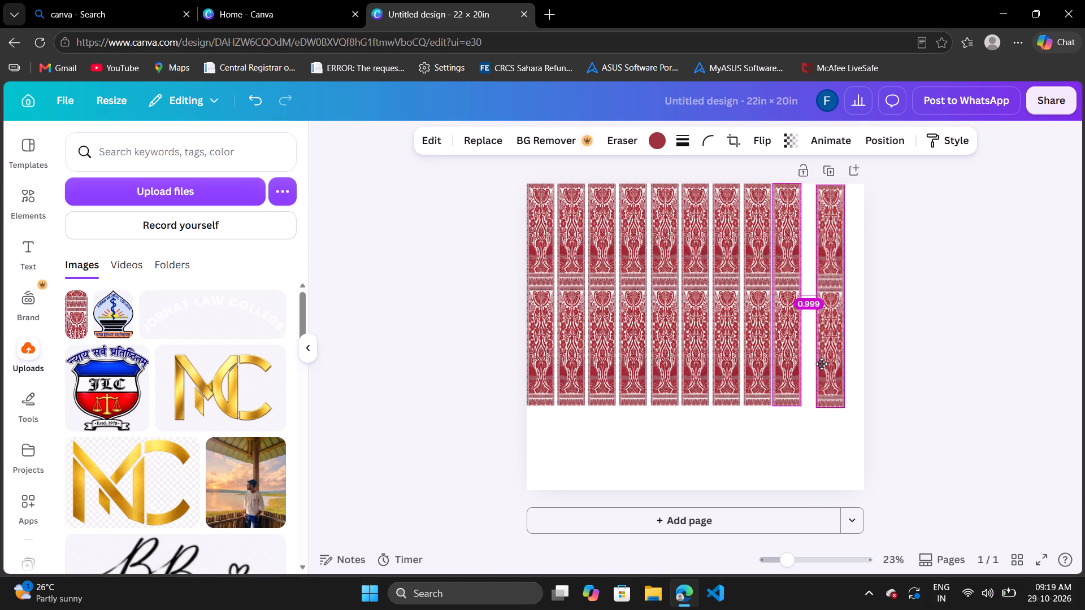
left_click_drag(822, 364, 810, 363, "ctrl+alt")
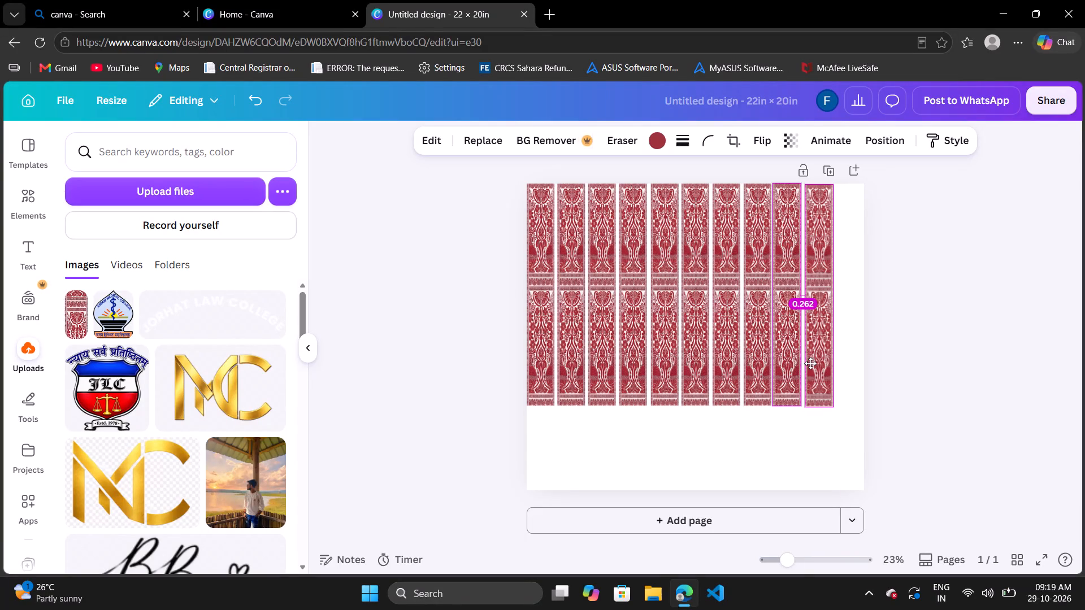
left_click_drag(810, 363, 810, 363, "ctrl+alt")
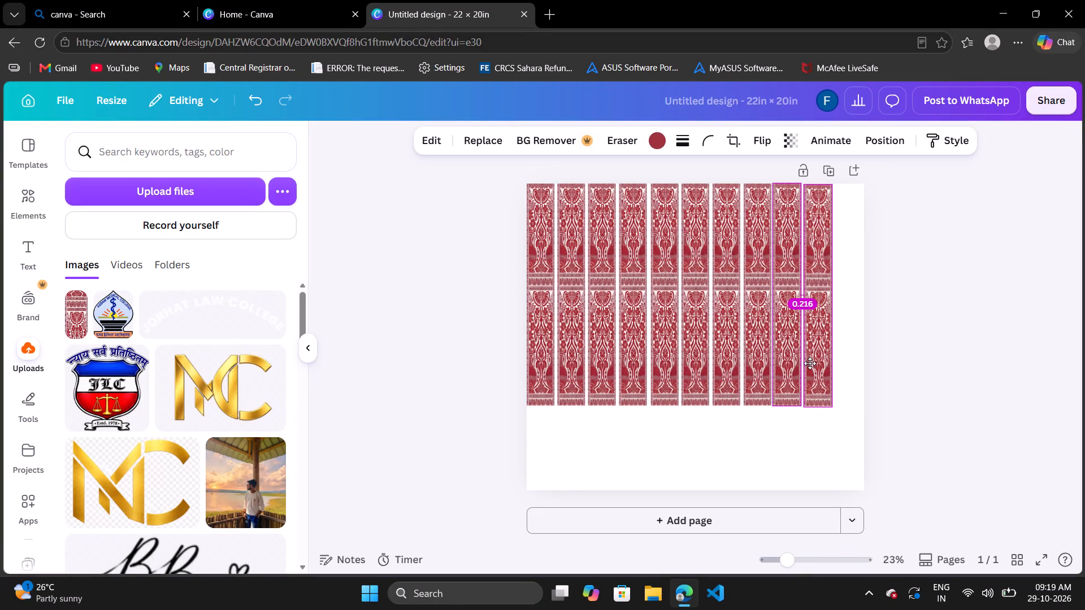
left_click_drag(810, 363, 810, 366, "ctrl+alt")
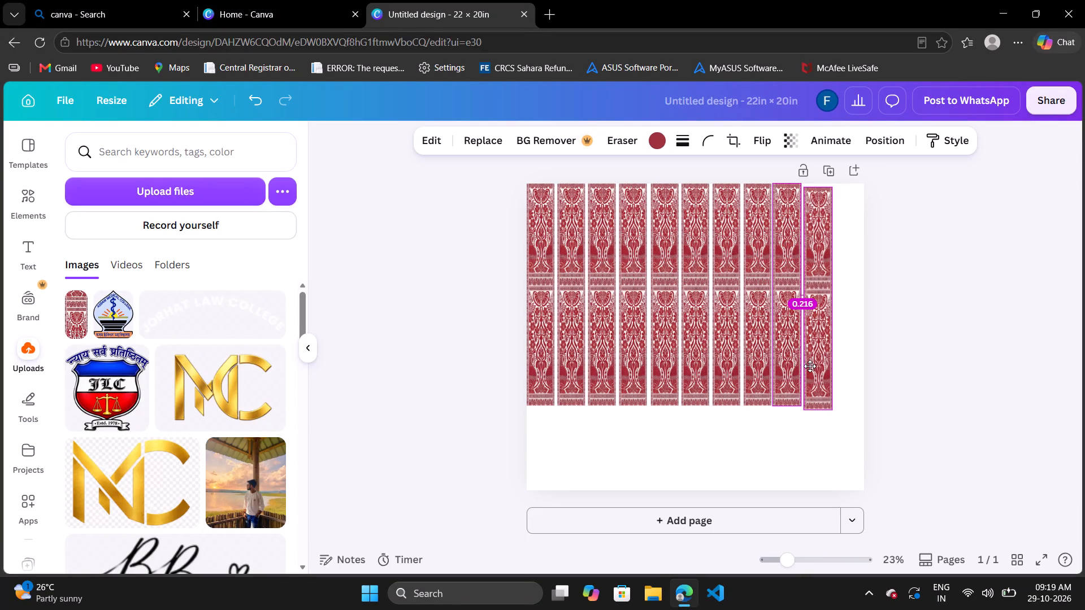
left_click_drag(810, 366, 810, 364, "ctrl+alt")
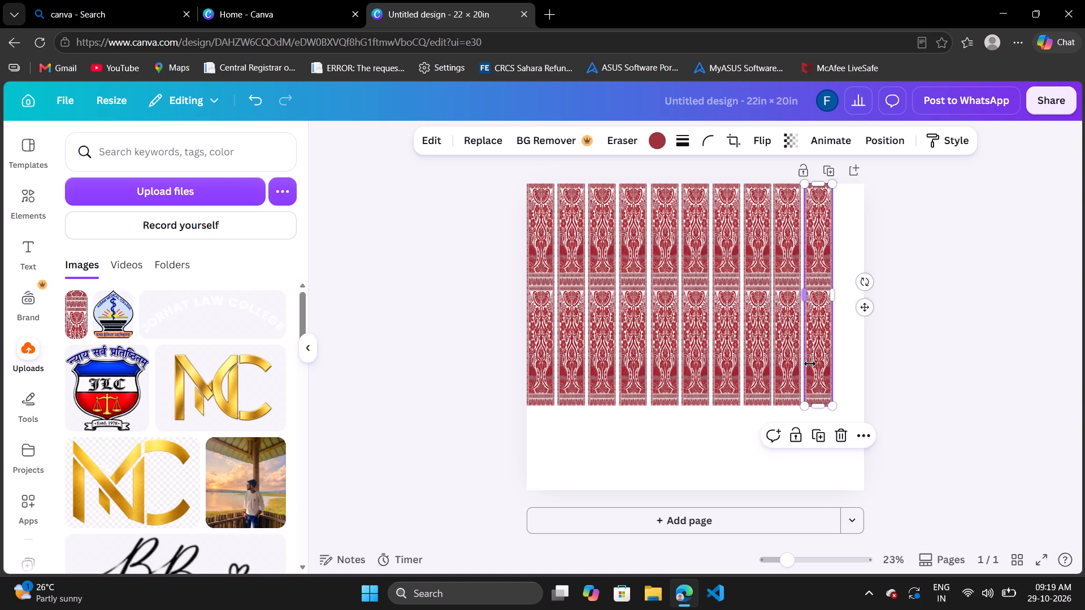
left_click(741, 452)
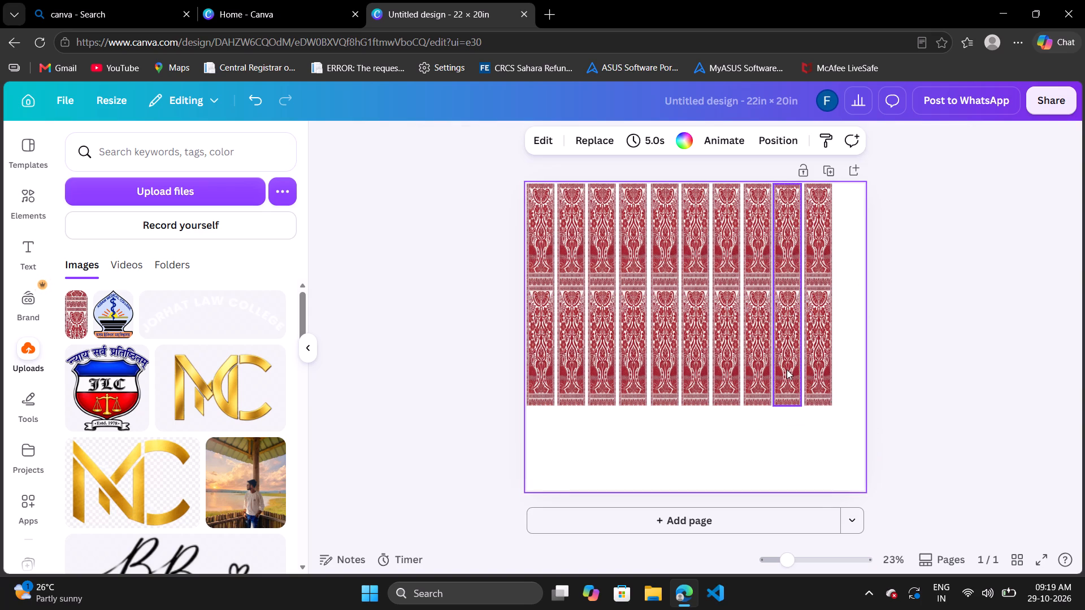
key("Left")
key("Left")
Nudge the tenth, fifth and sixth strips in the row slightly left to tighten their gaps.
key("Left")
left_click(822, 273)
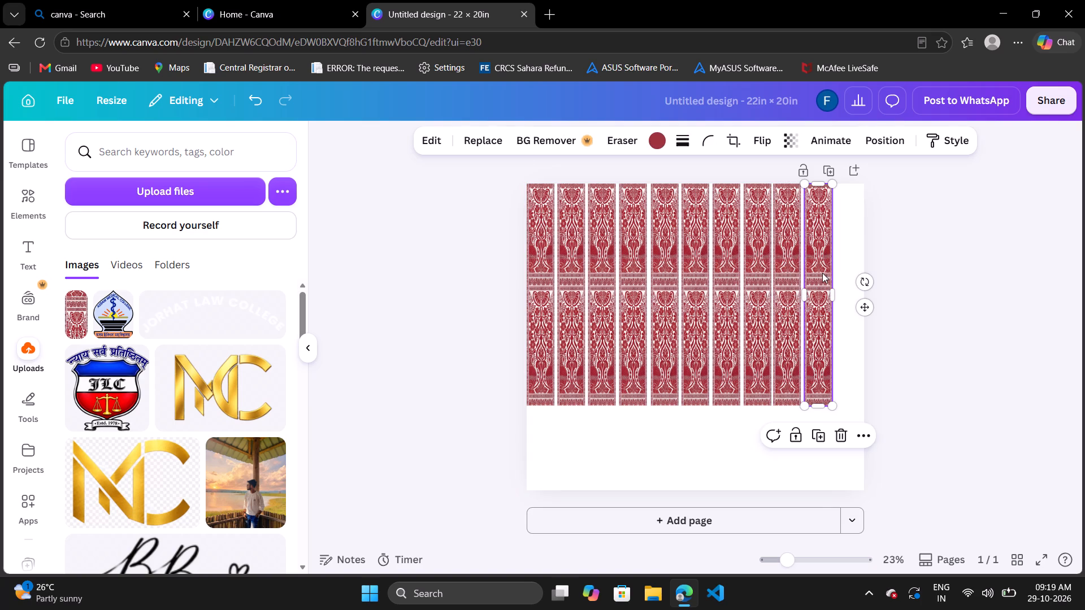
key("Left")
key("Left")
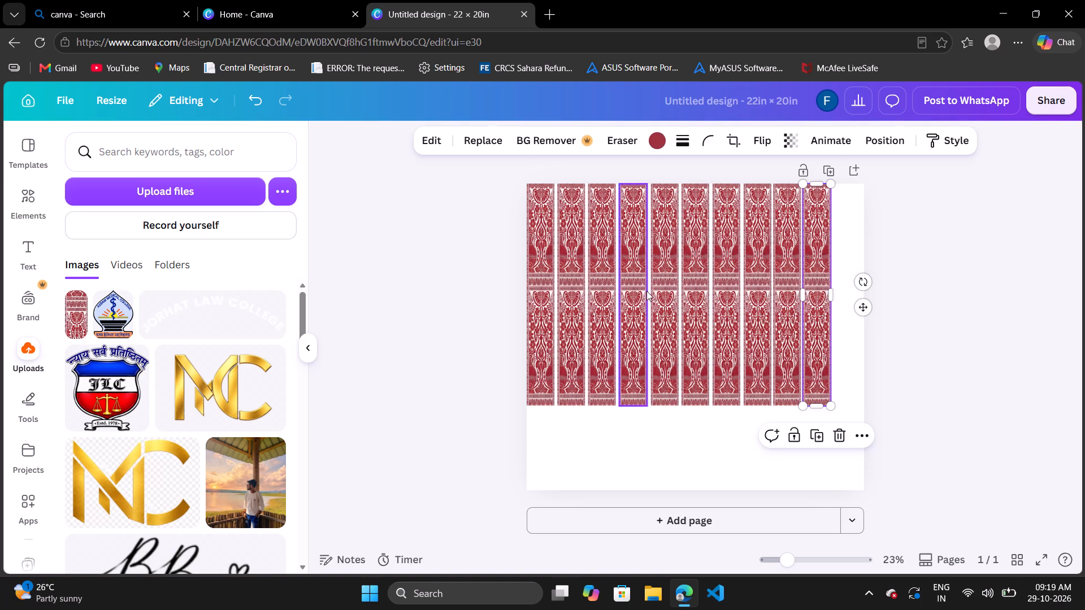
left_click(662, 291)
key("Left")
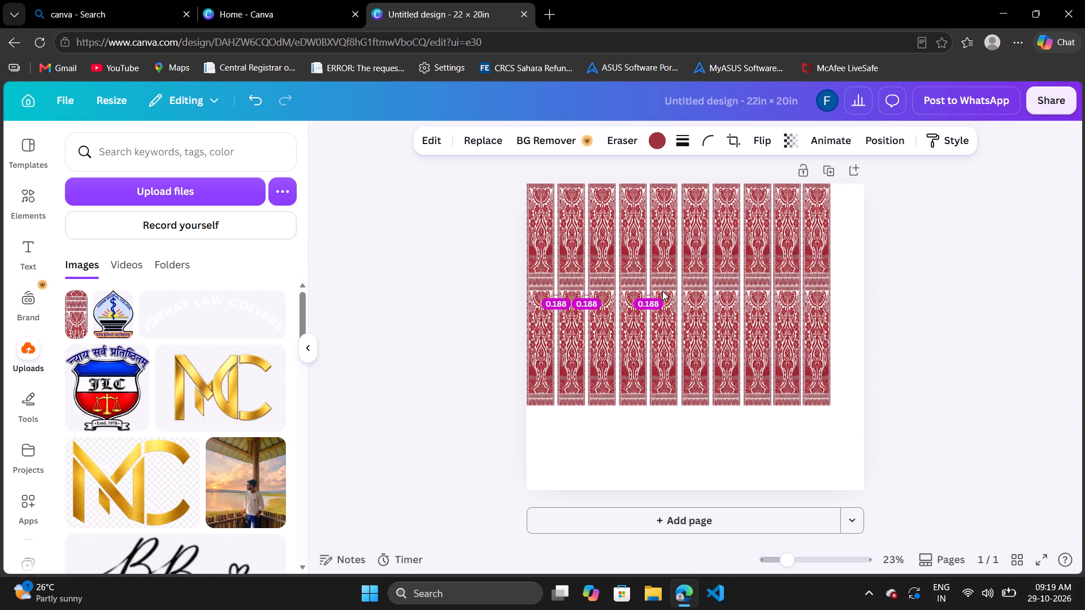
left_click(697, 249)
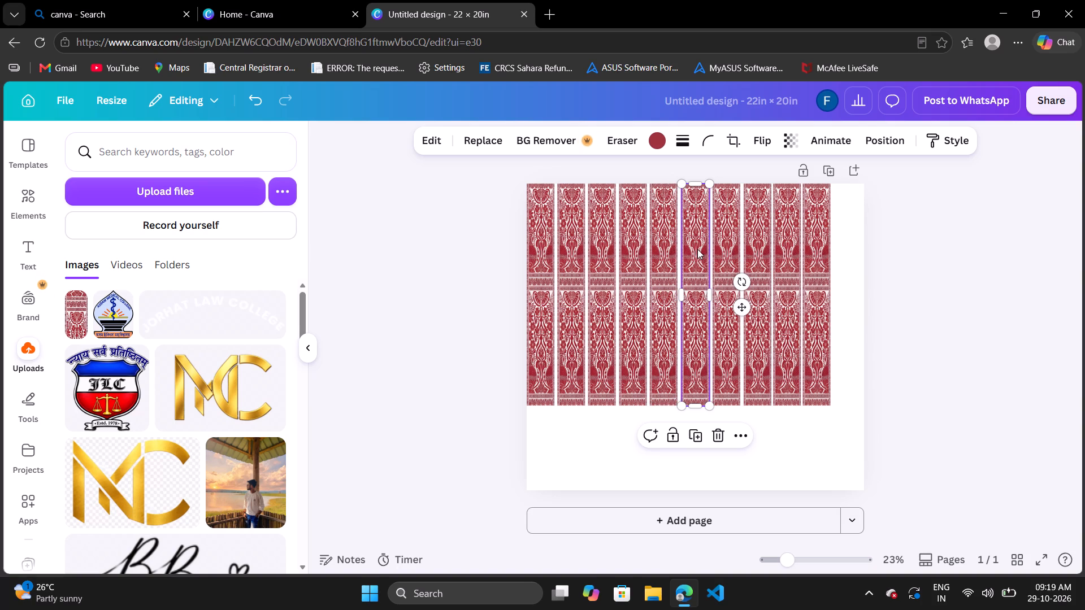
key("Left")
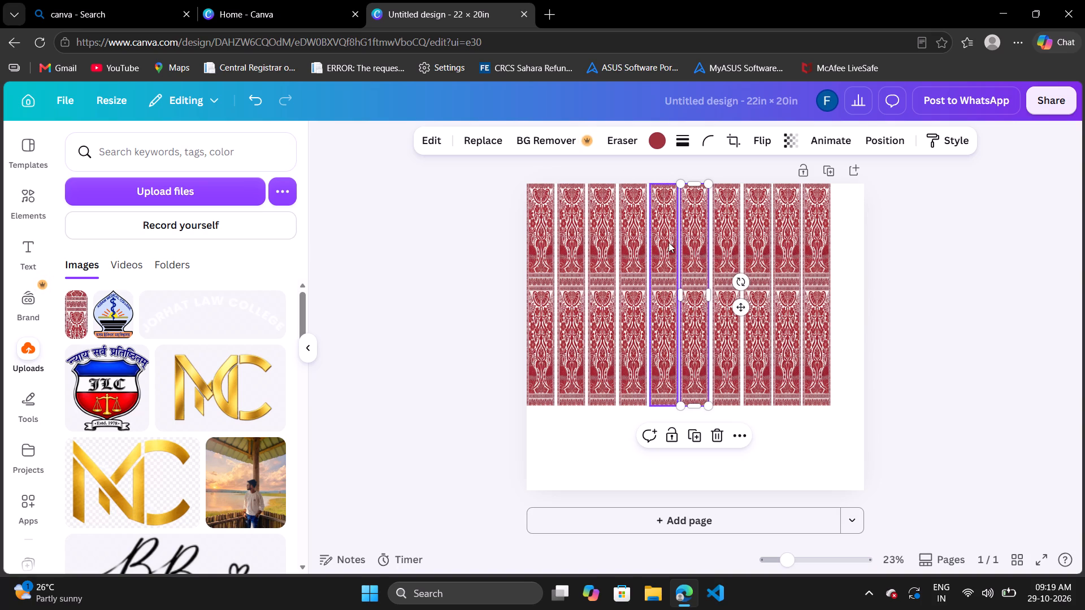
Nudge the seventh strip left to narrow its gap to the sixth strip.
left_click(715, 247)
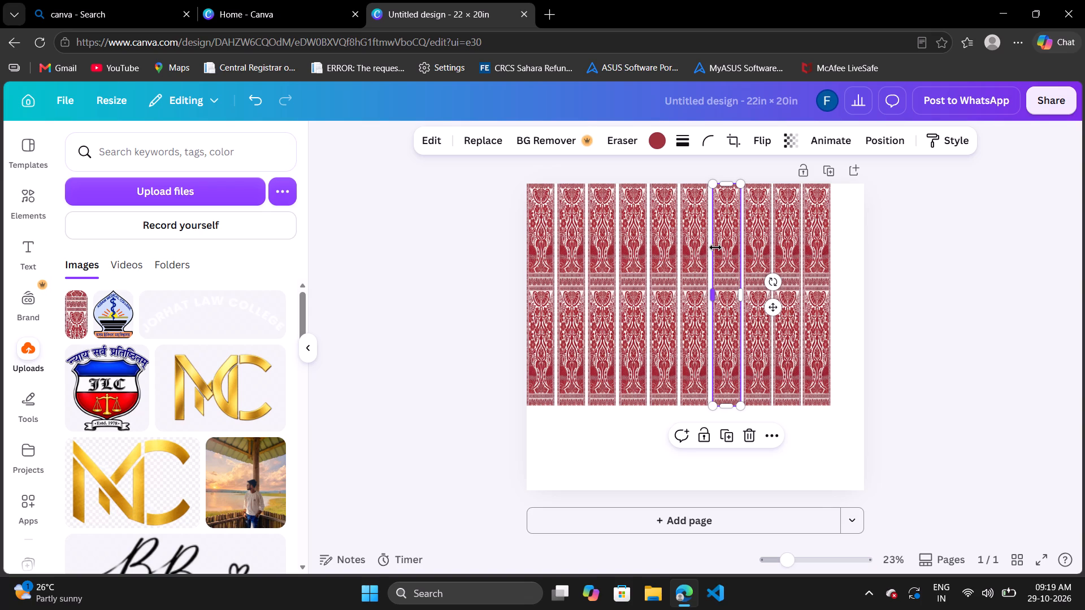
left_click(730, 253)
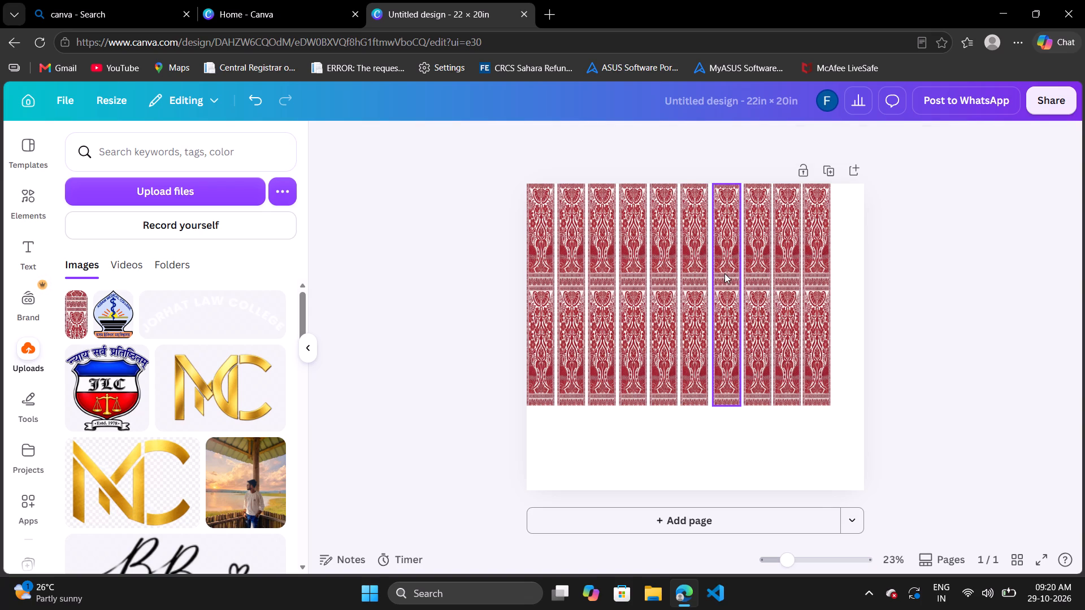
key("Left")
key("Left")
key("Left")
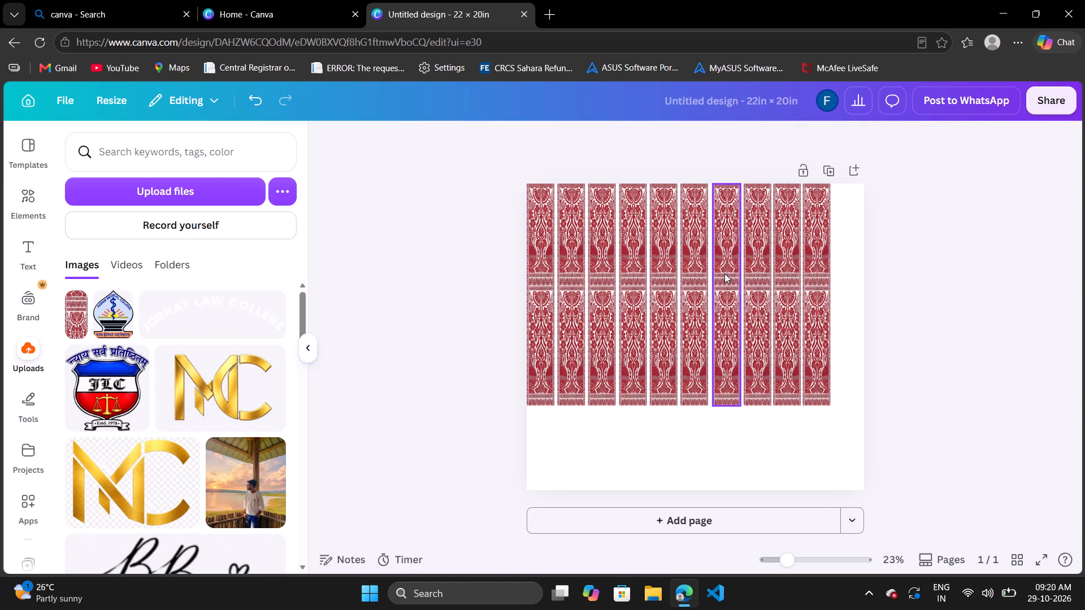
key("Left")
left_click(724, 273)
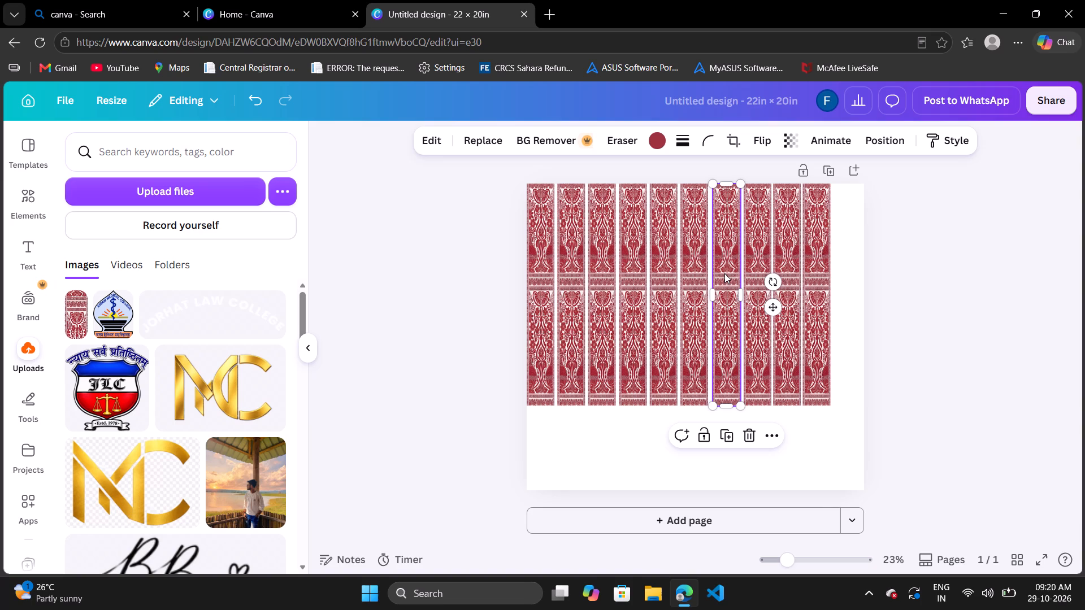
key("Left")
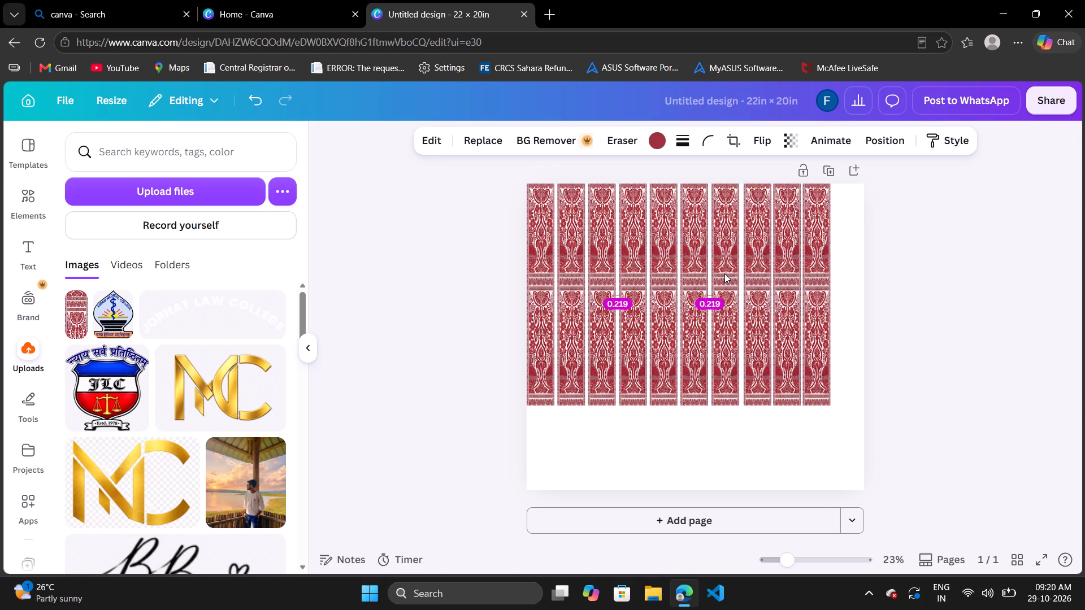
key("Left")
key("Left")
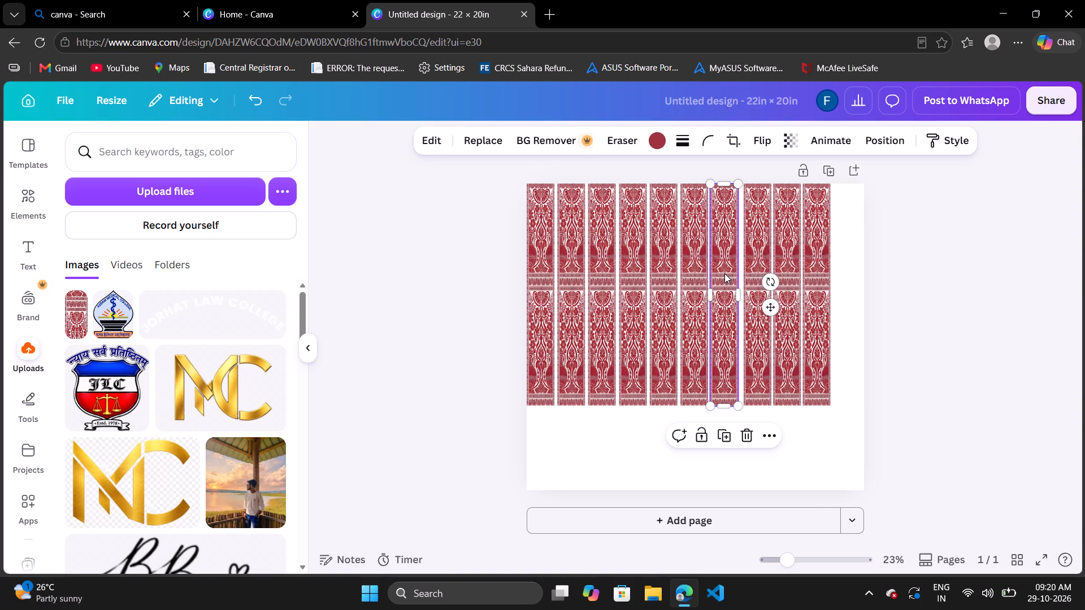
Shift the eighth and ninth strips slightly left, closing up the gap before each one.
left_click(750, 273)
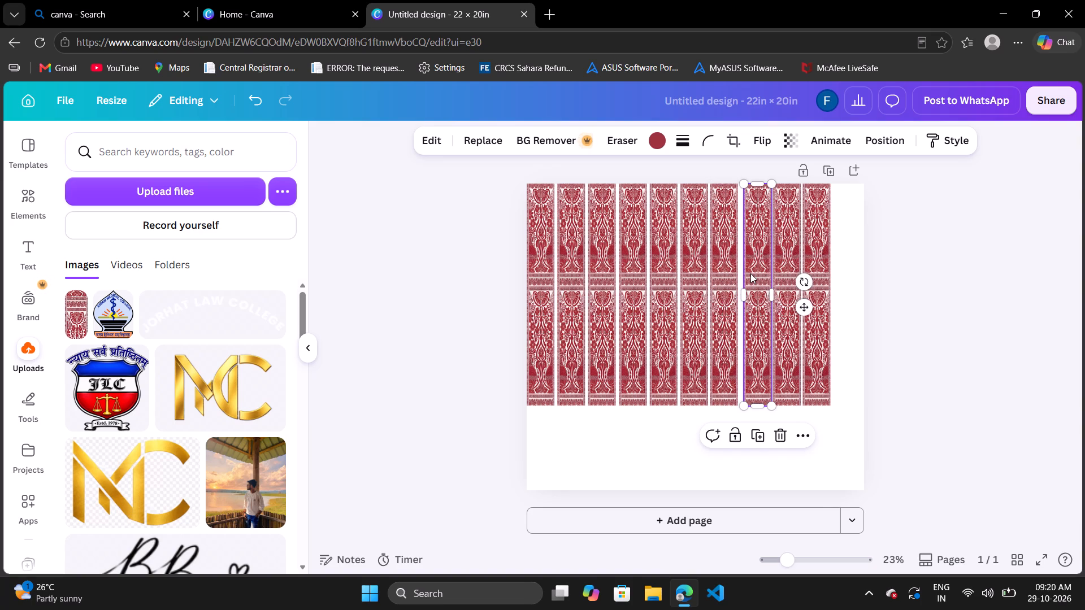
key("Left")
key("Left")
key("Left")
key("Left")
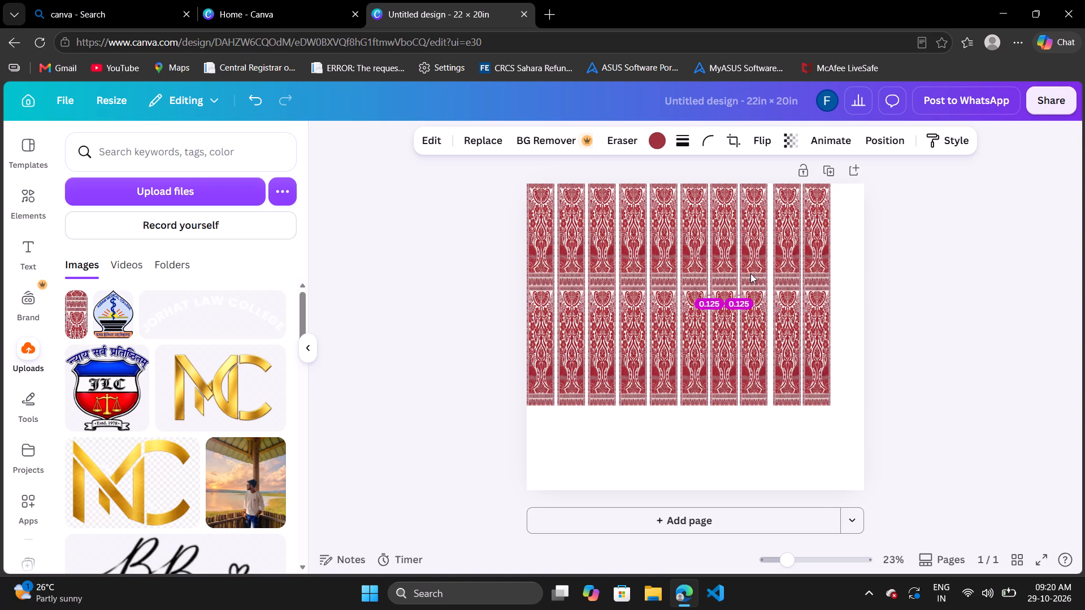
left_click(792, 256)
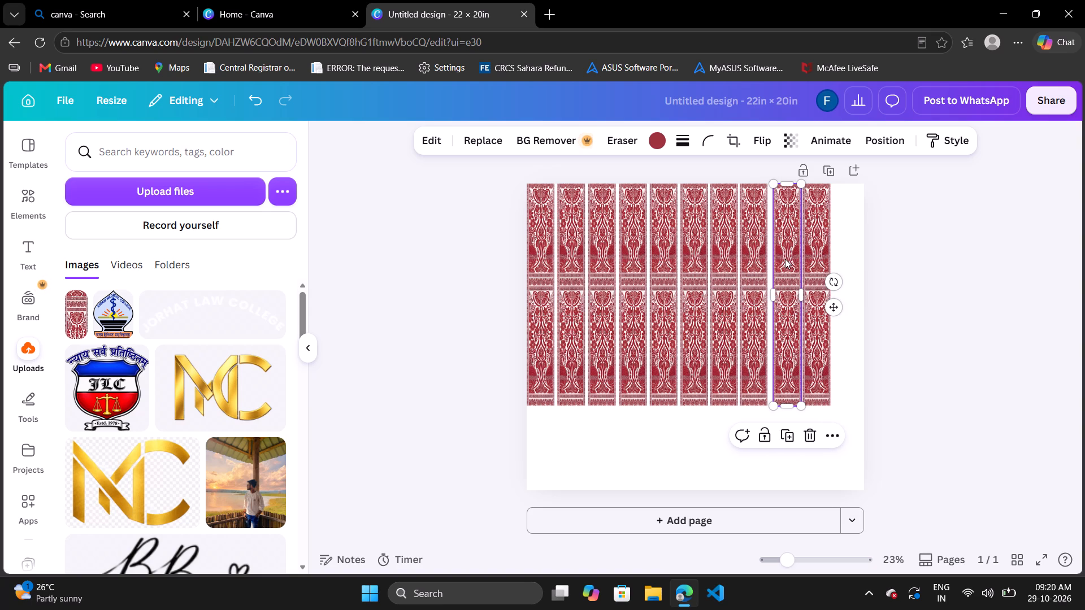
key("Left")
key("Left")
key("Left")
key("Left")
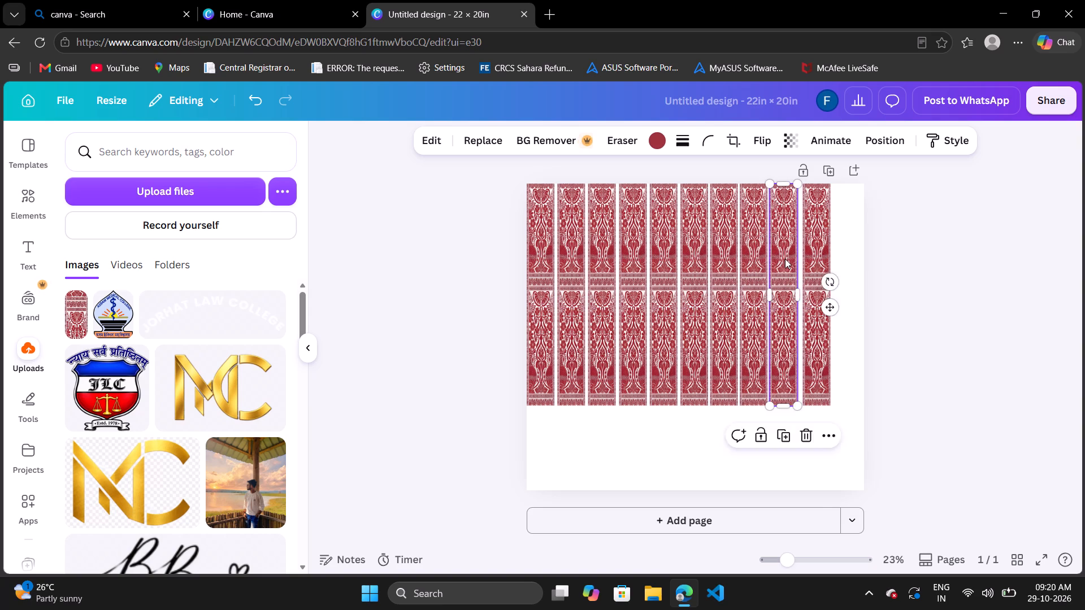
key("Left")
key("Right")
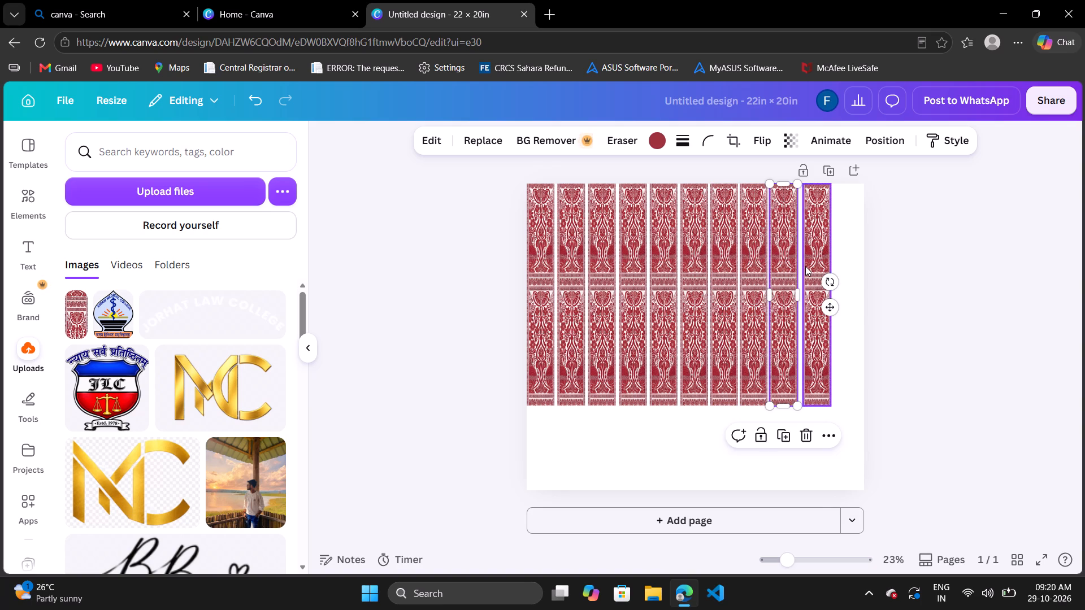
Nudge the tenth strip left to narrow its gap to the ninth strip.
left_click(805, 266)
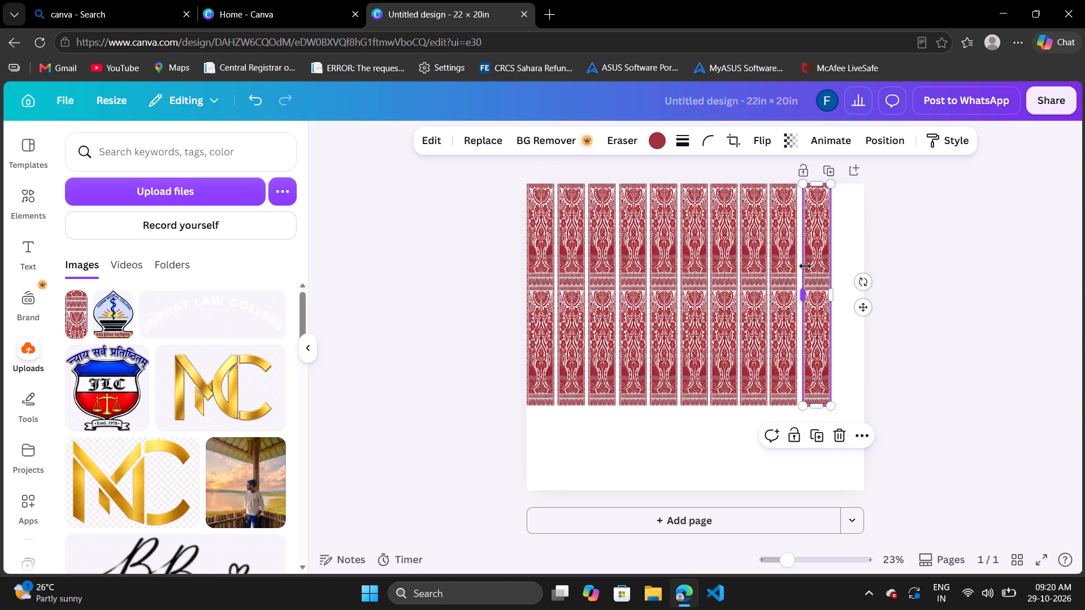
key("Left")
key("Left")
key("Left")
key("Left")
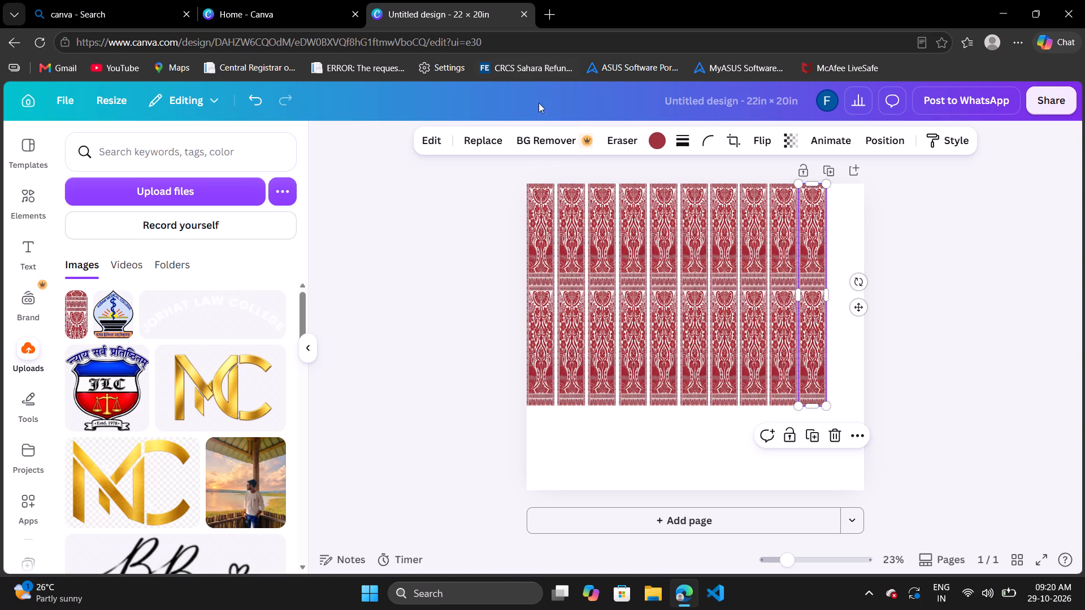
Move the sixth, seventh and eighth strips slightly further left, tightening the gaps between them to about 0.09 in.
left_click(701, 258)
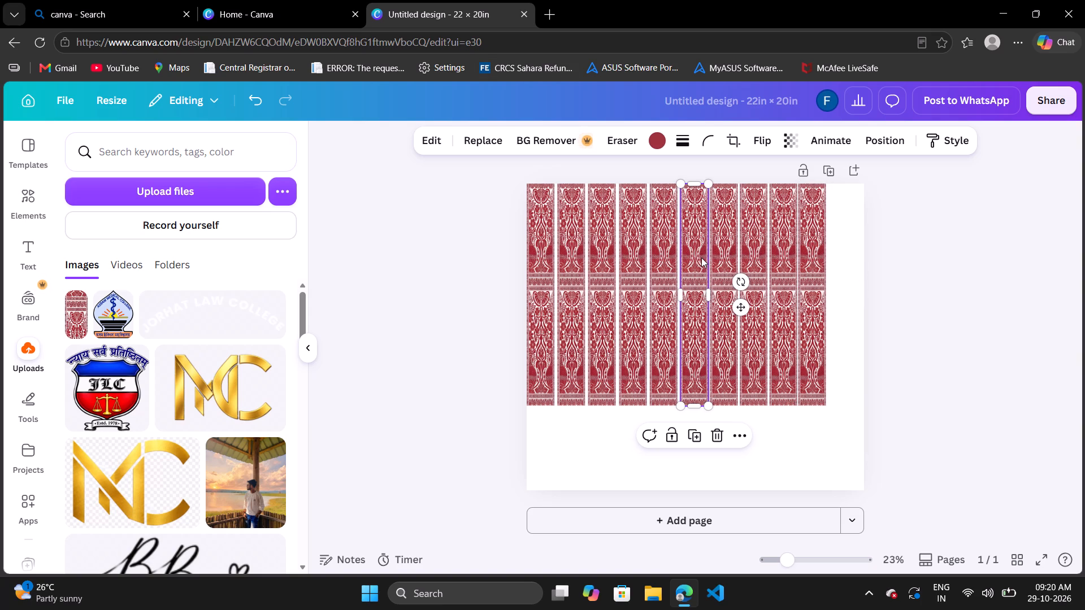
key("Left")
key("Left")
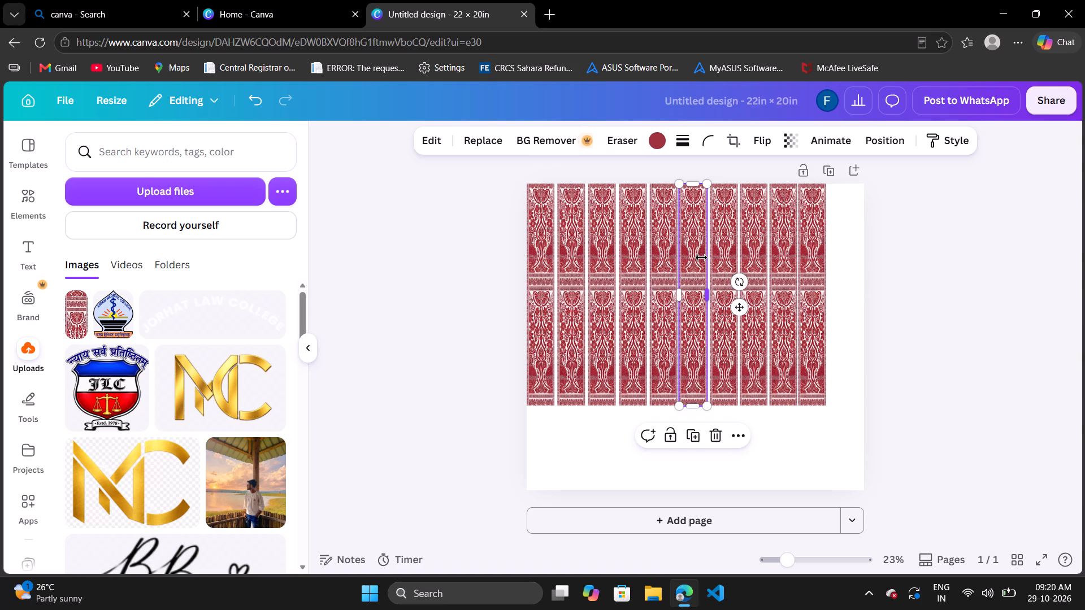
left_click(722, 255)
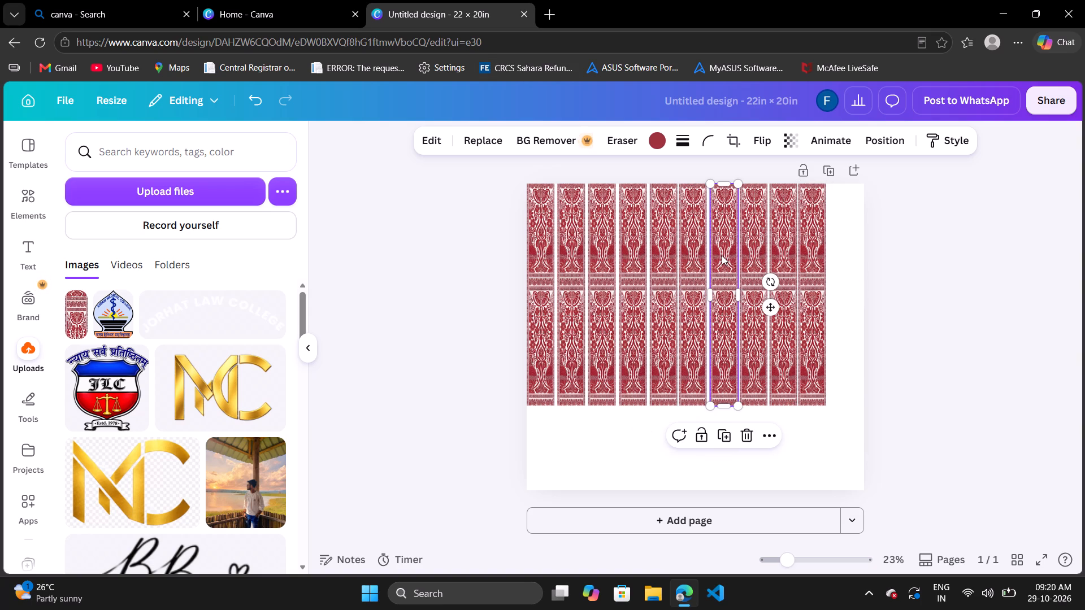
key("Left")
key("Left")
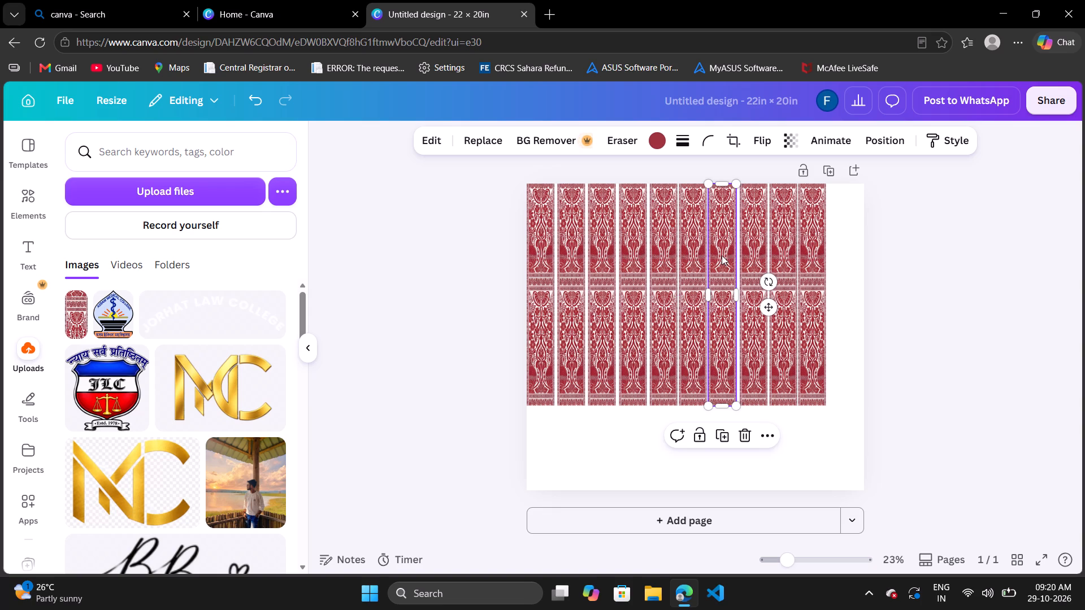
left_click(752, 254)
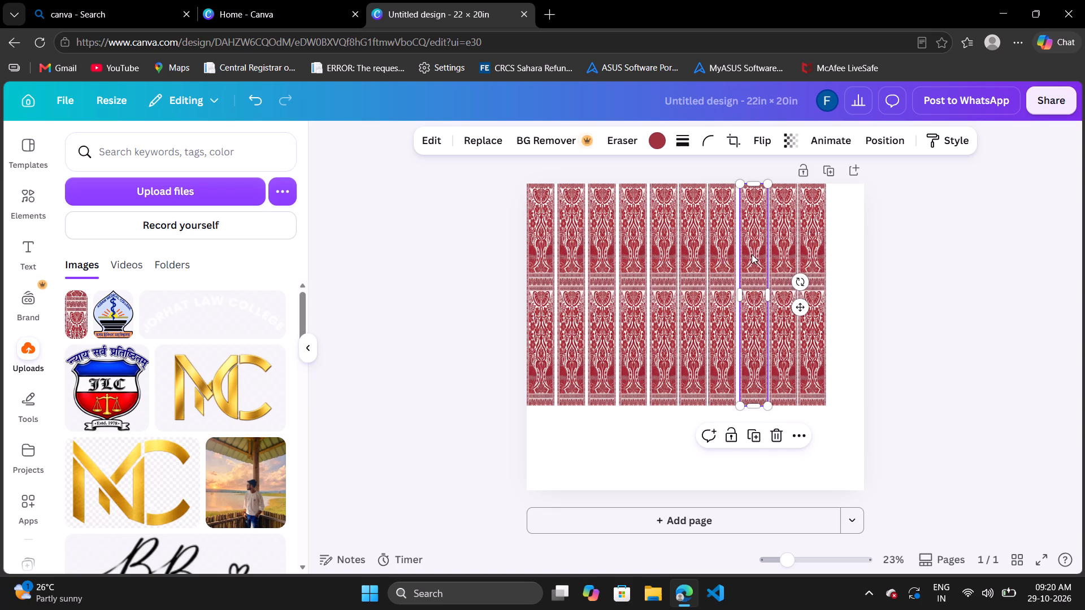
key("Left")
key("Left")
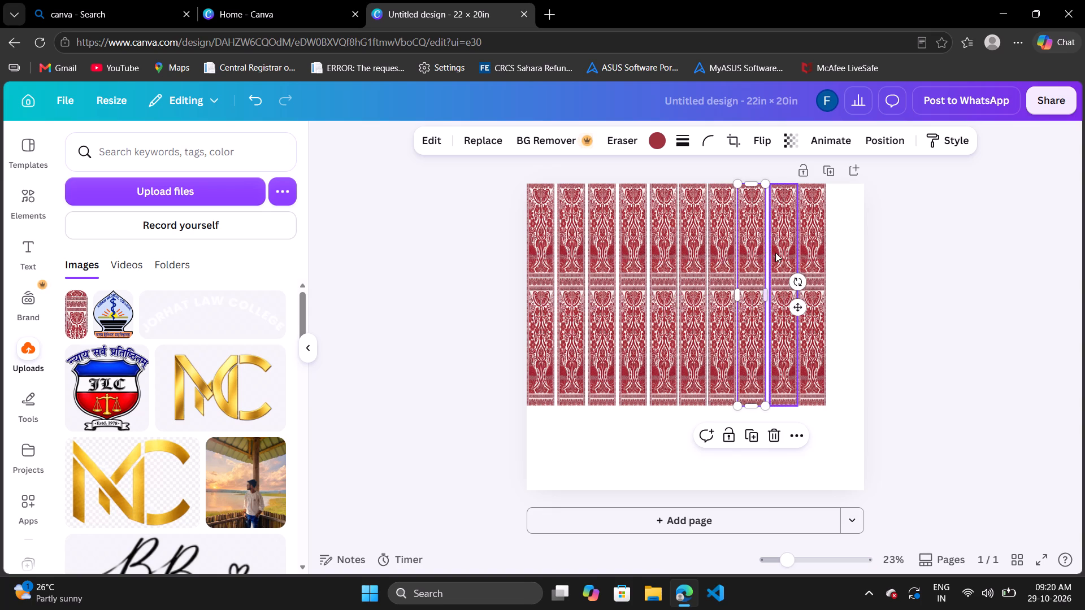
Nudge the ninth strip left to a gap of about 0.09 in, and bring the tenth strip closer to it.
left_click(778, 252)
key("Left")
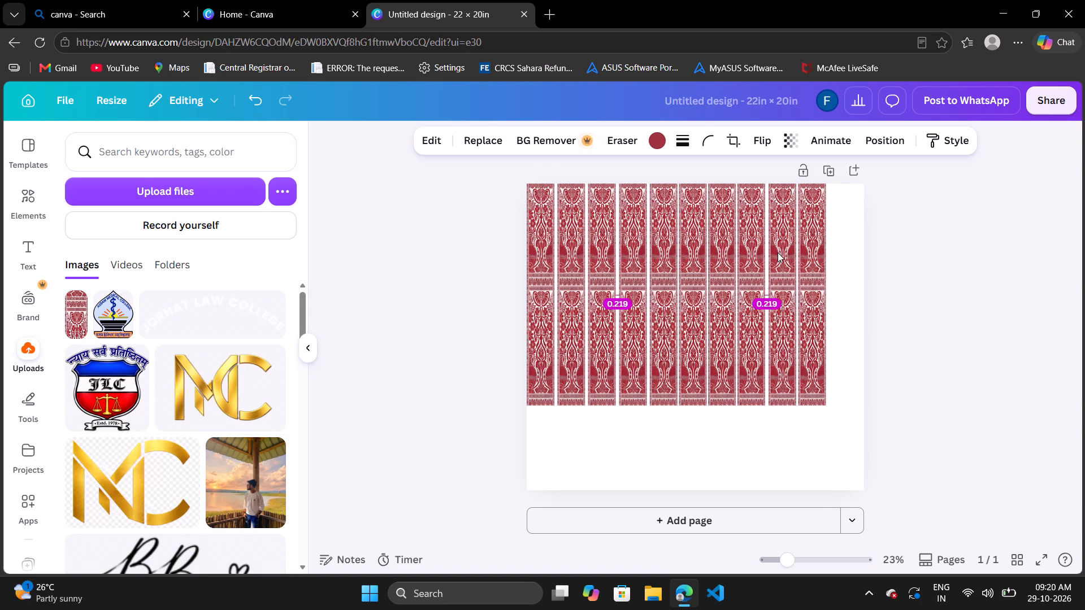
key("Left")
key("Left")
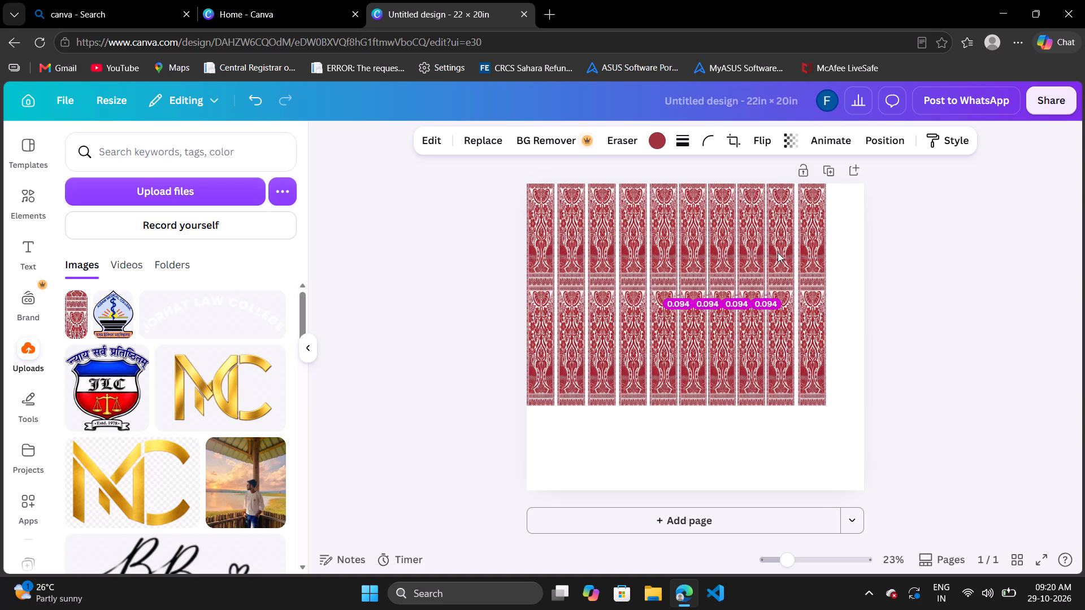
left_click(811, 252)
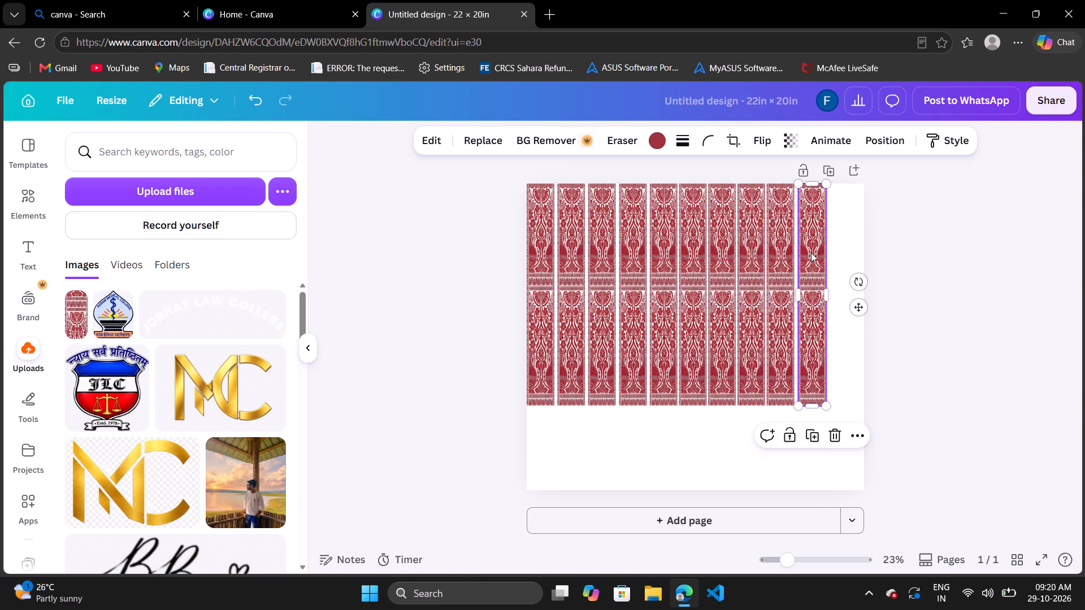
key("Left")
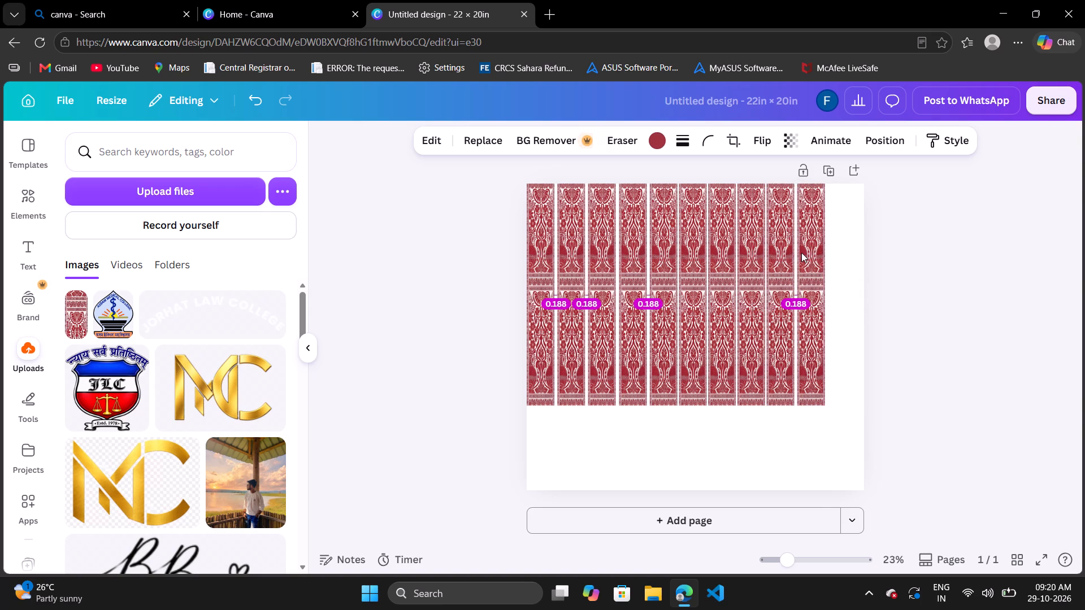
key("Left")
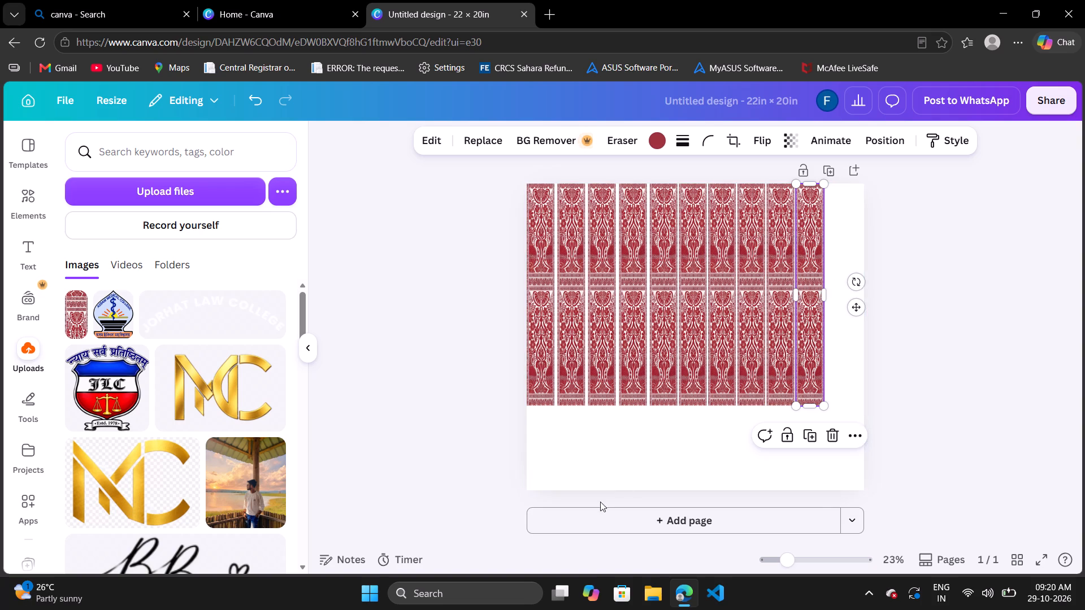
Duplicate the tenth strip as the eleventh in the row, nearly top-aligned, and nudge it left to a similarly narrow gap.
left_click(640, 447)
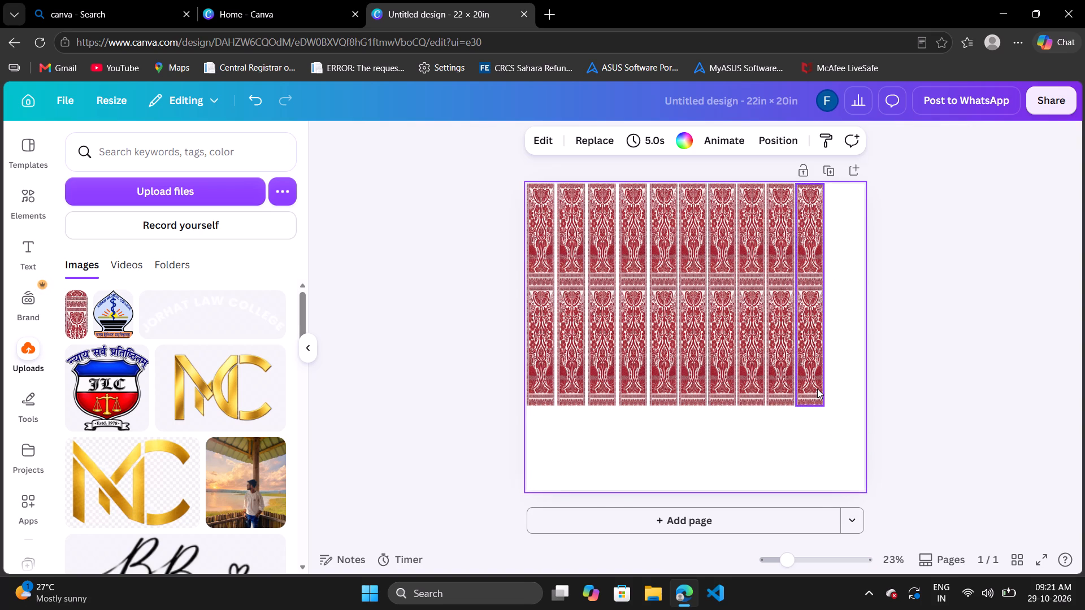
left_click_drag(811, 381, 840, 385, "ctrl+alt")
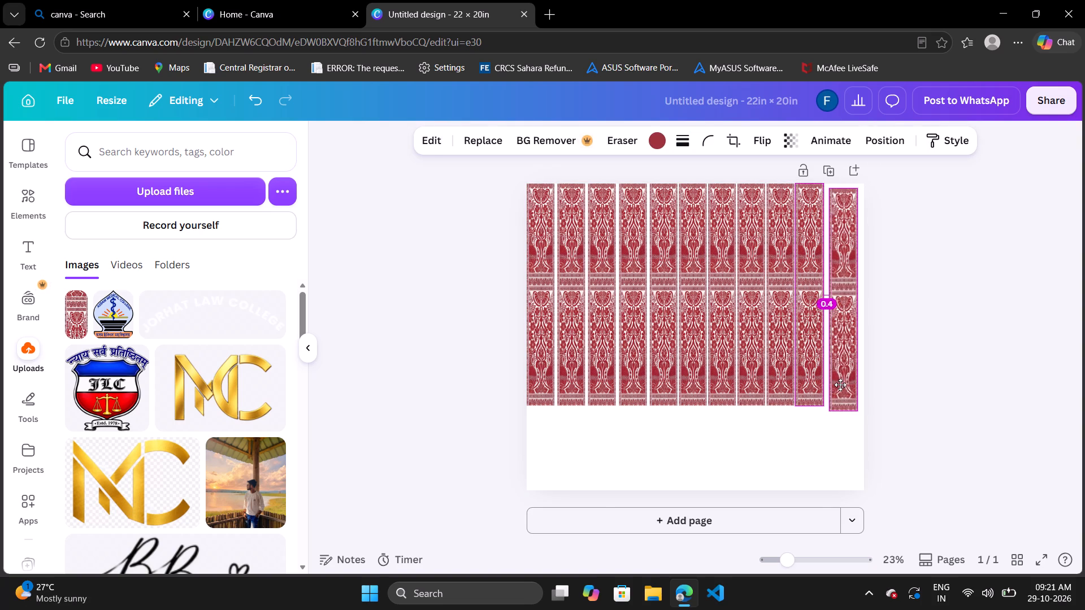
left_click_drag(840, 385, 844, 381, "ctrl+alt")
key("Left")
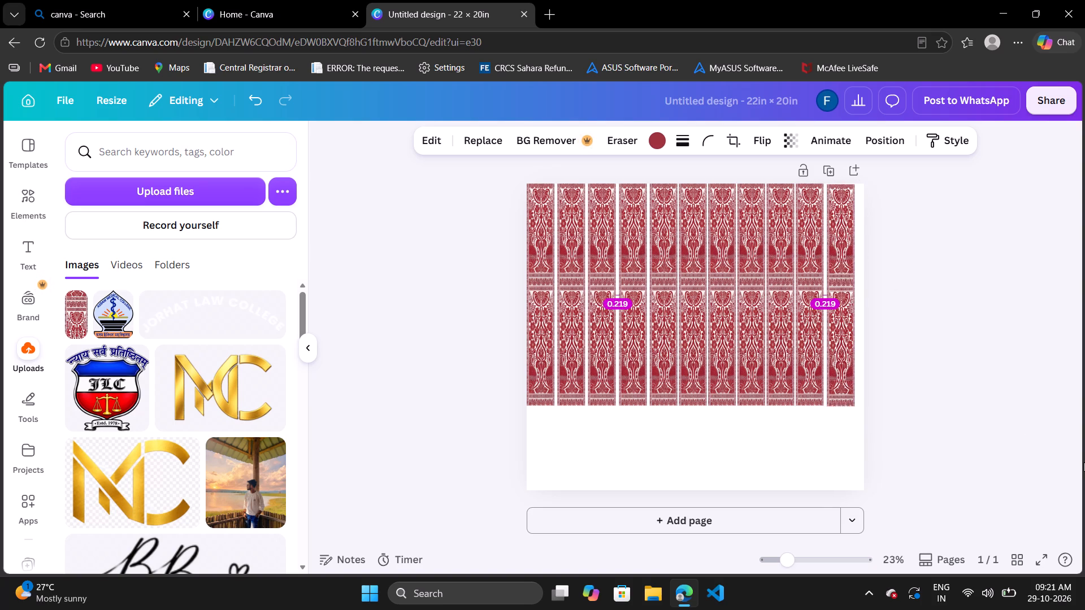
key("Left")
key("Left")
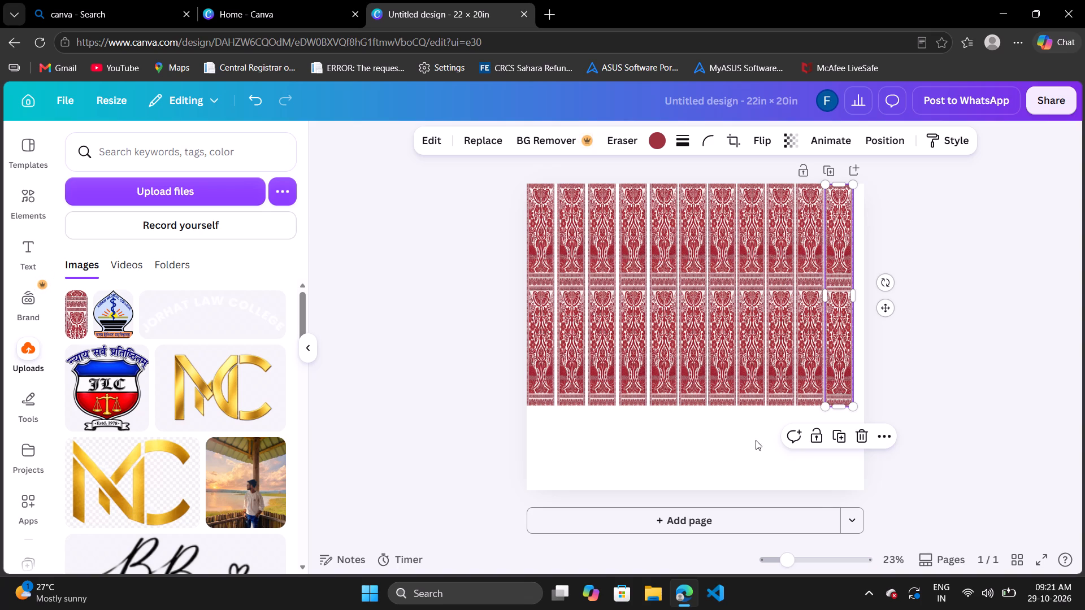
Nudge the second and third strips left, tightening the gaps between the first three strips to about 0.09 in.
left_click(569, 250)
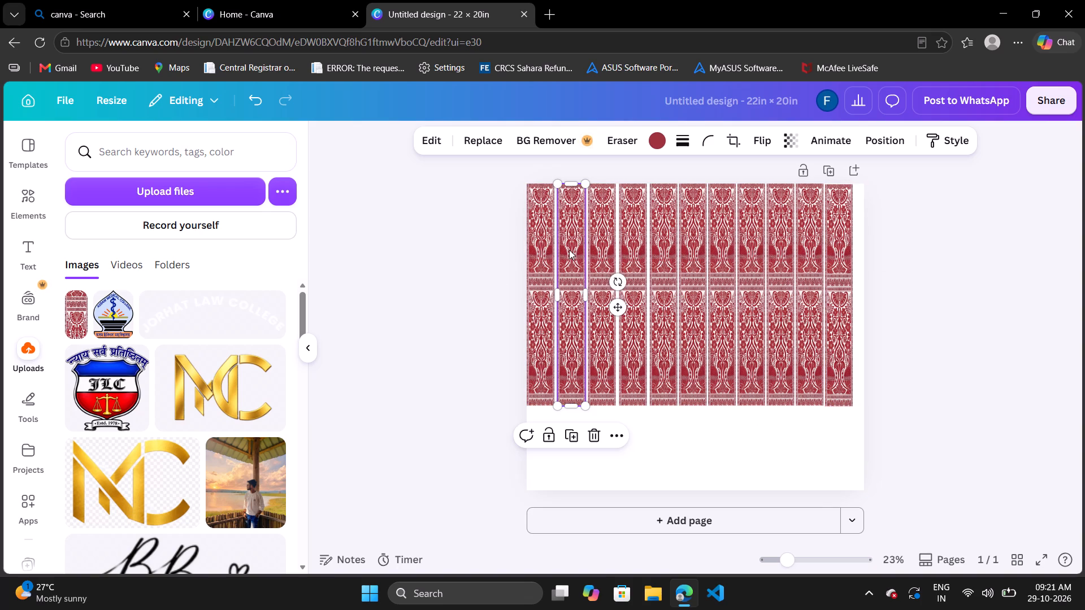
key("Left")
key("Left")
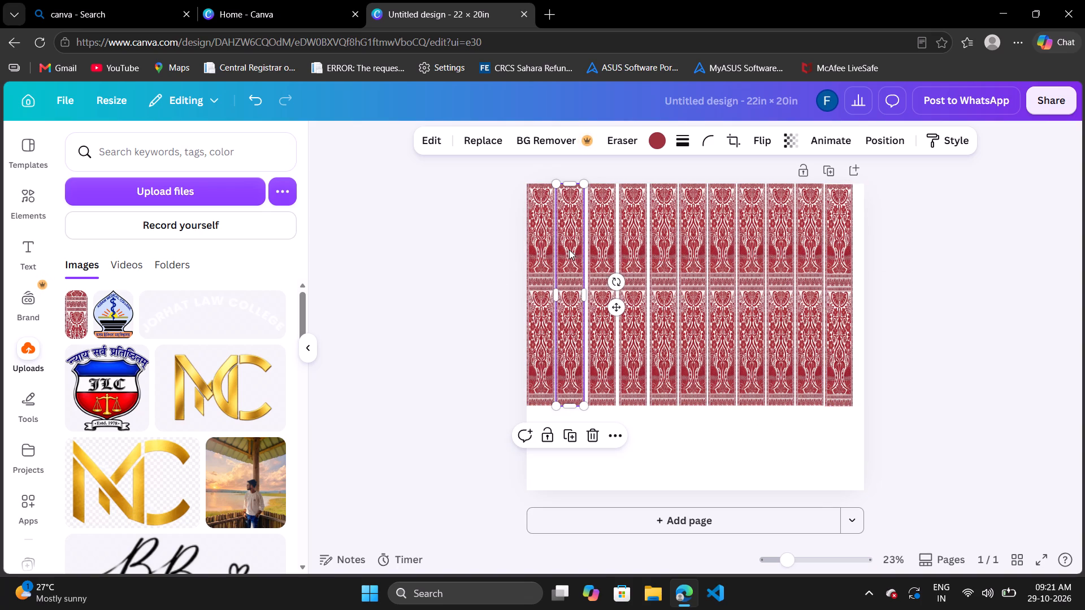
left_click(598, 254)
key("Left")
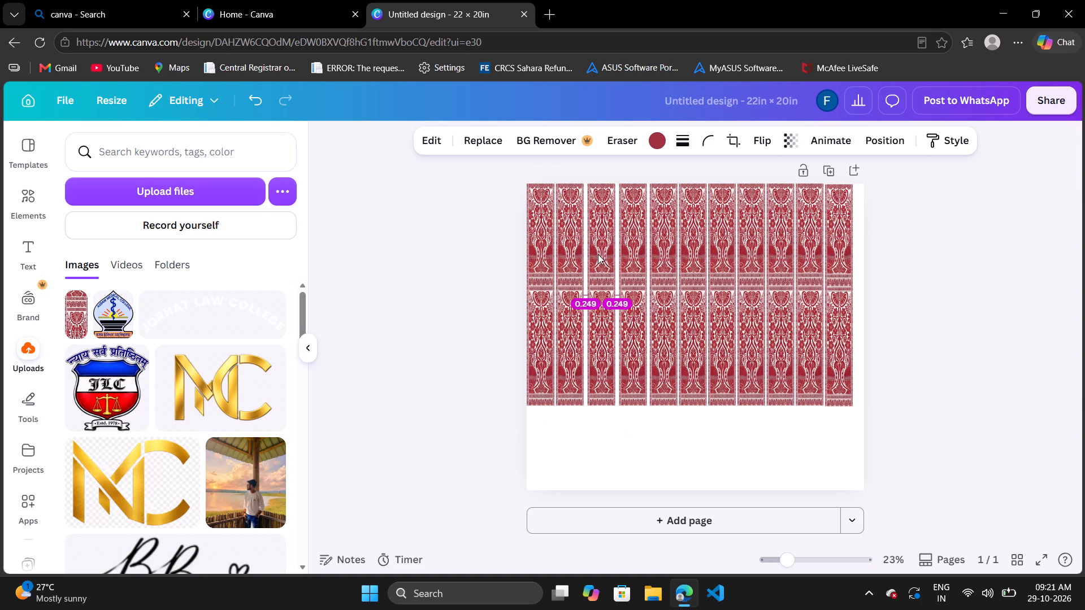
key("Left")
key("Left")
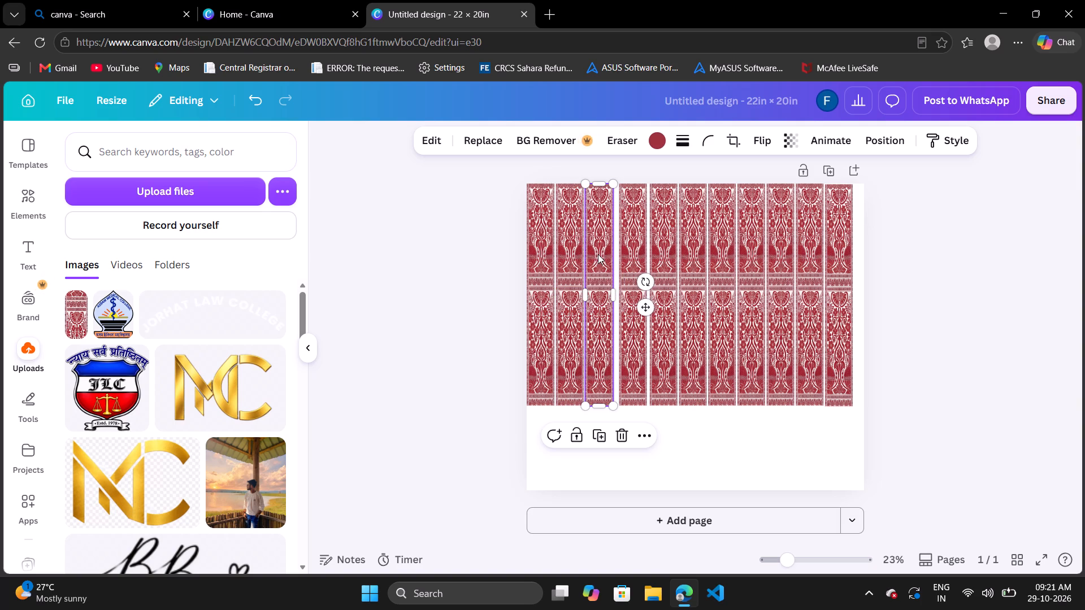
Nudge the fourth strip left to an equal gap of about 0.09 in from the third strip.
left_click(623, 254)
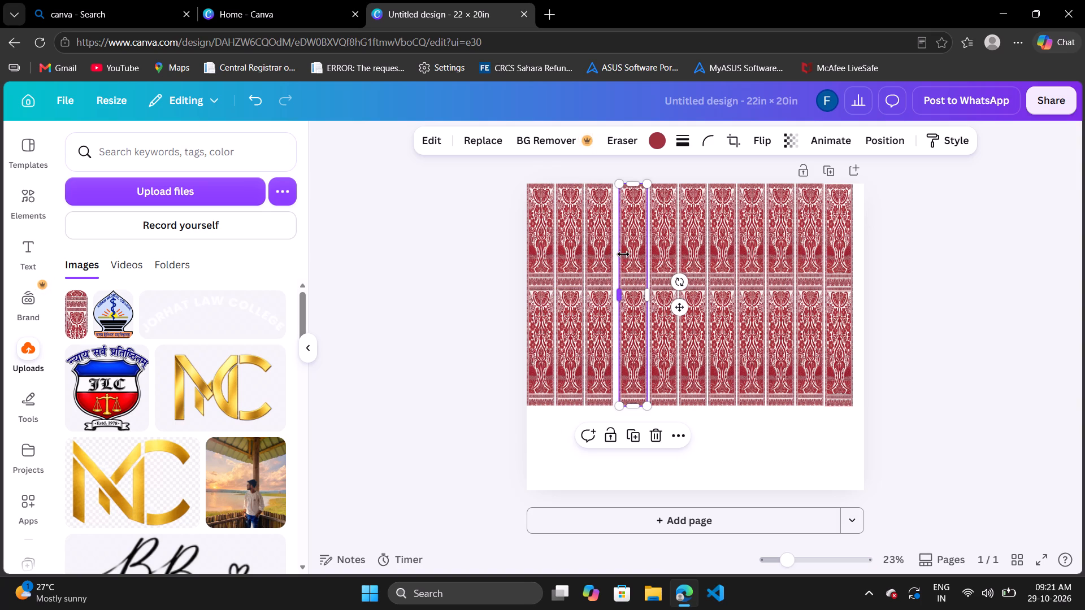
key("Left")
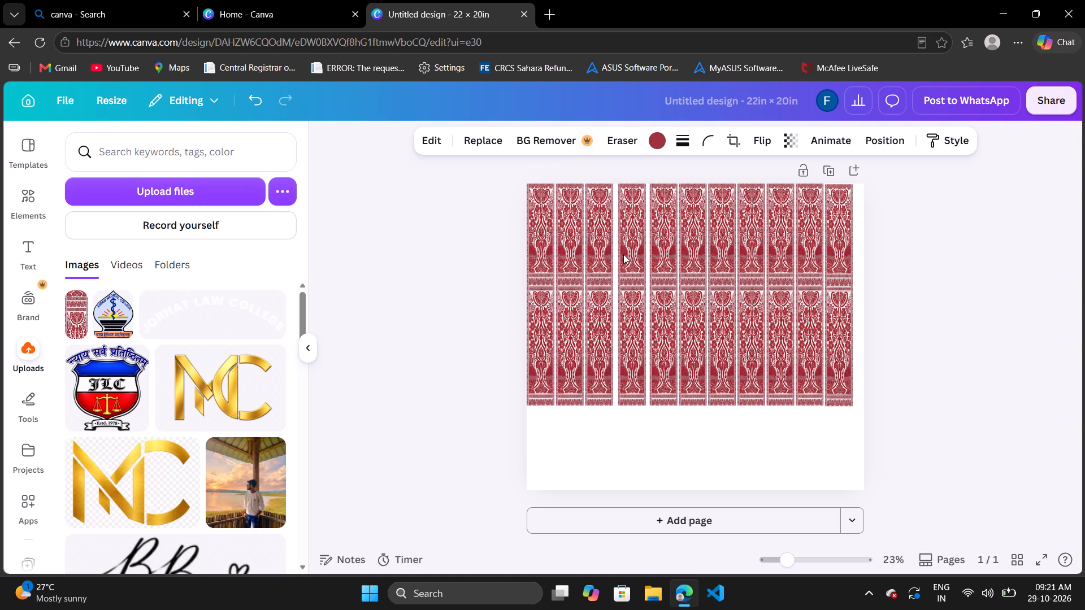
key("Left")
key("Left")
key("Left")
key("Left")
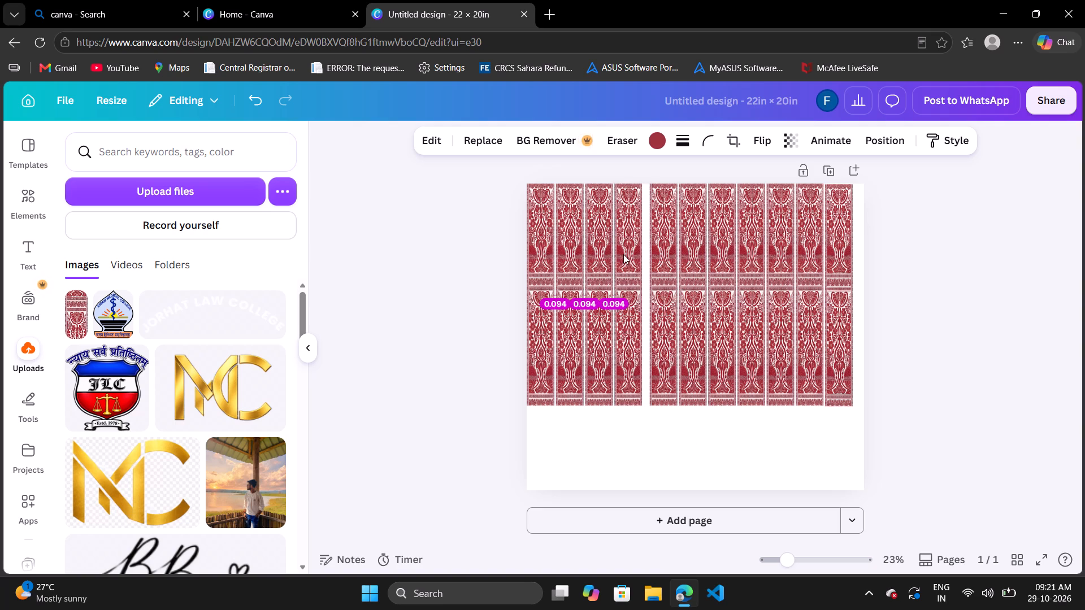
key("Left")
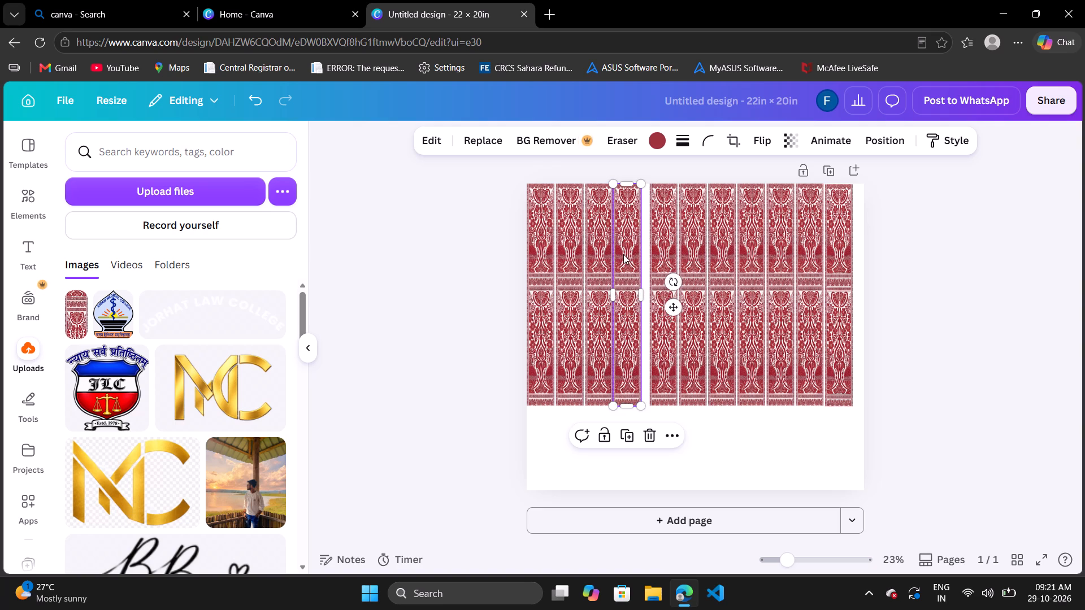
key("Right")
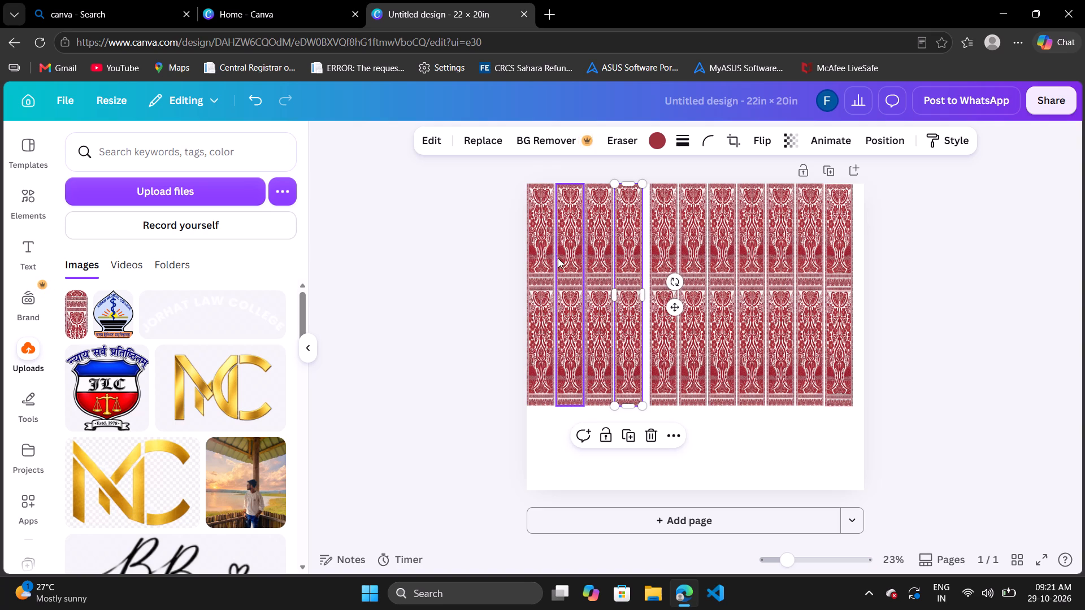
Move the fifth strip left to match the even gap of about 0.09 in from the fourth strip.
left_click(672, 262)
key("Left")
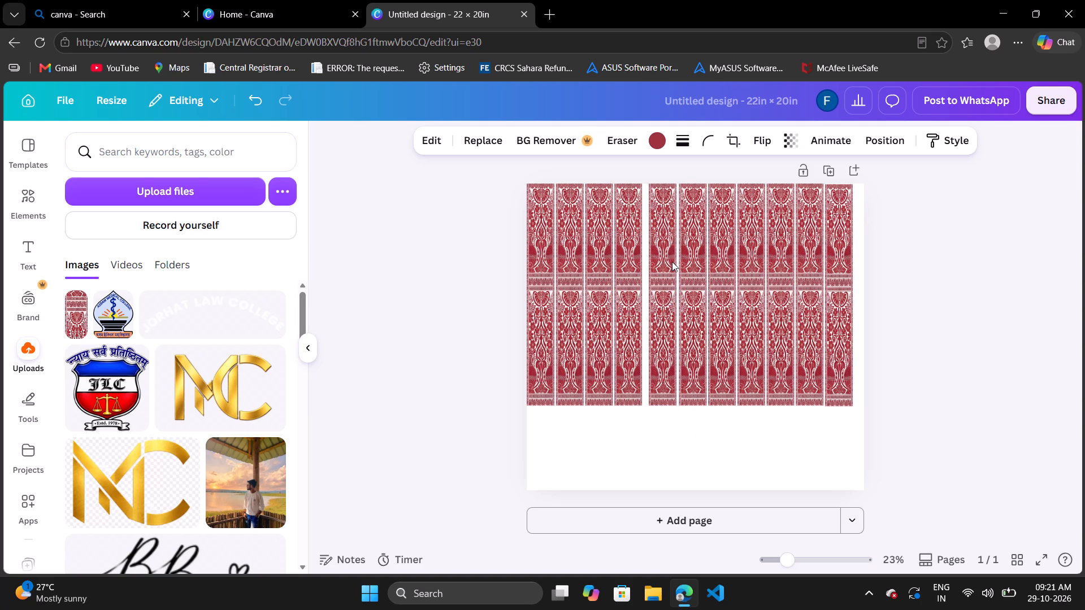
key("Left")
key("Left")
key("Left")
key("Left")
key("Left")
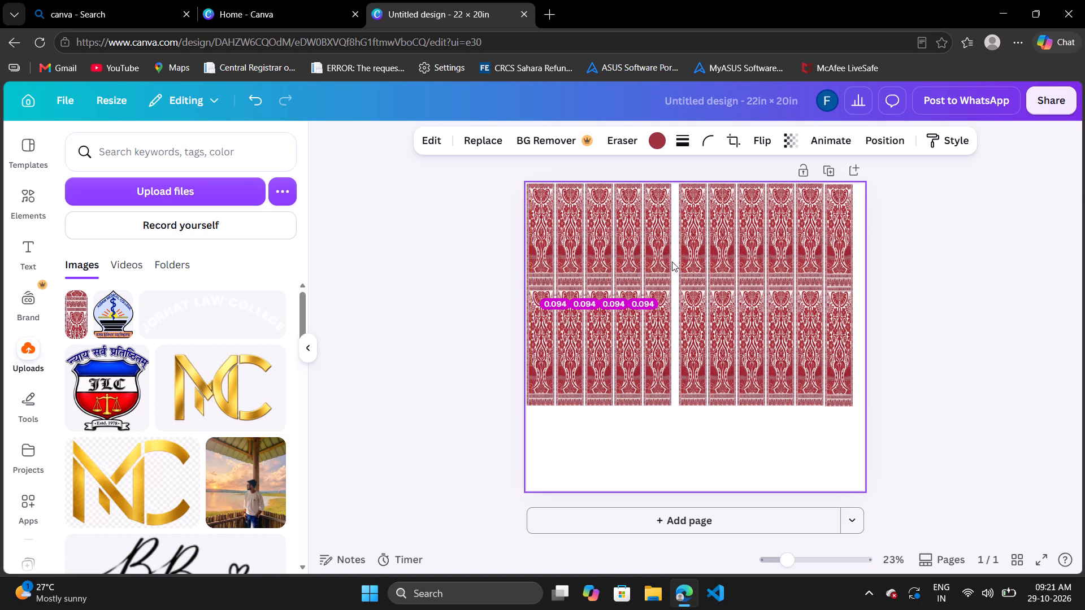
key("Left")
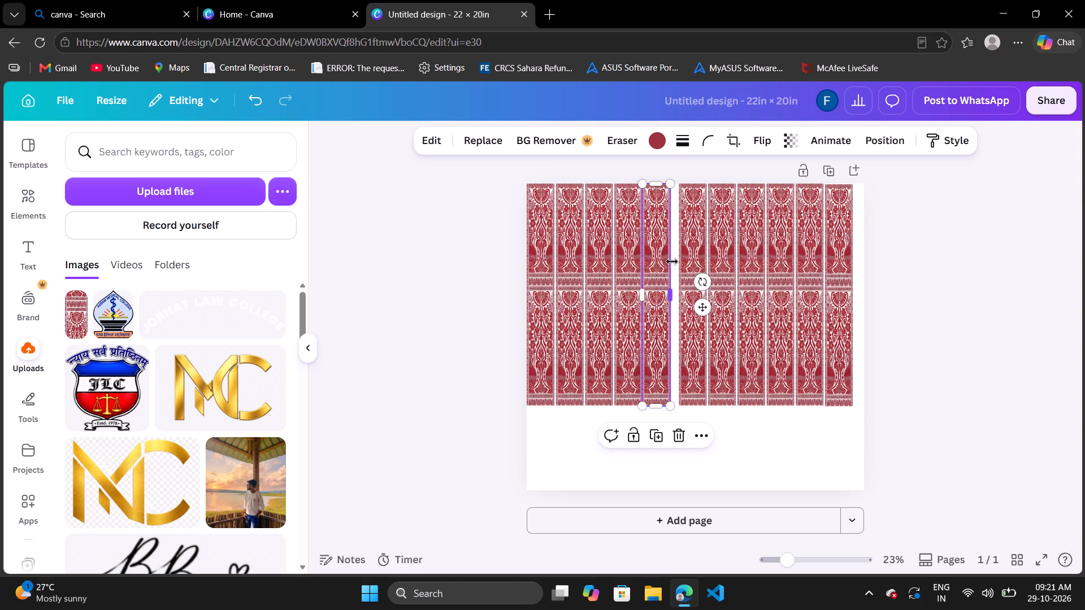
key("Right")
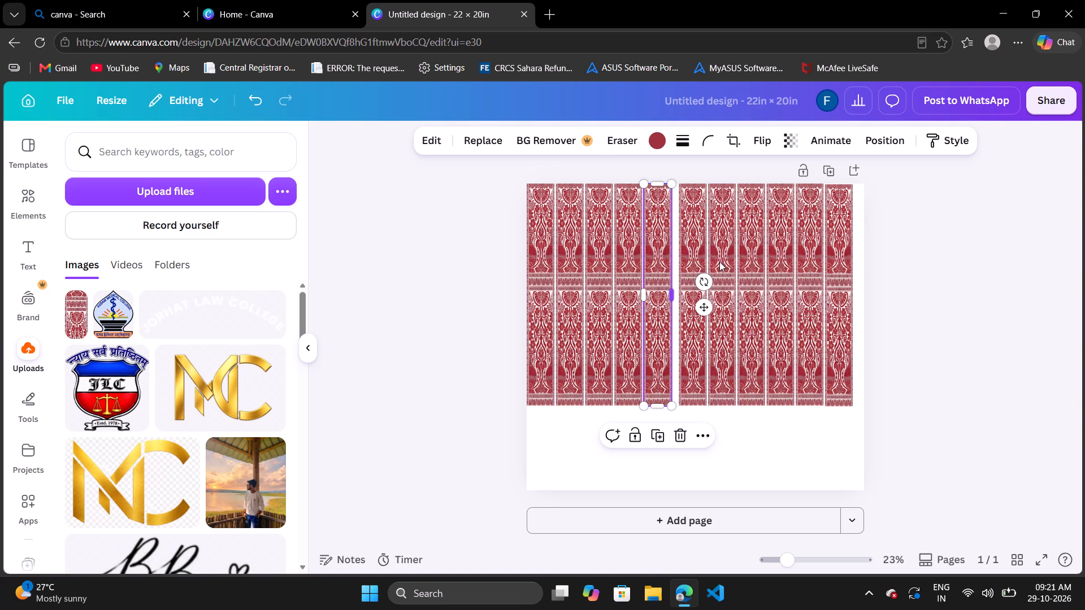
Nudge the sixth strip left to the same narrow gap from the fifth strip.
left_click(691, 262)
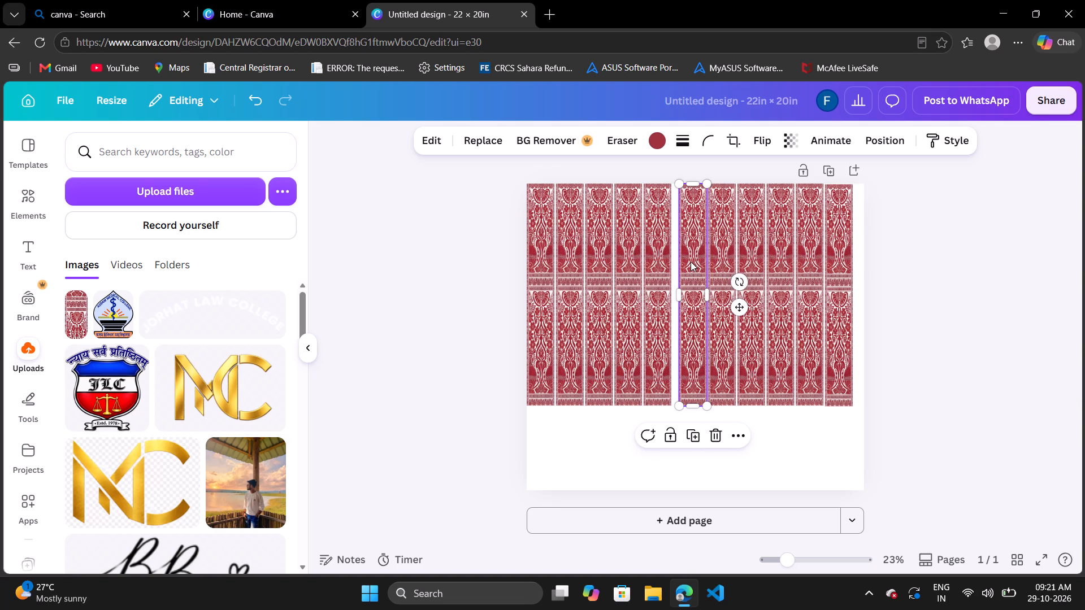
key("Left")
key("Left")
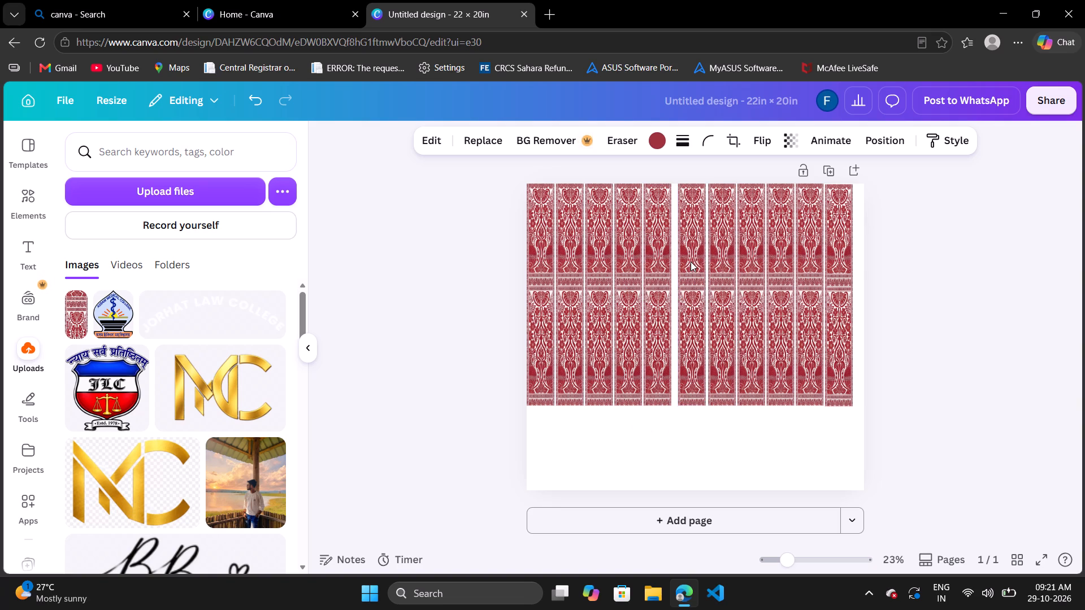
key("Left")
key("Left")
key("Left")
key("Left")
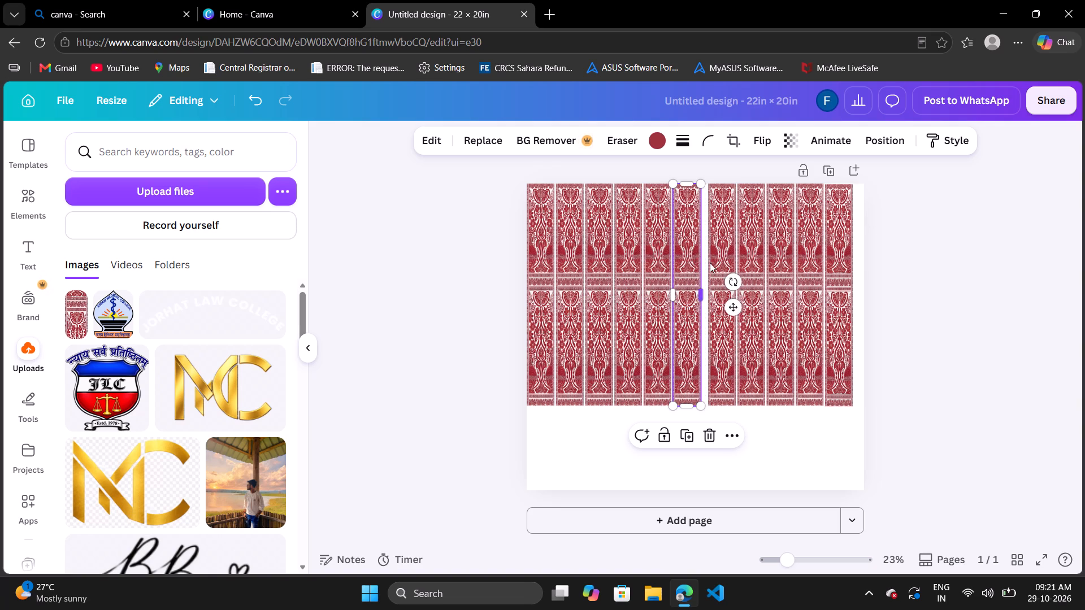
Nudge the seventh strip left to the same narrow gap from the sixth strip.
left_click(715, 264)
key("Left")
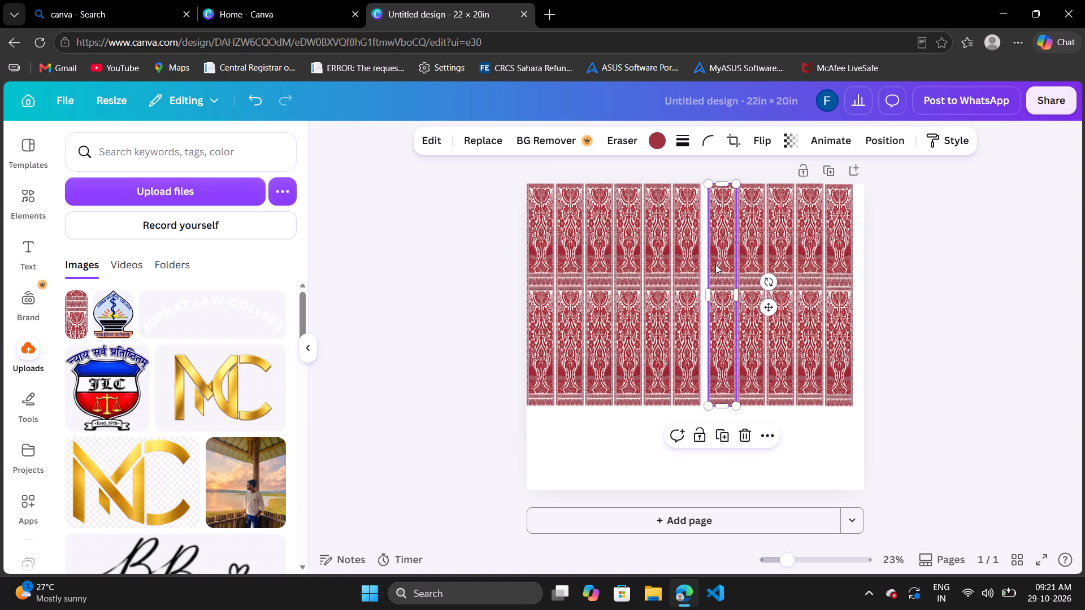
key("Left")
key("Left")
key("Left")
key("Left")
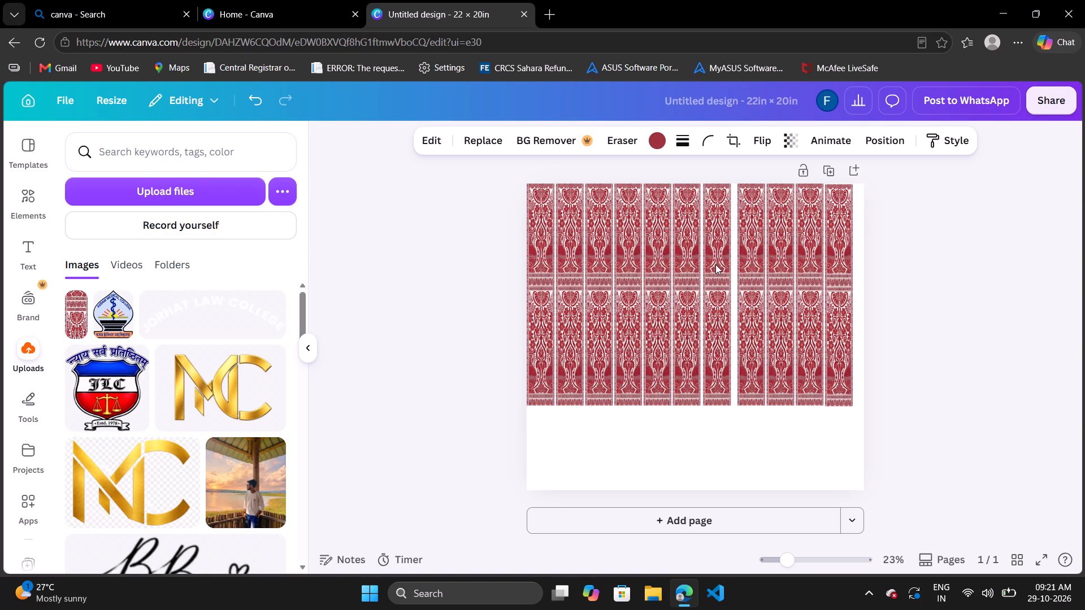
key("Left")
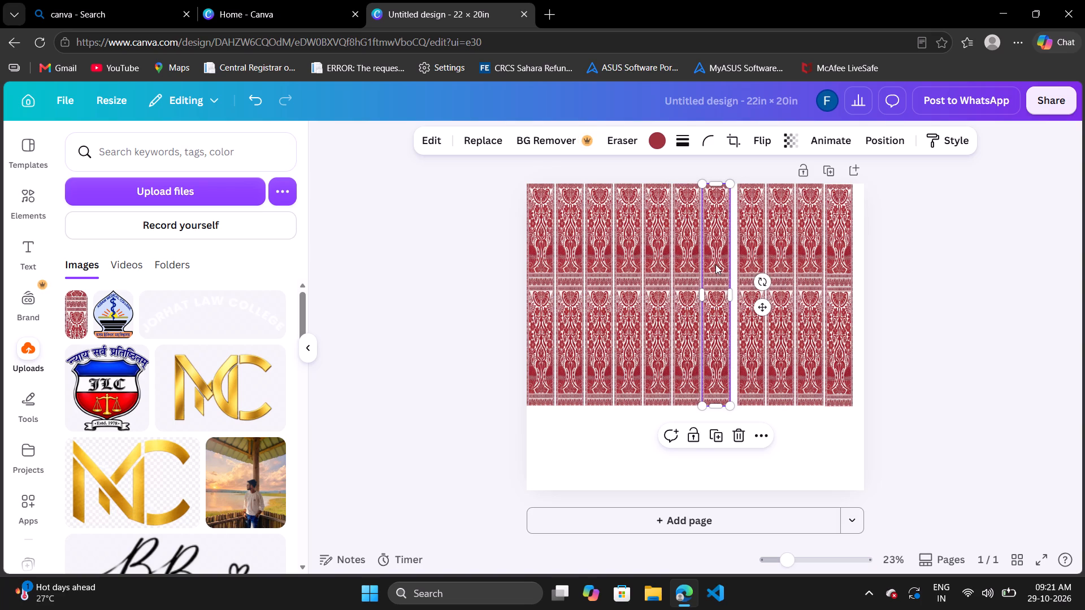
Move the eighth strip left close to the seventh, leaving the same narrow gap rather than touching it.
left_click(749, 250)
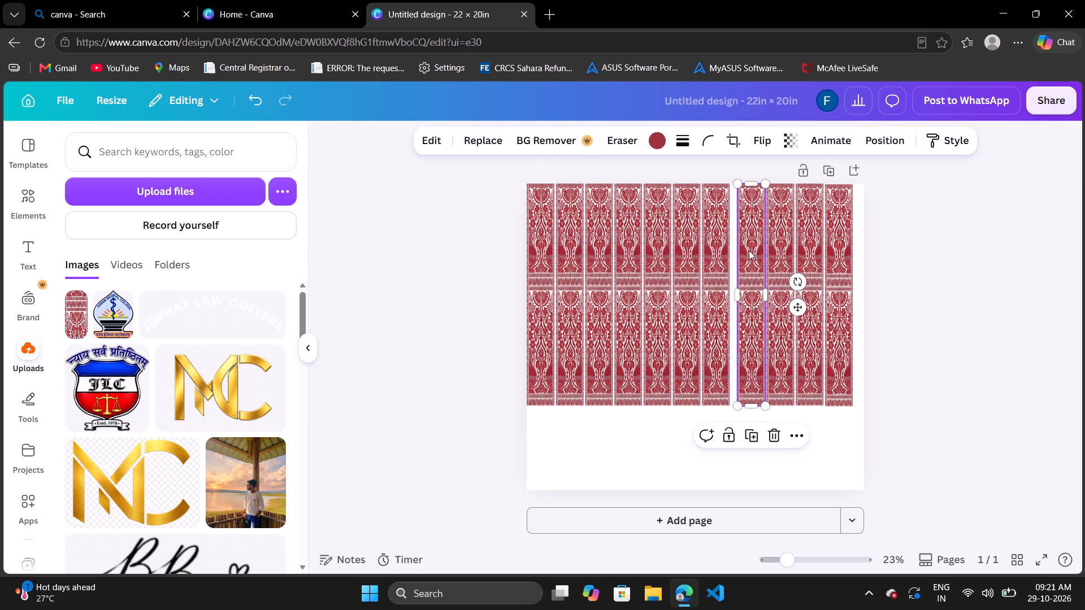
key("Left")
key("Left")
key("Left")
key("Left")
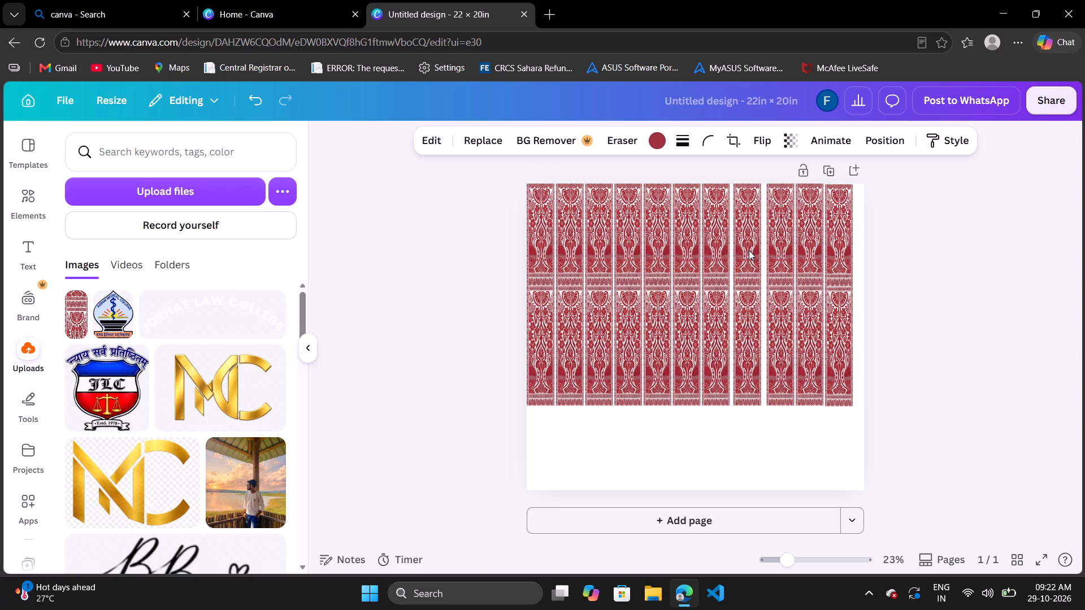
key("Left")
key("Left")
key("Left")
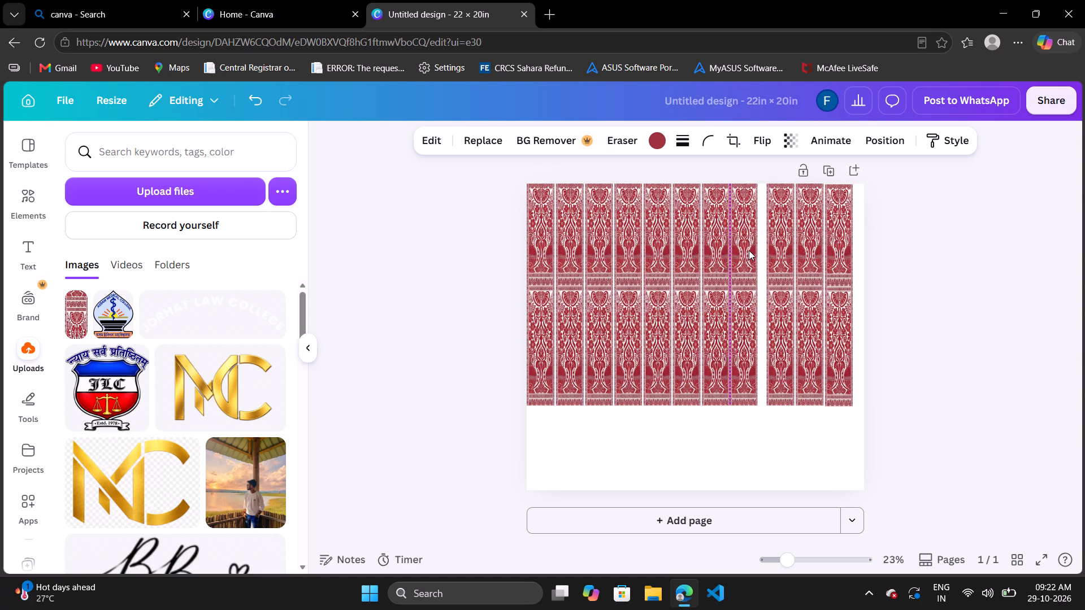
key("Right")
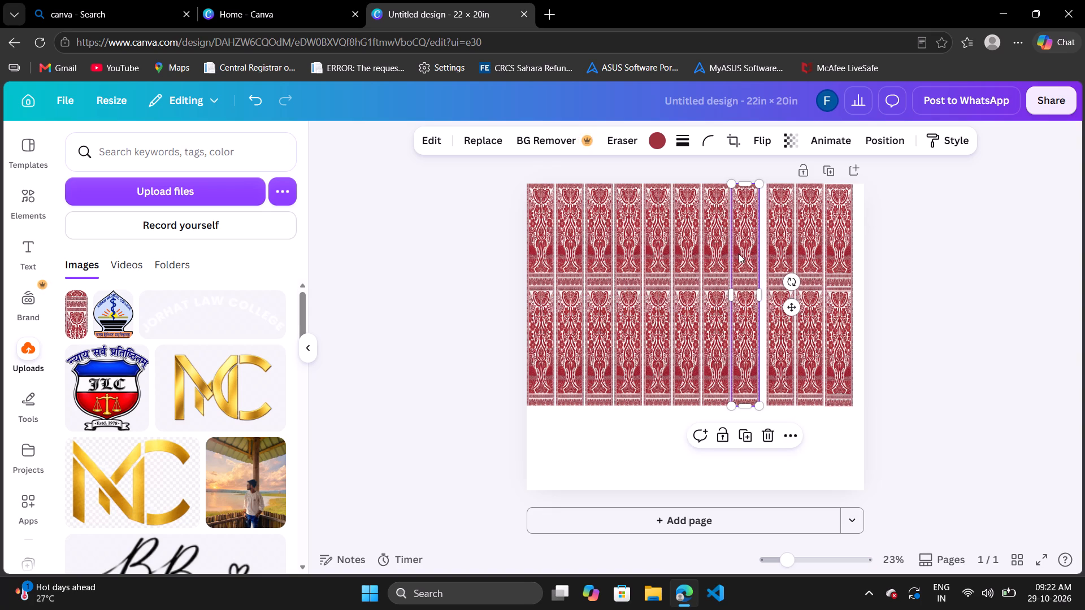
Move the ninth strip left close to the eighth, keeping the same narrow gap between them.
left_click(783, 256)
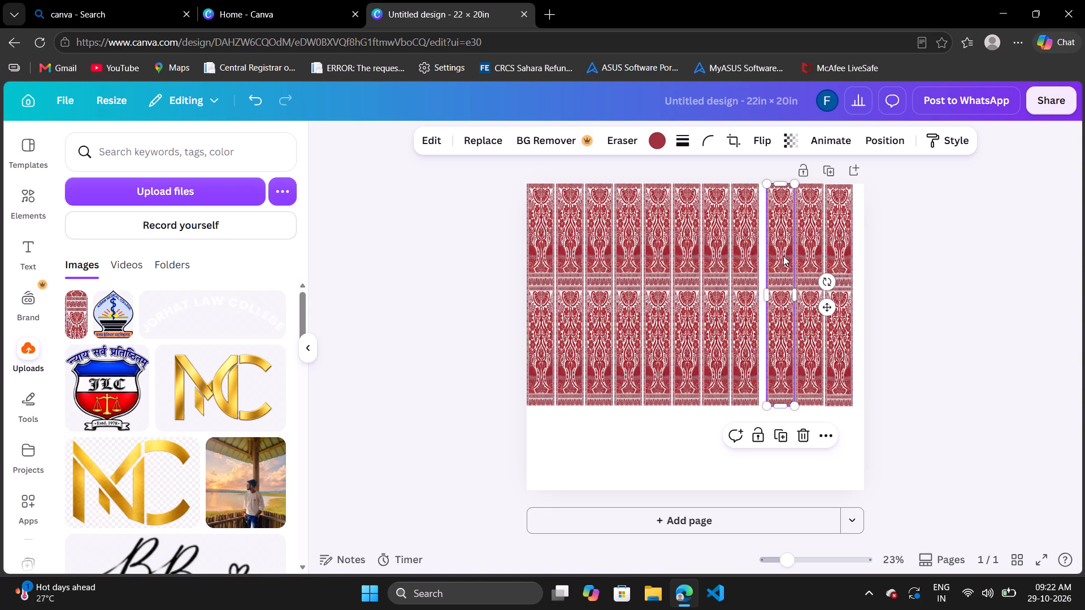
key("Left")
key("Left")
key("Left")
key("Left")
key("Left")
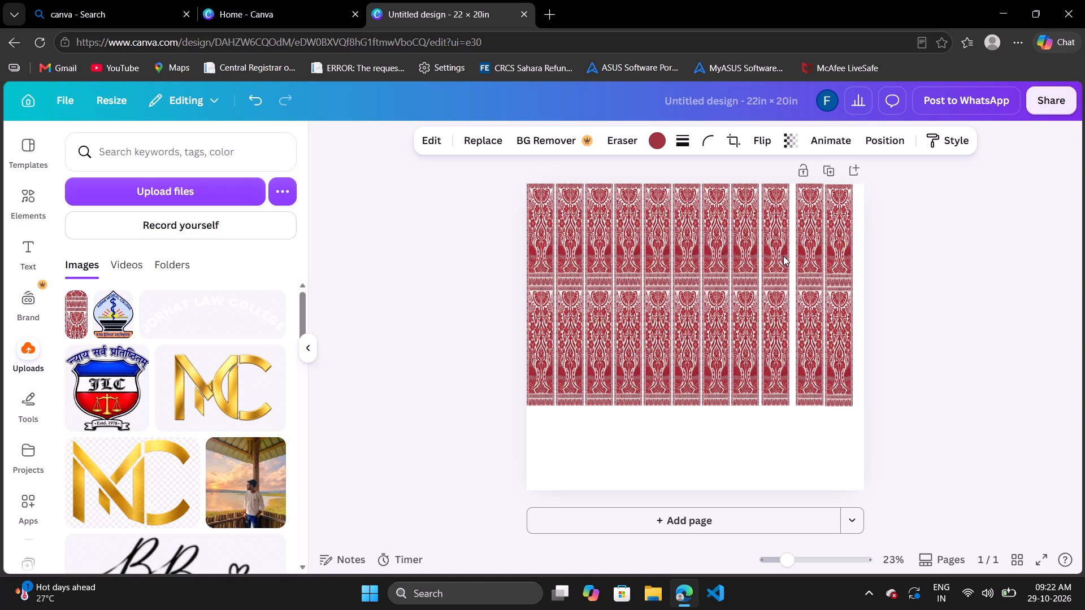
key("Left")
key("Left")
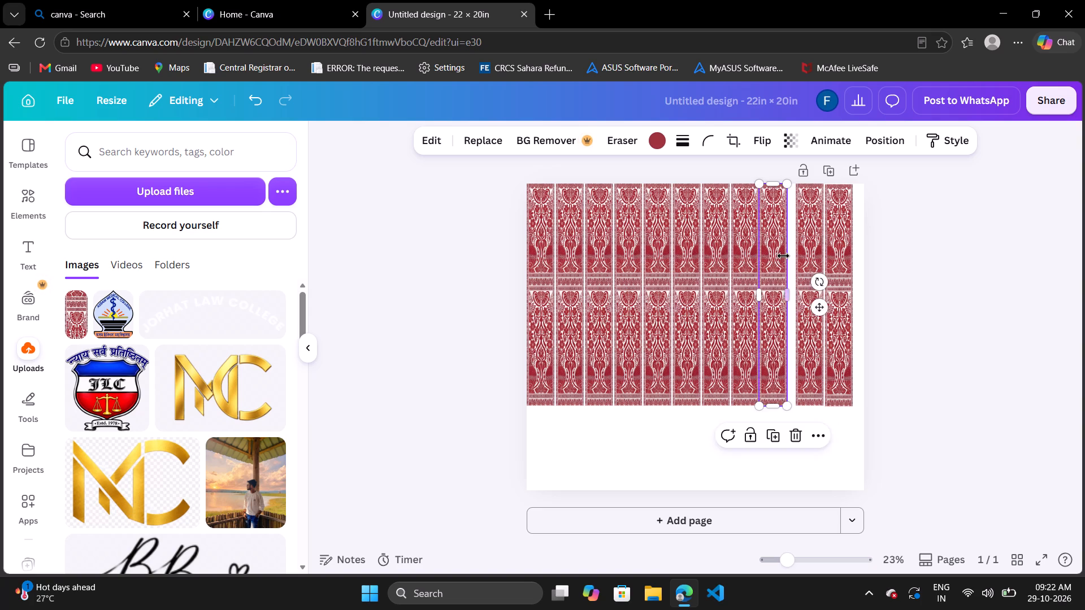
key("Right")
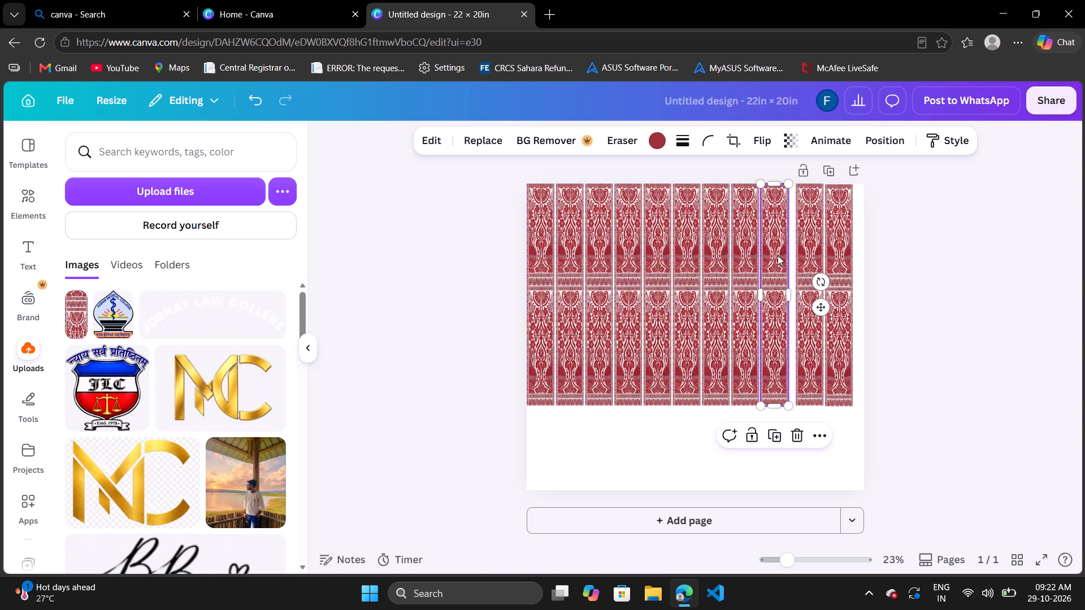
Nudge the tenth strip left to the same narrow gap from the ninth strip.
left_click(806, 251)
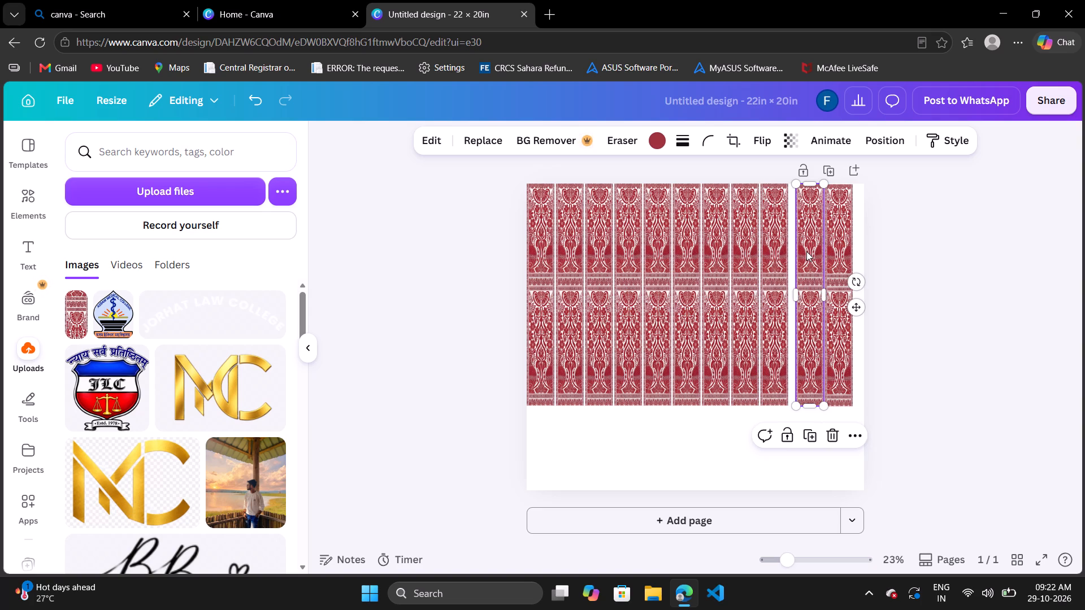
key("Left")
key("Left")
key("Left")
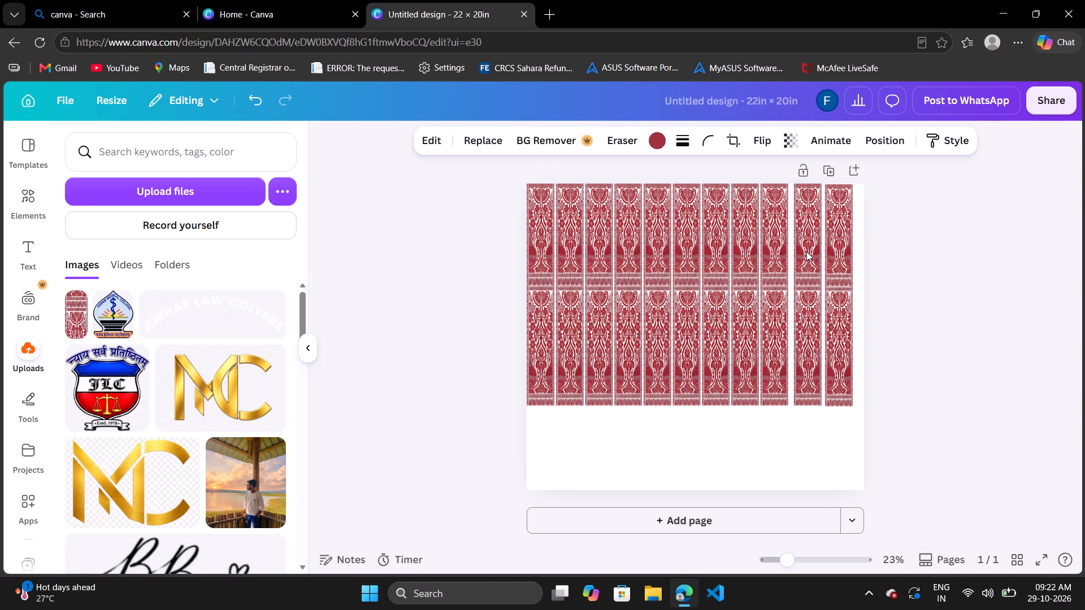
key("Left")
key("Left")
key("Left")
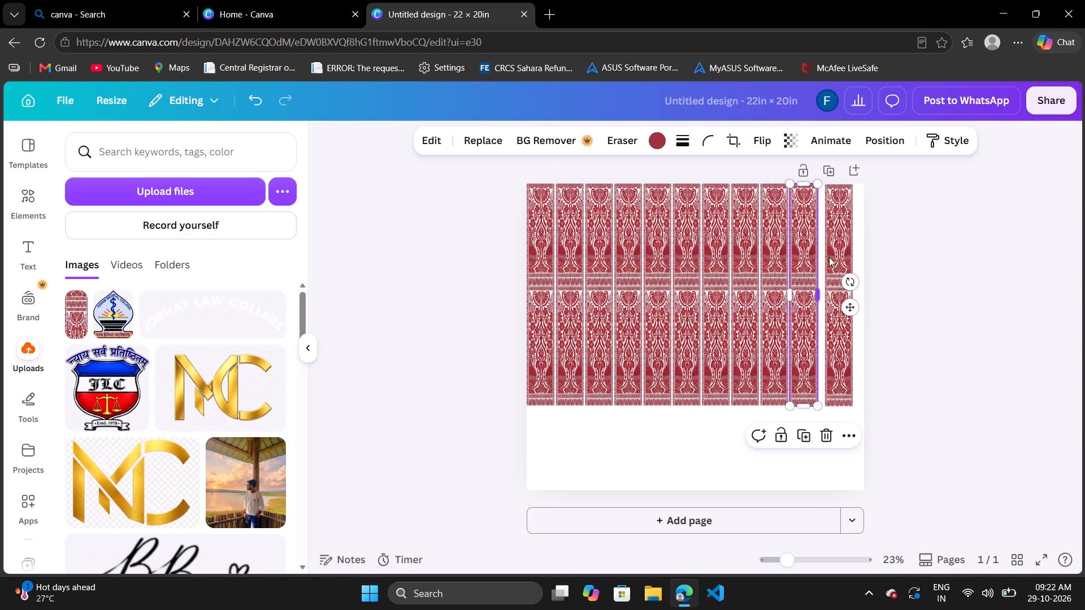
Nudge the eleventh strip left to the same narrow gap from the tenth, and up slightly to align with the row.
left_click(846, 262)
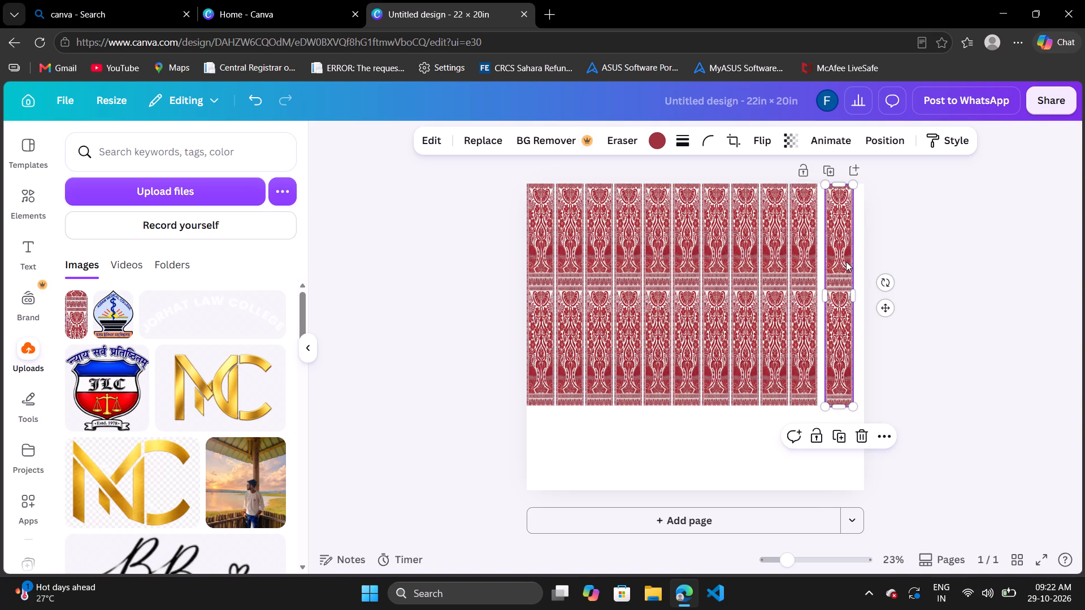
key("Left")
key("Left")
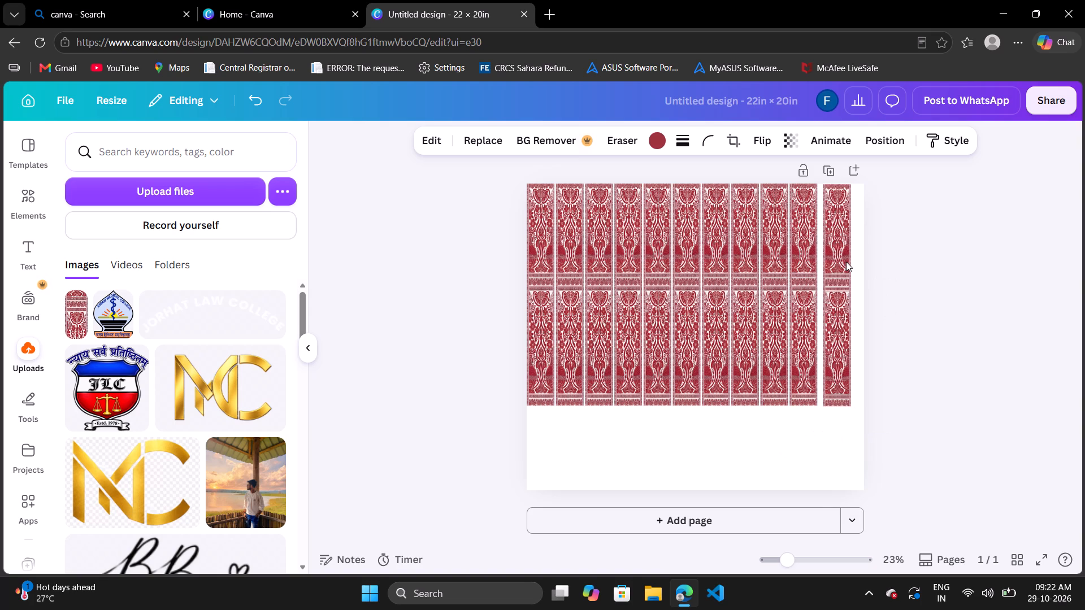
key("Left")
key("Left")
key("Left")
key("Left")
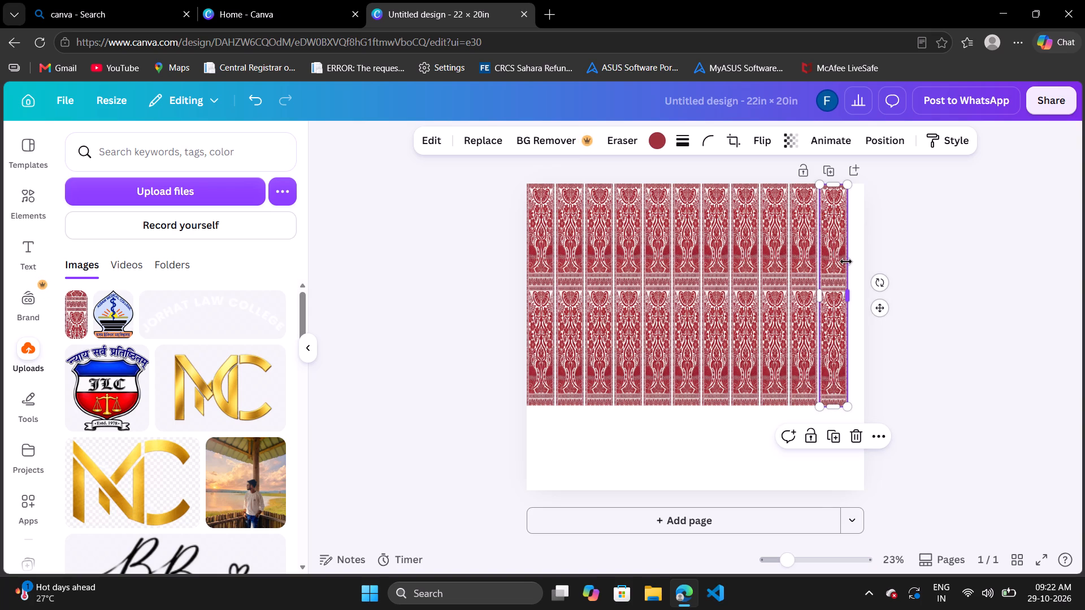
key("Up")
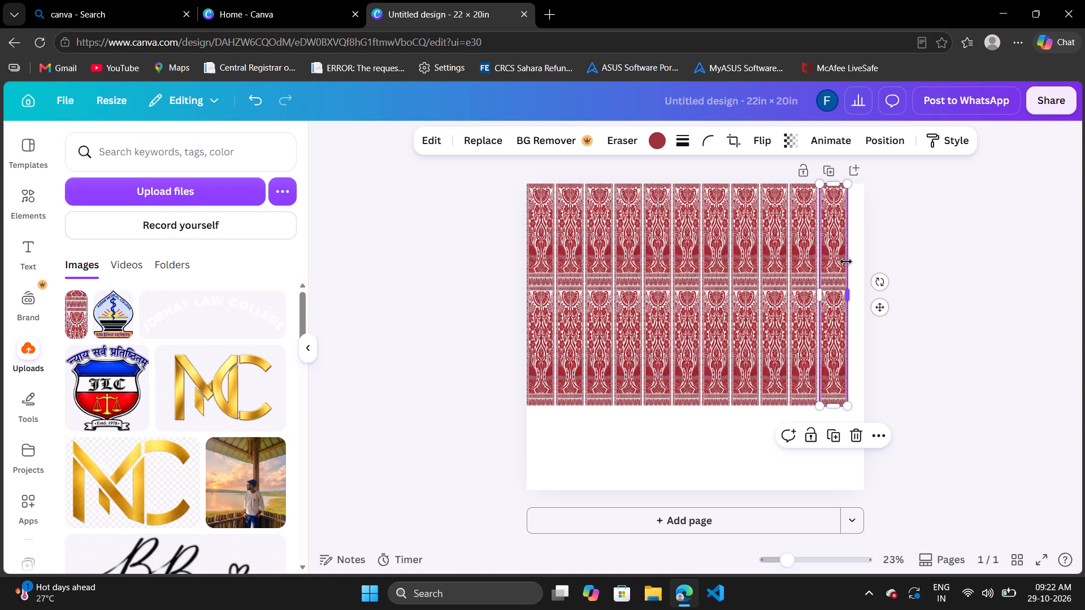
Nudge the eleventh strip right to open a wider gap between it and the tenth strip.
key("Right")
key("Right")
key("Right")
key("Right")
key("Right")
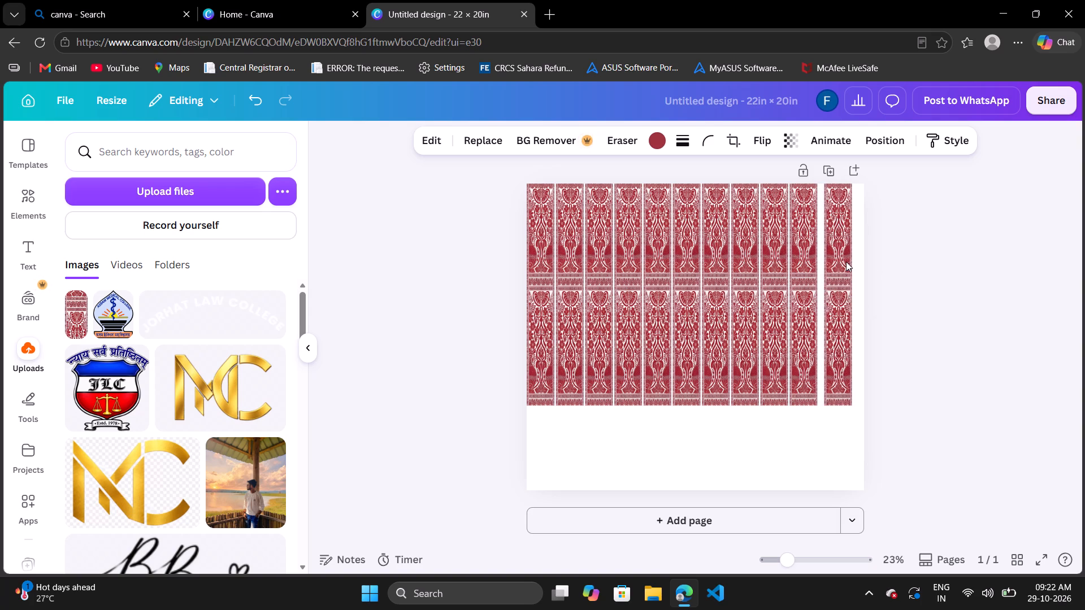
key("Right")
key("Right")
key("Left")
key("Left")
key("Left")
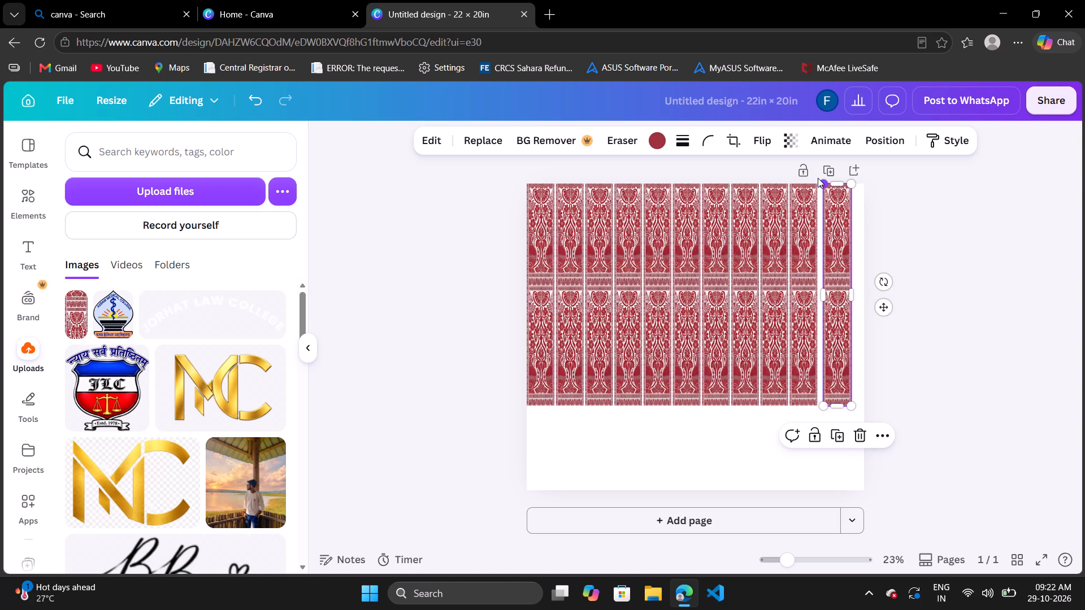
Nudge the tenth strip two increments and the ninth strip one increment right to widen the gaps before them.
left_click(805, 197)
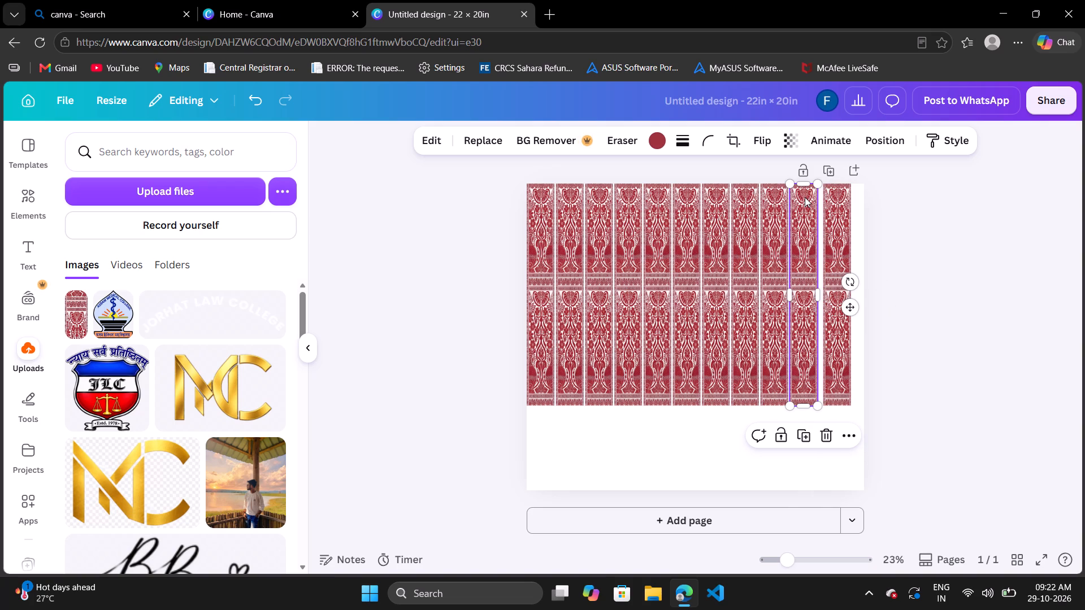
key("Right")
key("Right")
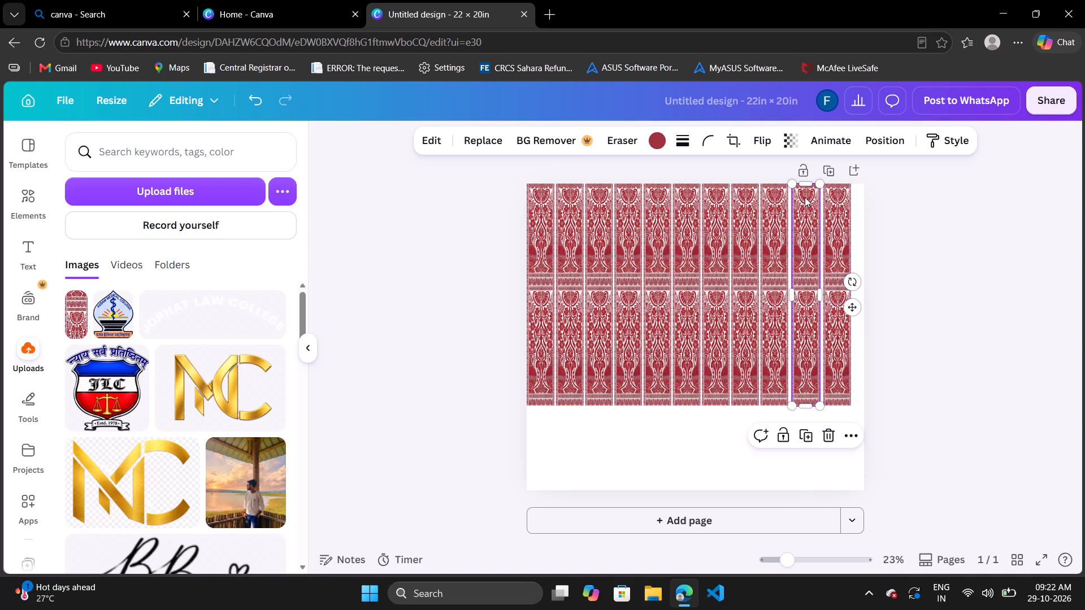
left_click(765, 216)
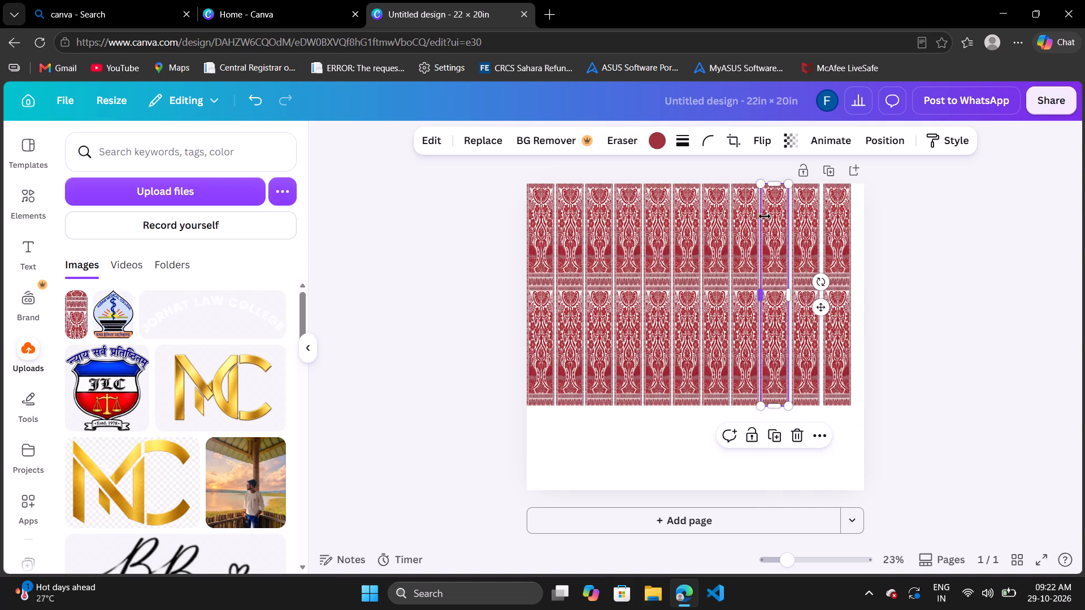
key("Right")
key("Right")
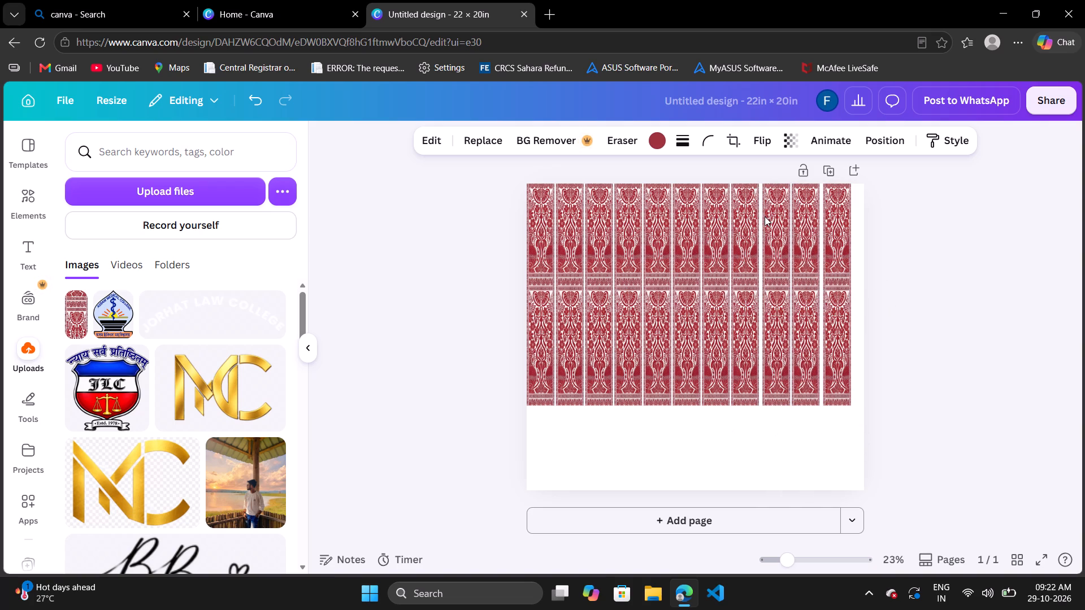
key("Left")
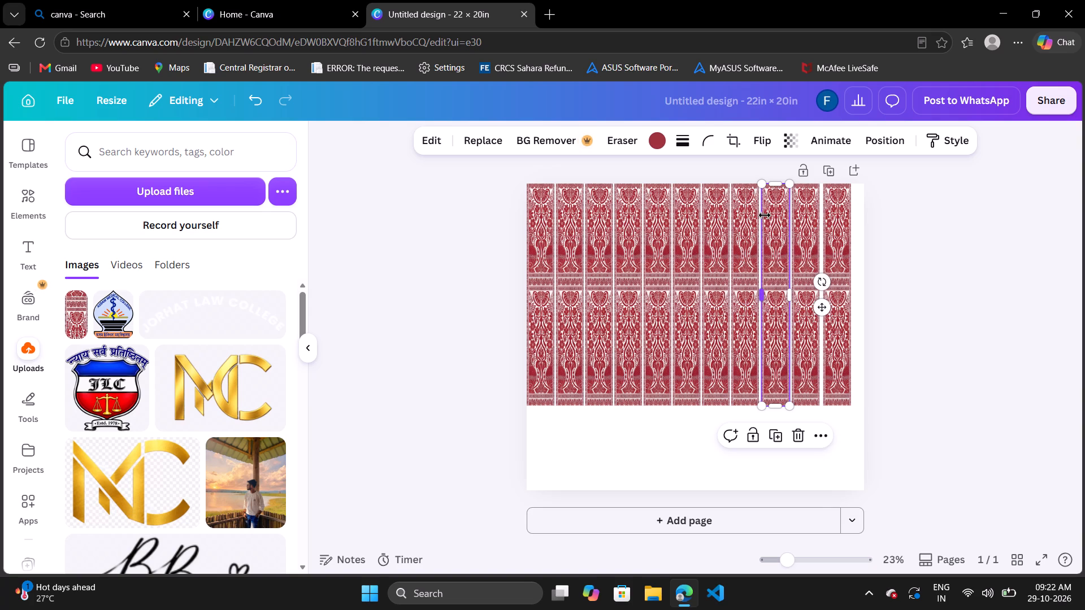
Nudge the eighth, seventh, sixth and fifth strips one increment right each, keeping narrow gaps between them.
left_click(744, 231)
key("Right")
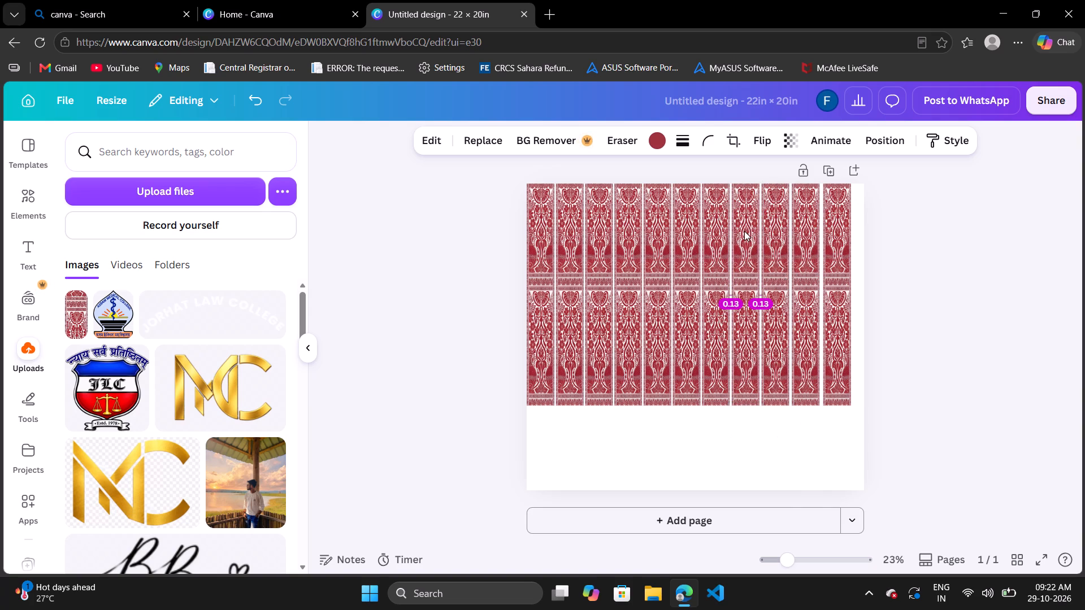
left_click(718, 245)
key("Right")
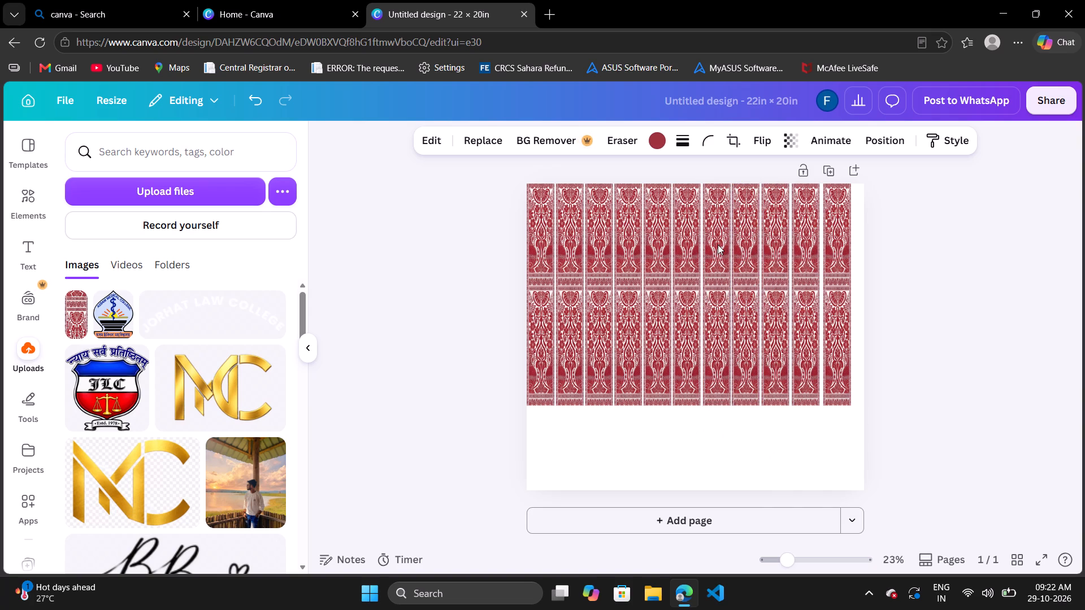
left_click(693, 251)
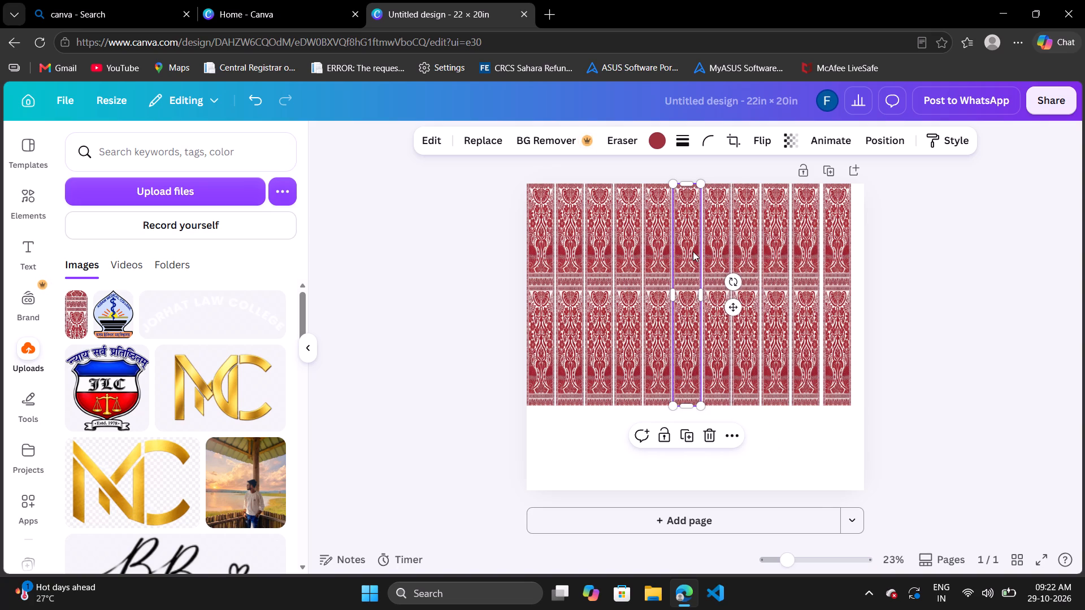
key("Right")
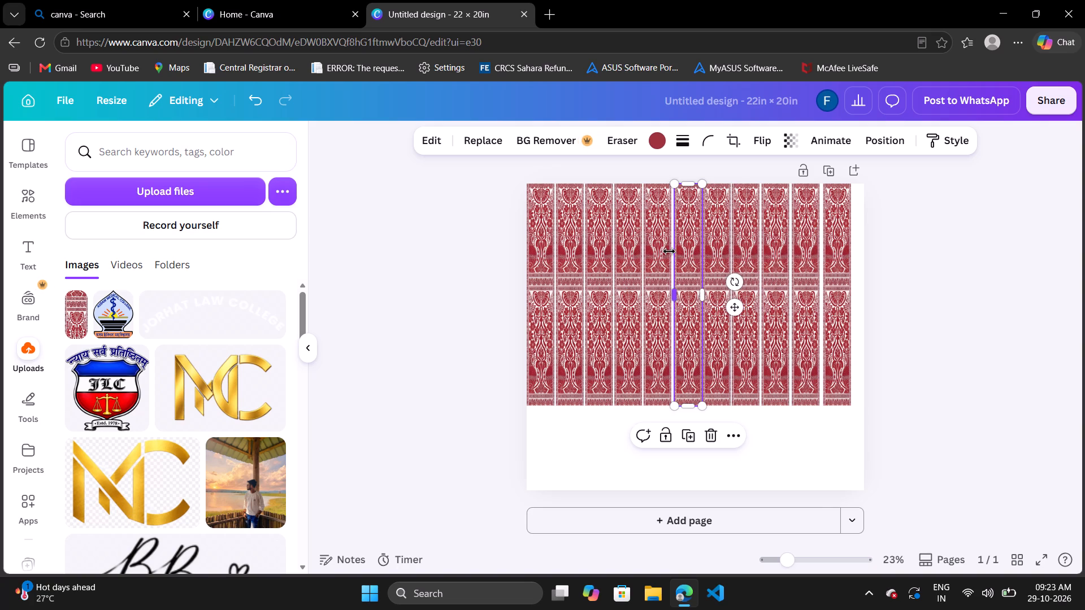
left_click(662, 252)
key("Right")
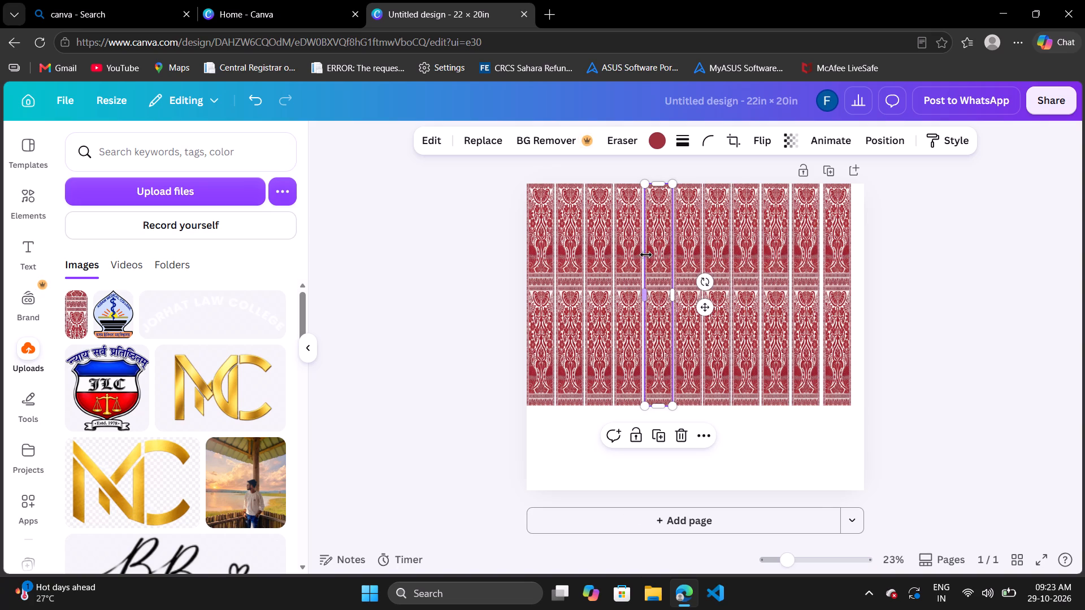
Nudge the fourth, third and second strips one increment right each, keeping narrow gaps between them.
left_click(628, 256)
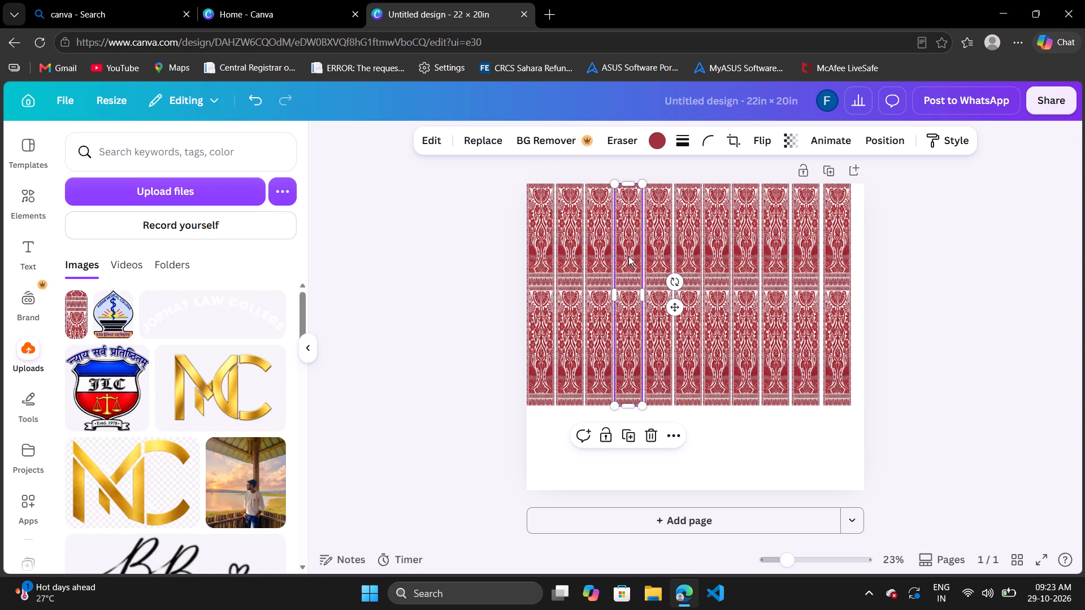
key("Right")
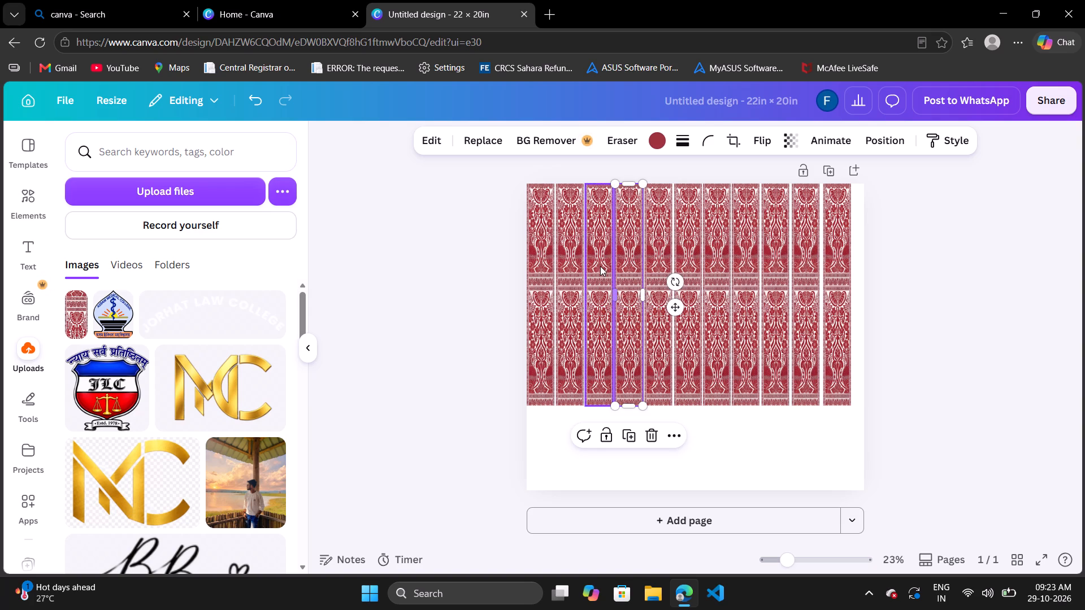
left_click(600, 266)
key("Right")
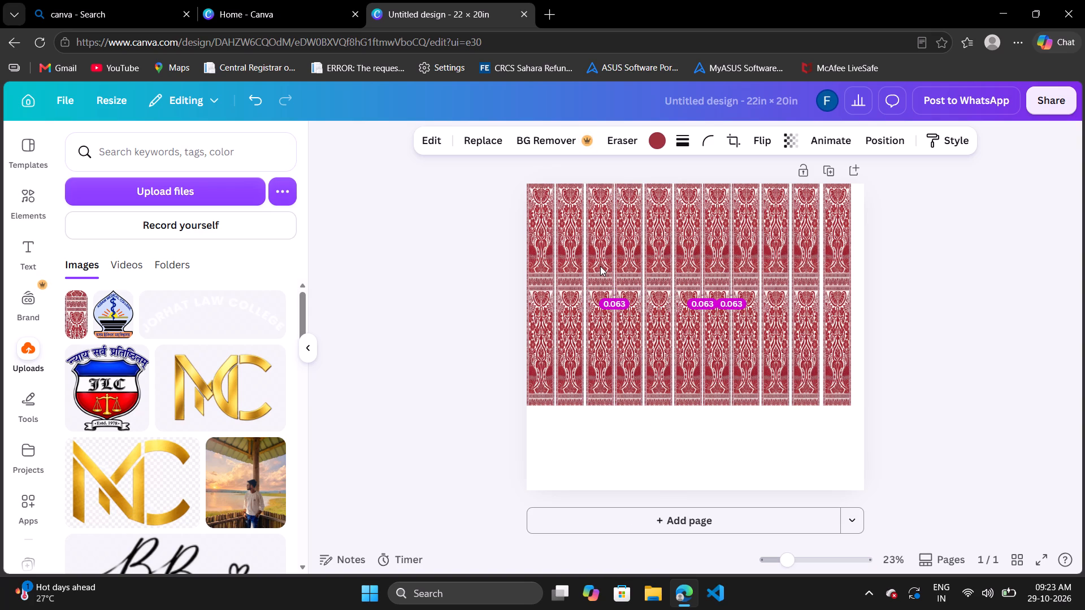
left_click(569, 268)
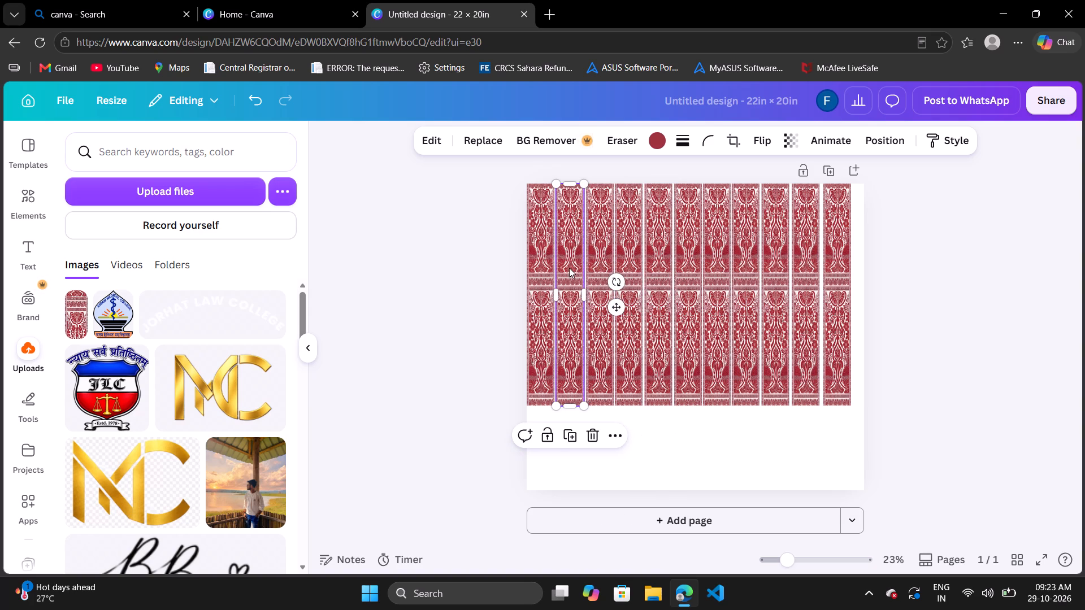
key("Right")
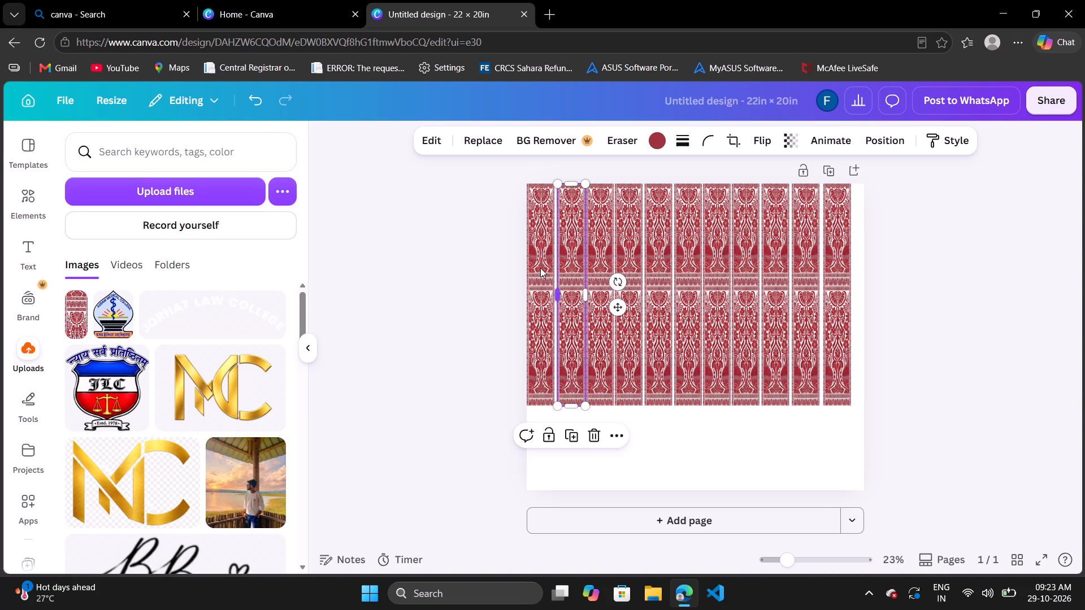
Nudge the first strip right by two increments, leaving a slim margin from the page's left edge.
left_click(539, 268)
key("Right")
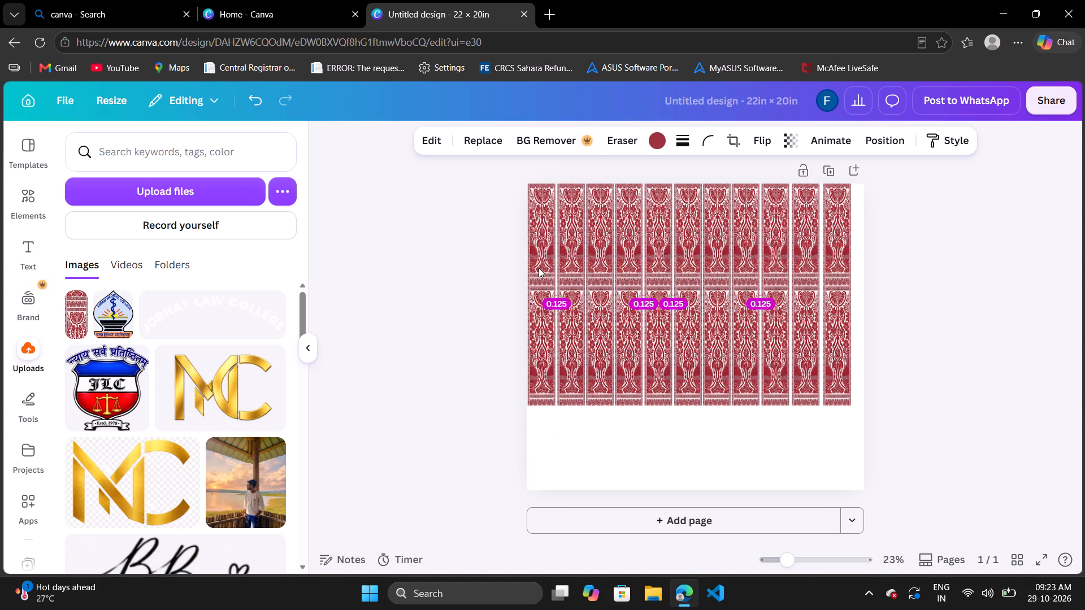
key("Right")
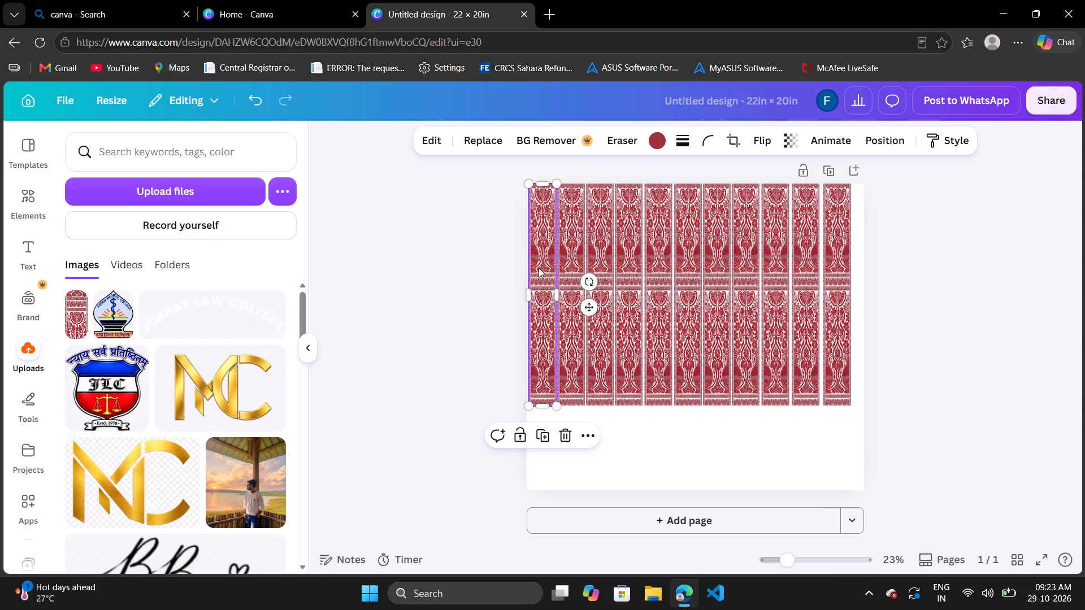
key("Right")
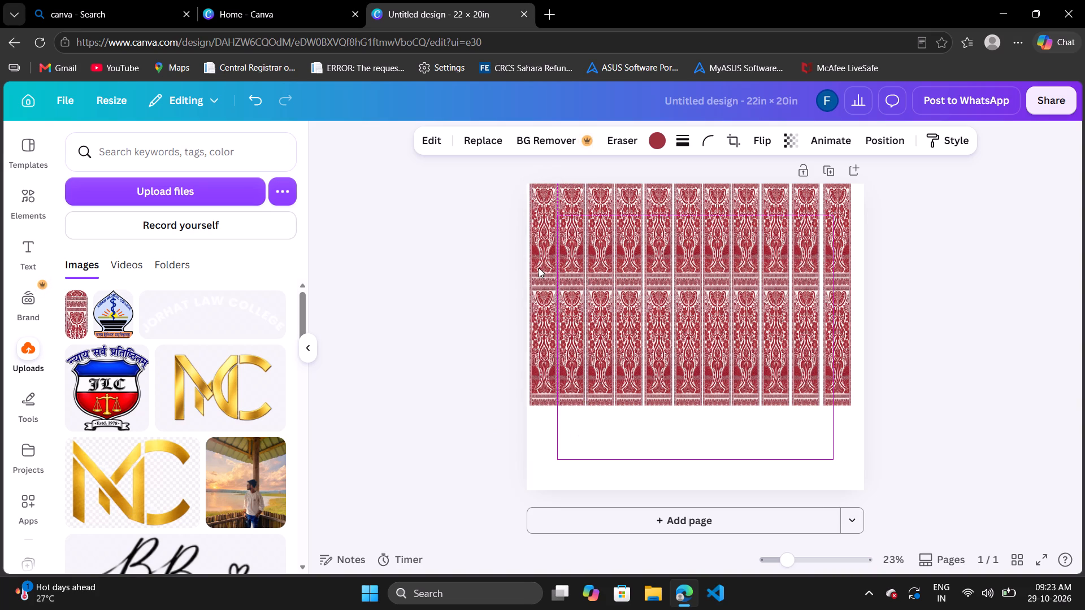
key("Left")
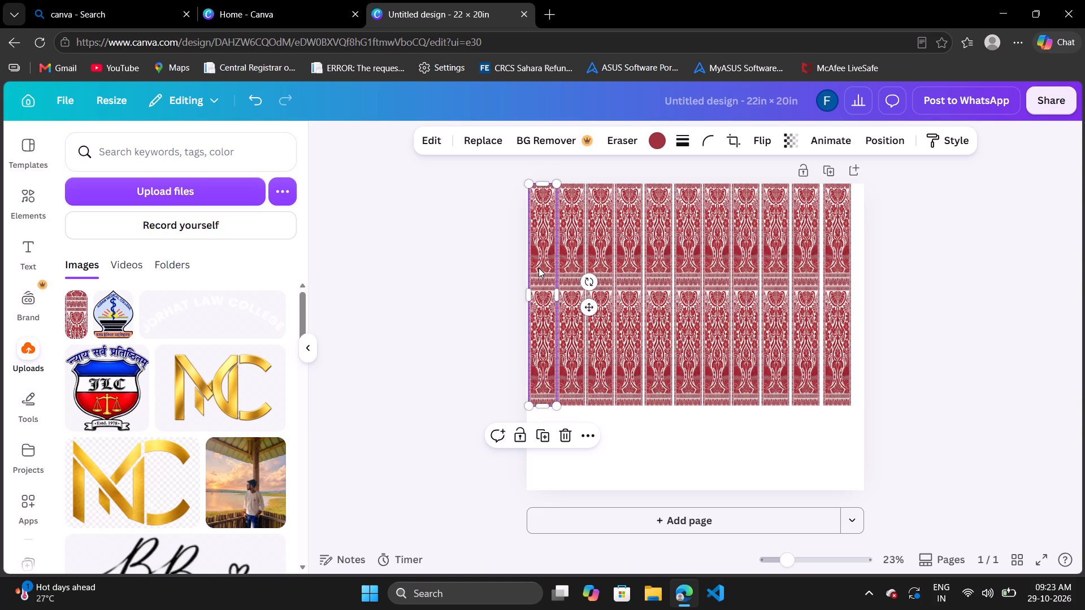
left_click(610, 441)
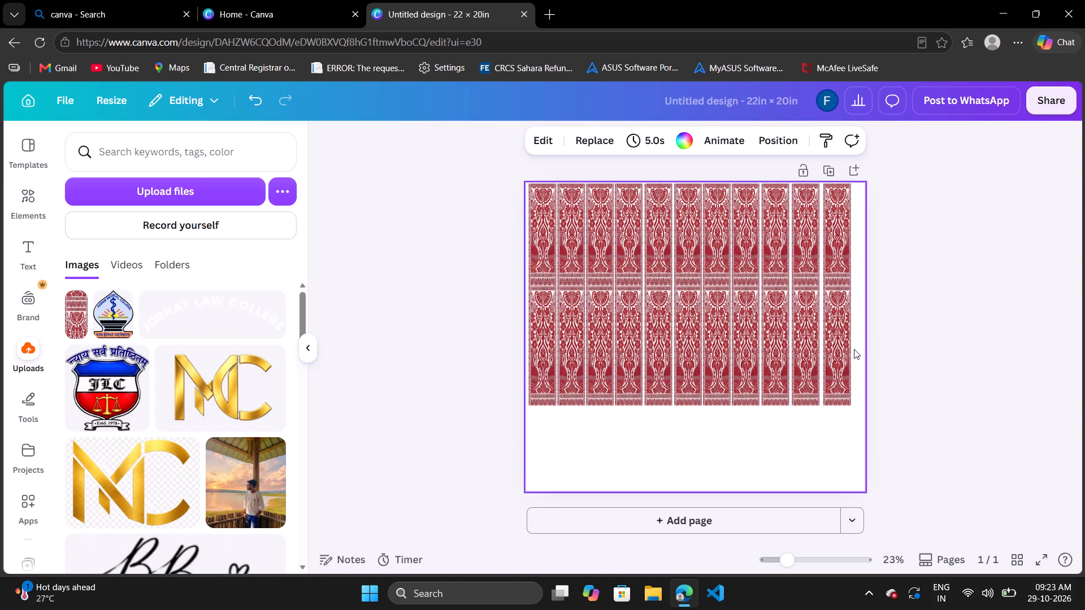
Nudge the eleventh strip back left to leave a 0.125 in gap from the tenth strip.
left_click(839, 352)
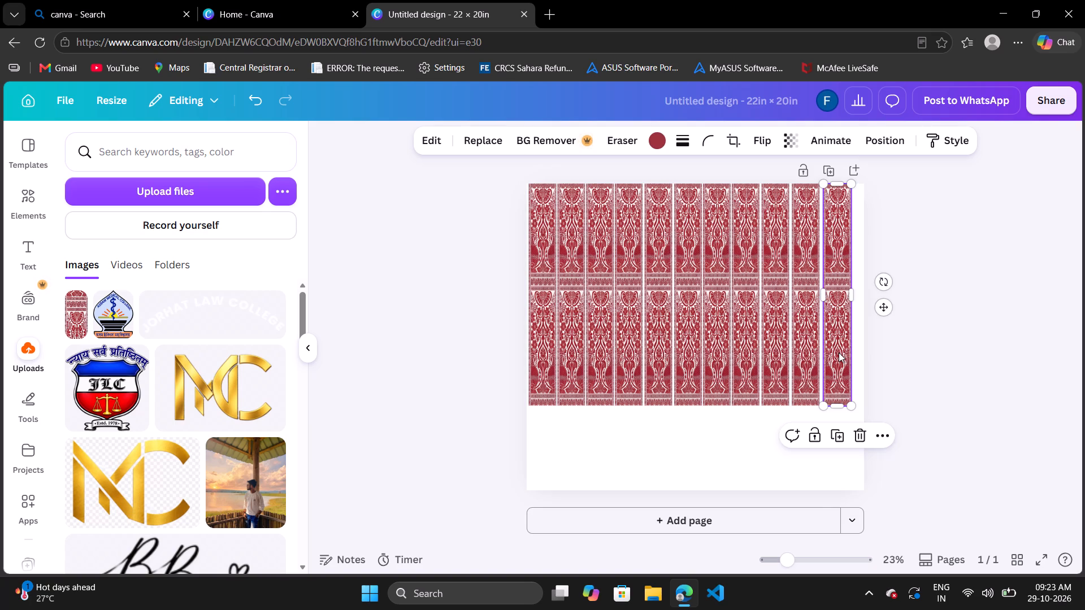
key("Left")
key("Left")
key("Left")
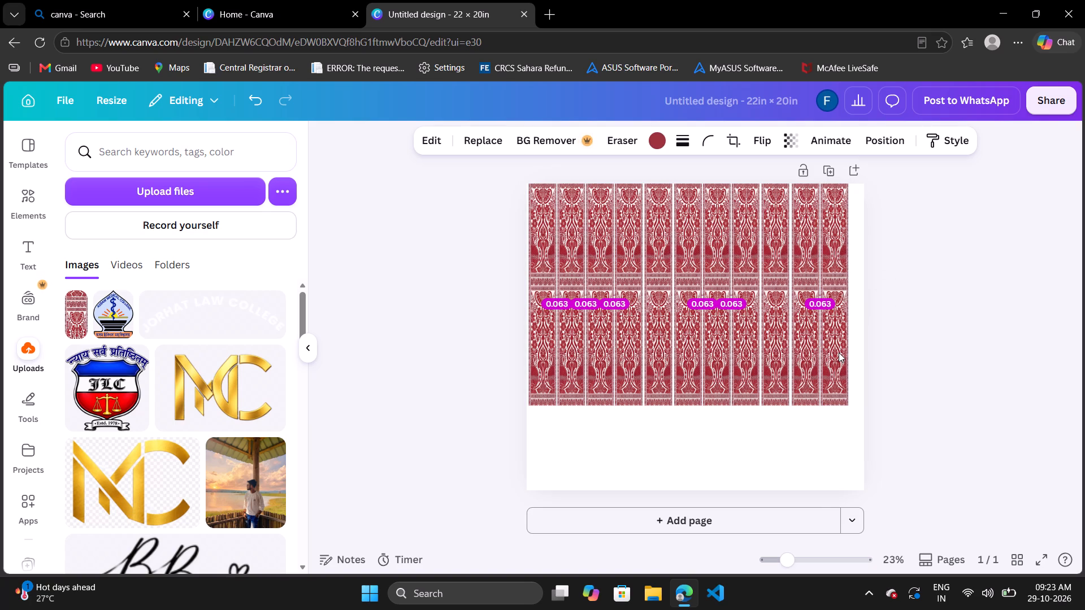
key("Right")
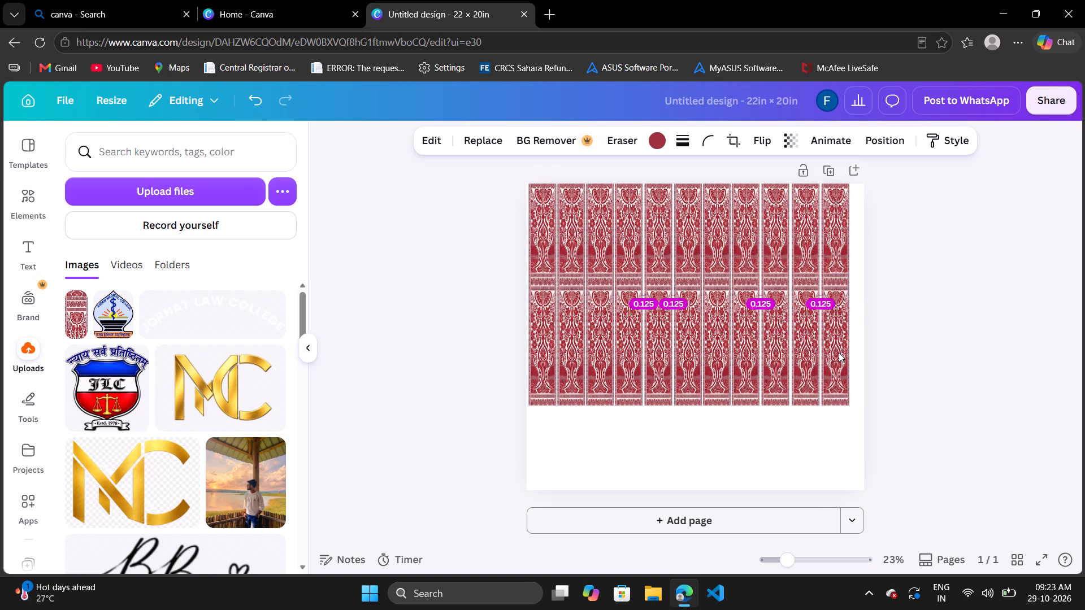
left_click(616, 451)
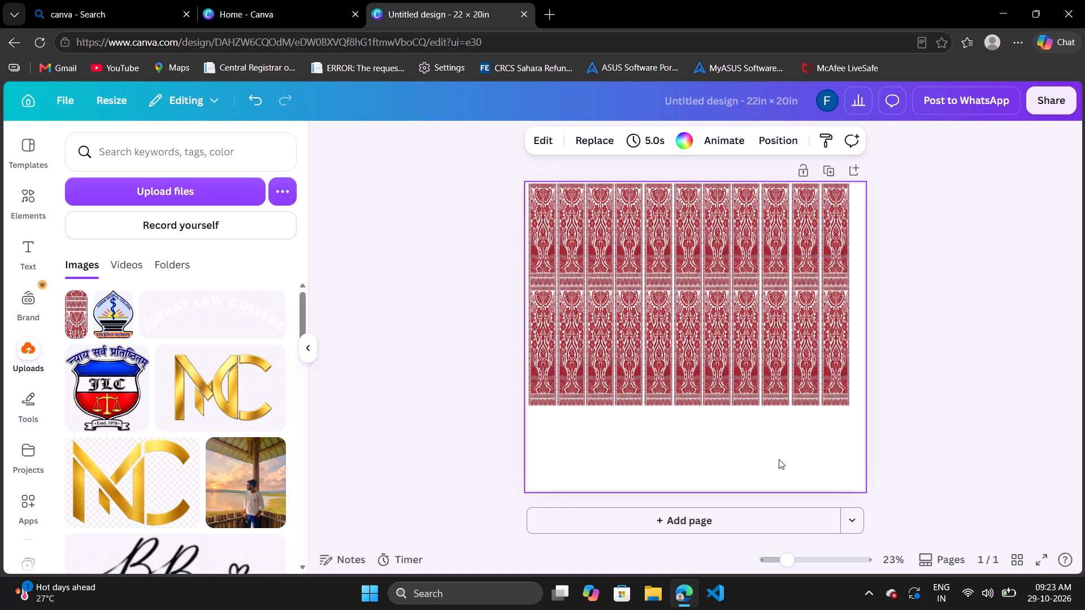
Add the uploaded Assam Medical College logo to the page as a separate image, without replacing any strip.
left_click_drag(119, 321, 418, 386)
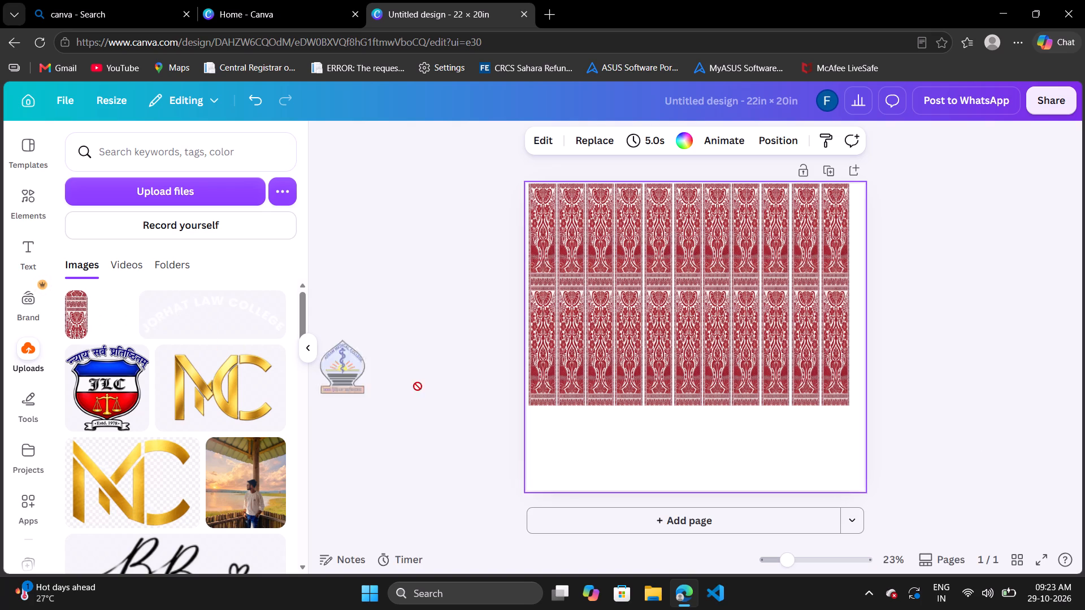
left_click_drag(418, 386, 682, 403)
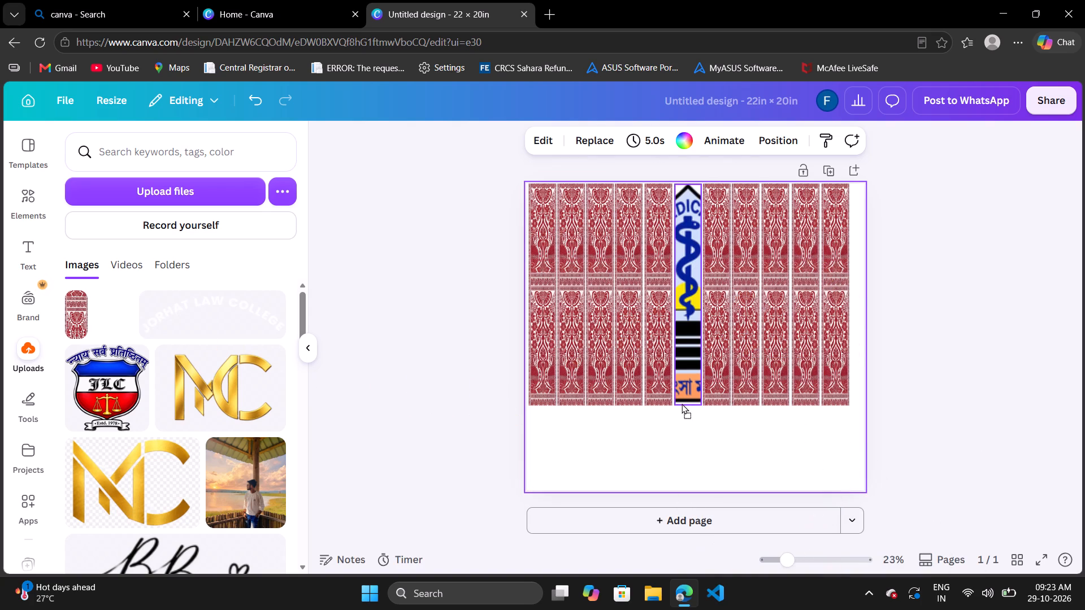
left_click_drag(682, 403, 783, 406)
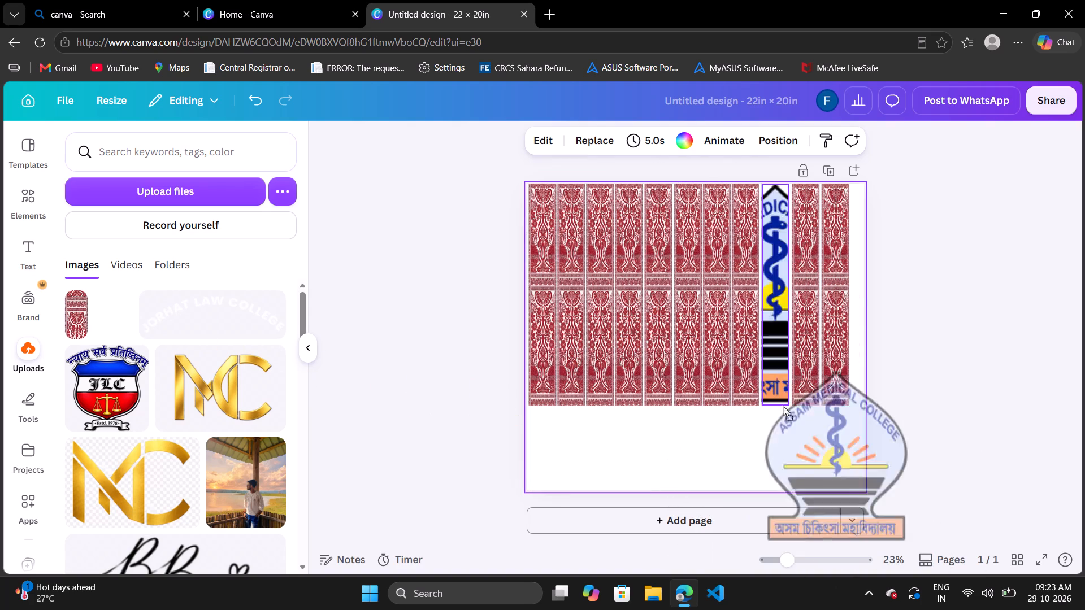
left_click_drag(783, 406, 775, 424)
left_click_drag(832, 447, 805, 425)
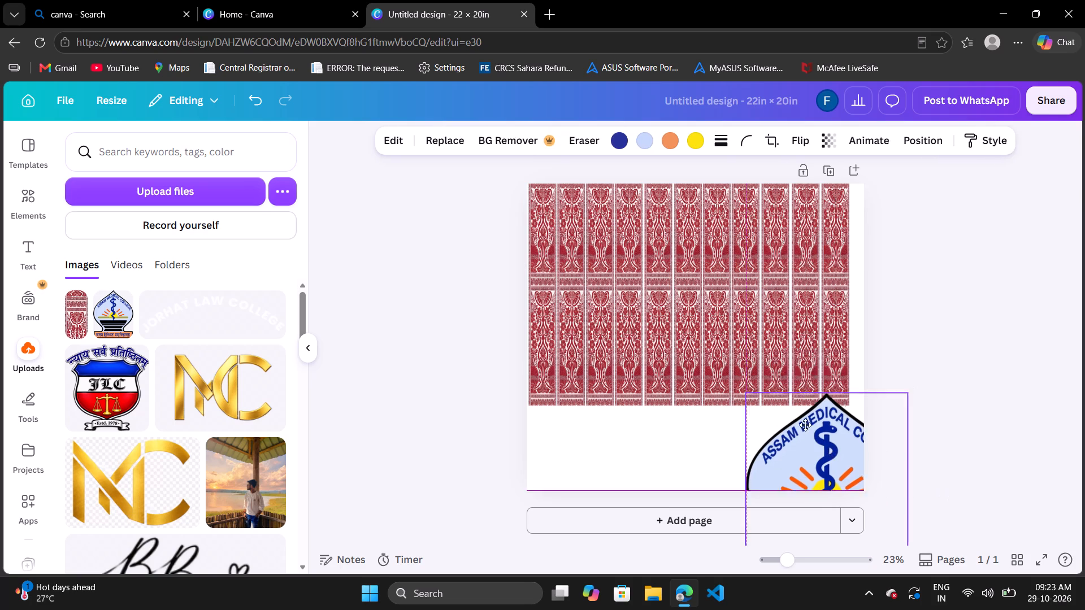
left_click_drag(805, 425, 644, 297)
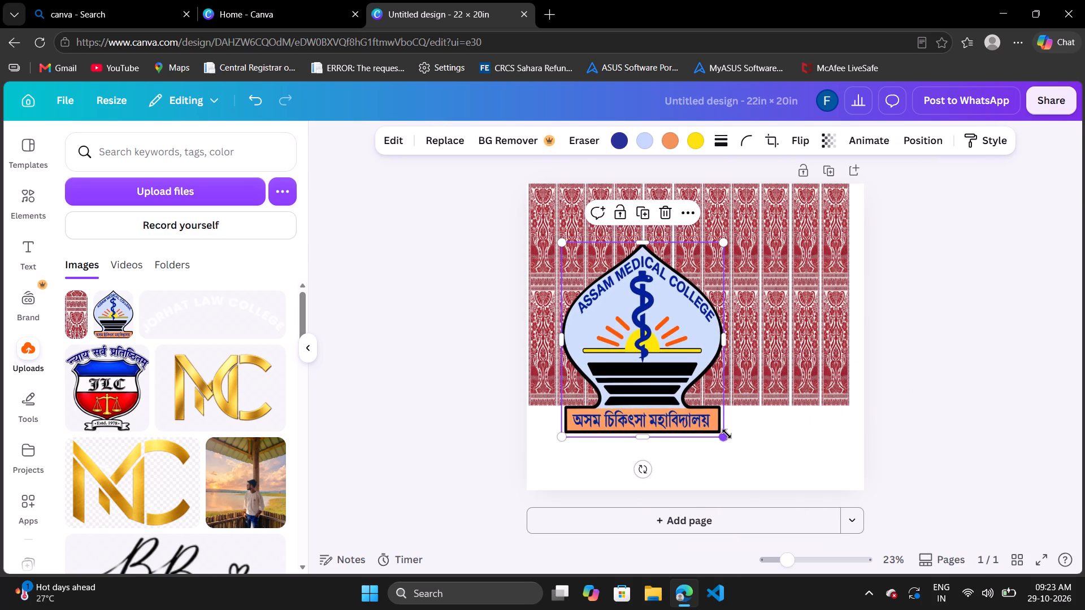
Scale the logo down in stages to about 2.5 × 3 in, moving it toward the strips' lower edge.
left_click_drag(726, 434, 656, 380)
left_click_drag(615, 315, 610, 389)
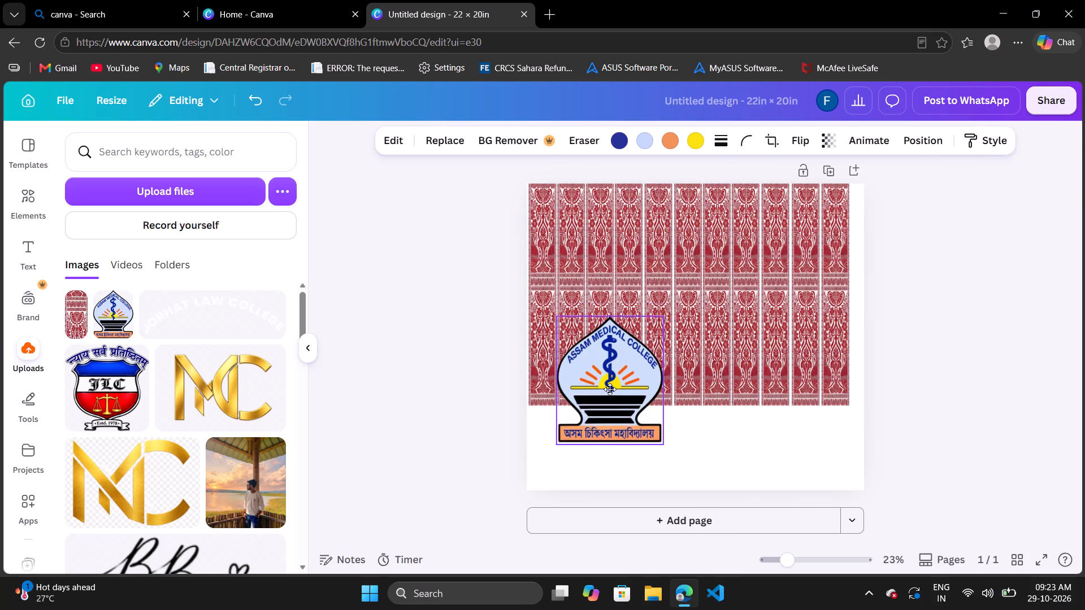
left_click_drag(610, 389, 608, 402)
left_click_drag(661, 457, 635, 416)
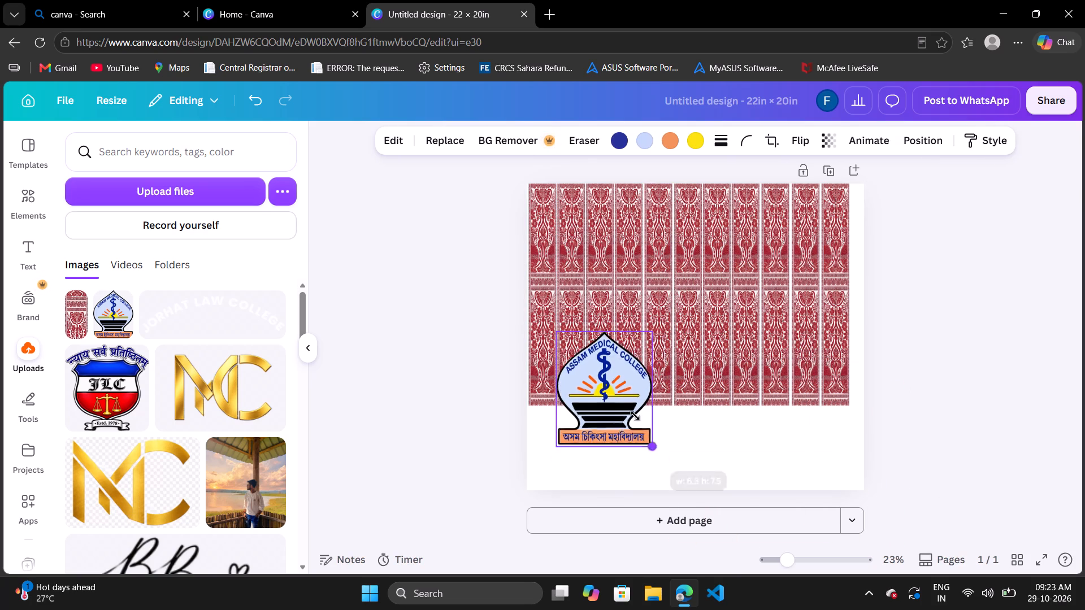
left_click_drag(635, 416, 622, 385)
left_click_drag(576, 369, 582, 408)
left_click(616, 439)
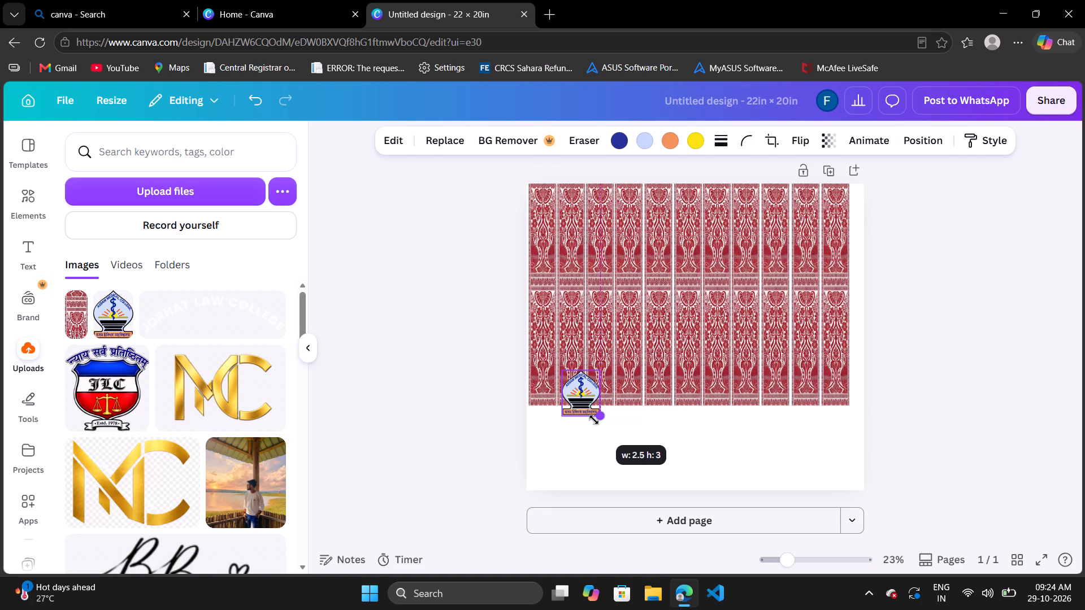
Move the logo into the blank area directly beneath the first strip and shrink it to about 2.1 × 2.5 in.
left_click(581, 396)
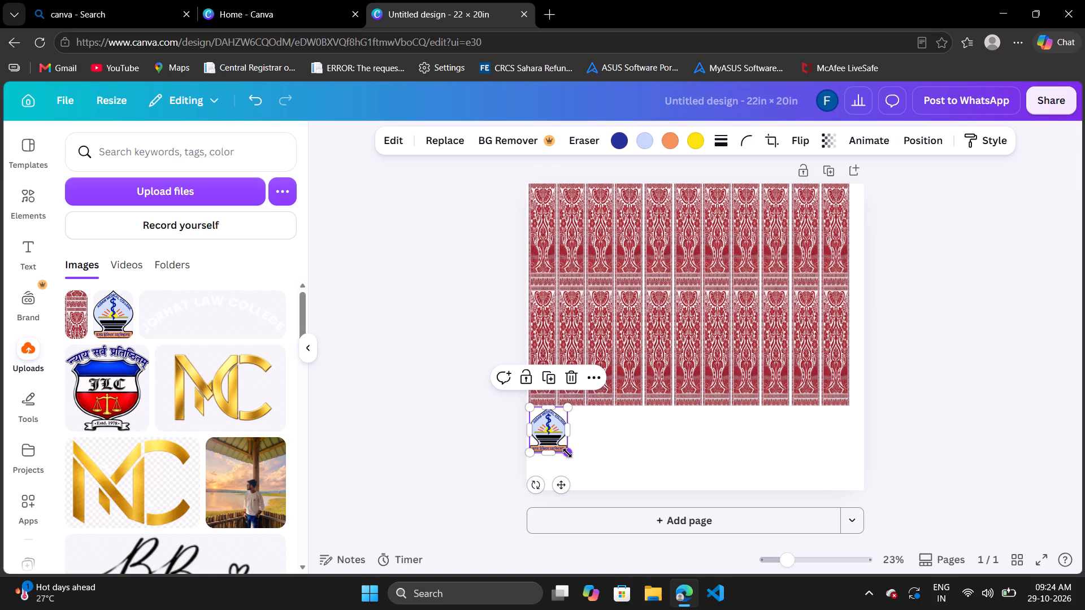
left_click(567, 453)
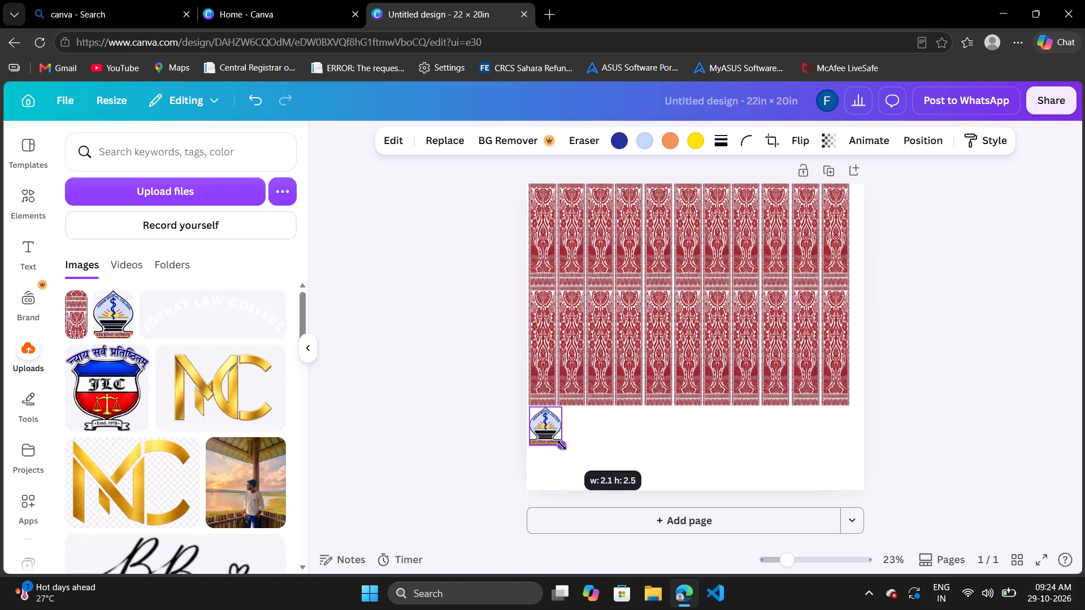
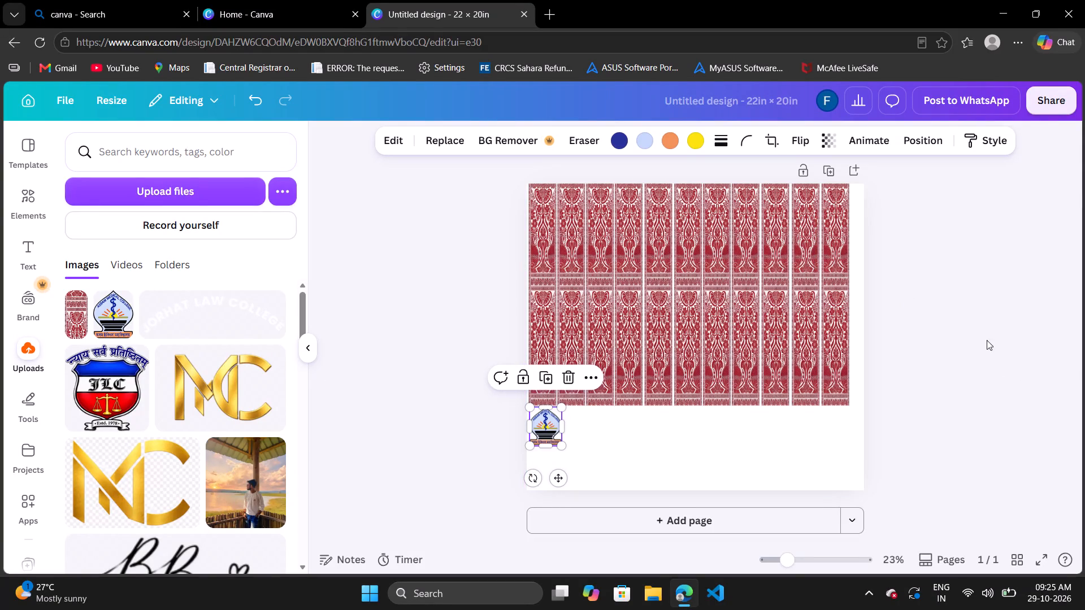
Nudge the Assam Medical College logo slightly left, toward the page's left edge beneath the first strip.
left_click(559, 448)
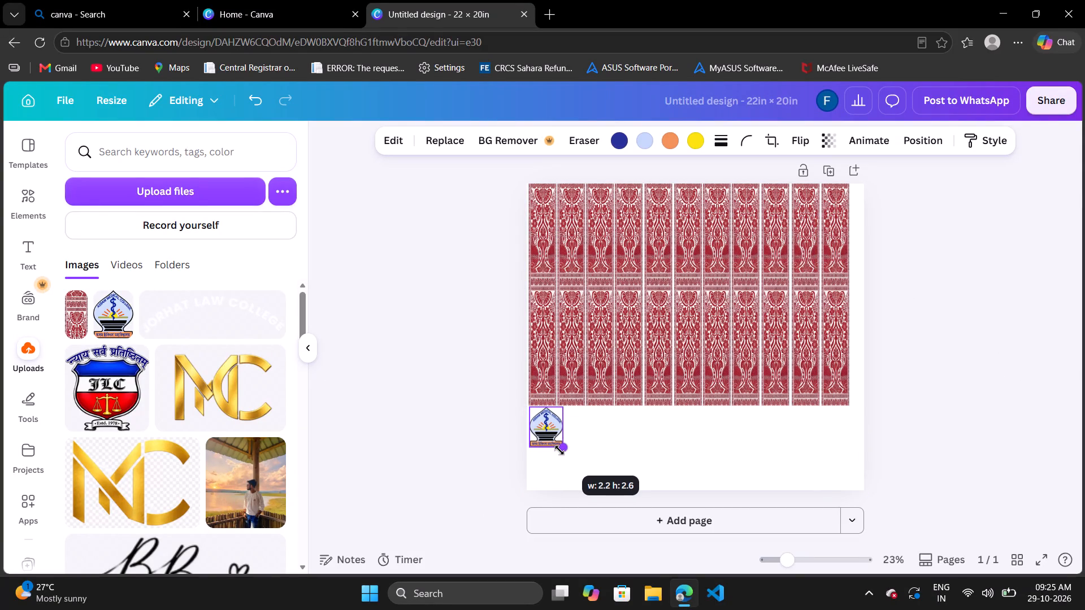
left_click(615, 446)
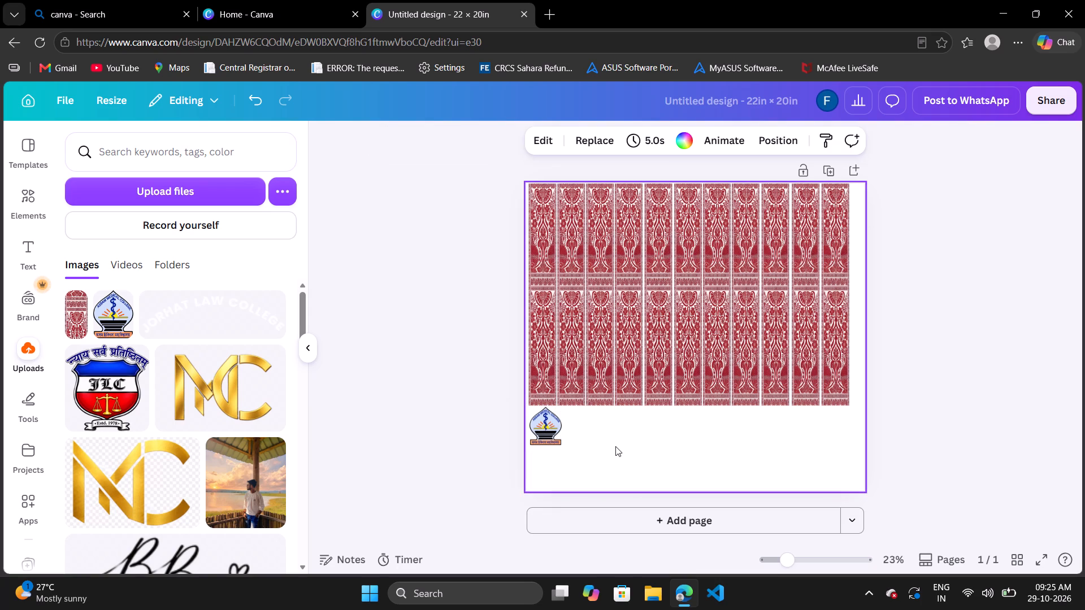
key("Left")
key("Left")
key("Left")
left_click(551, 427)
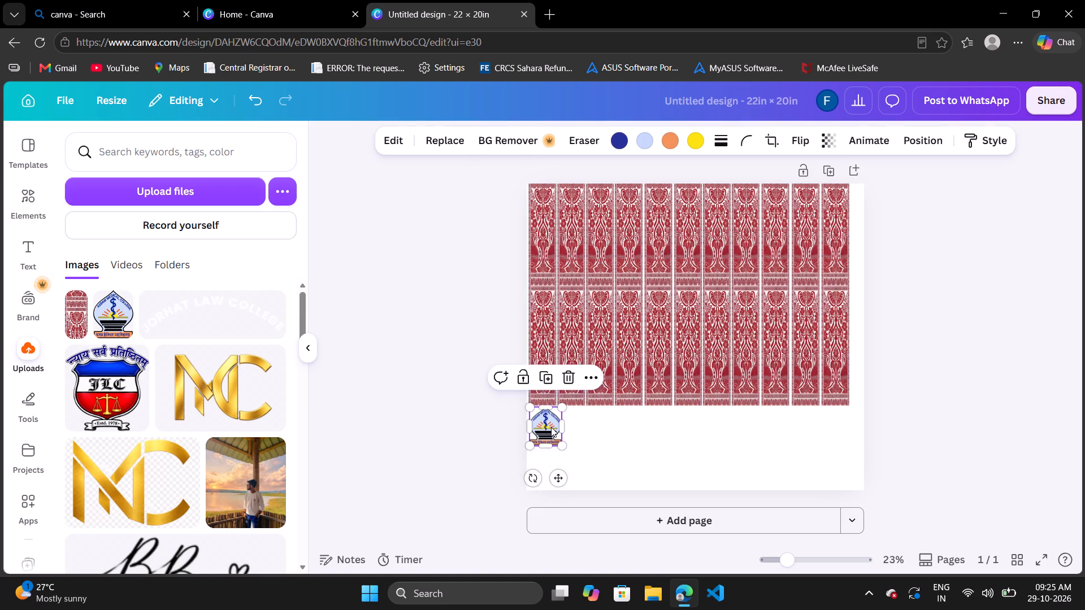
key("Left")
key("Left")
key("Left")
key("Right")
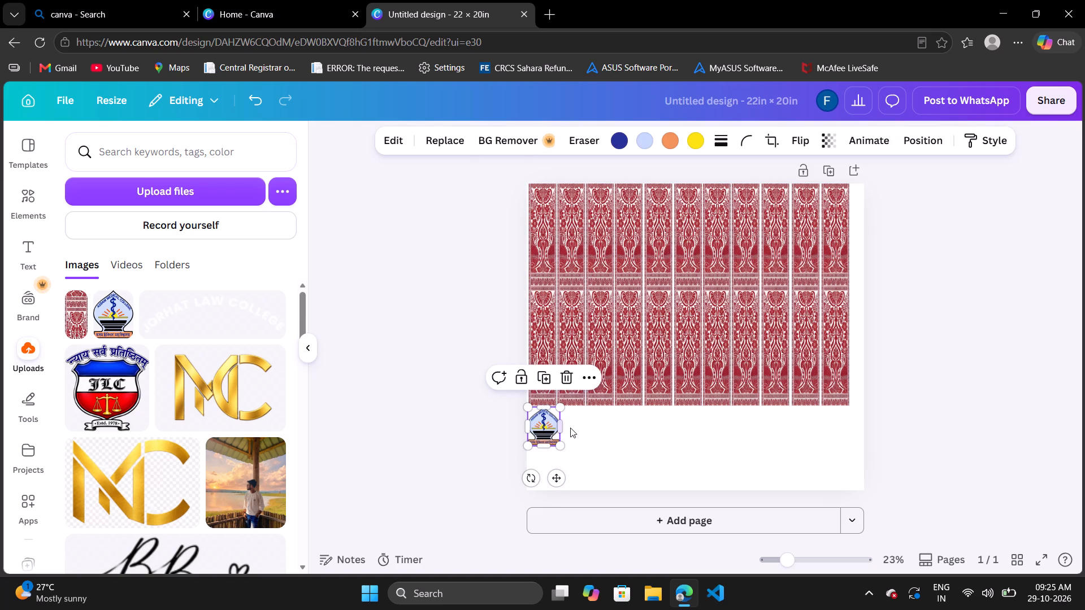
left_click(578, 429)
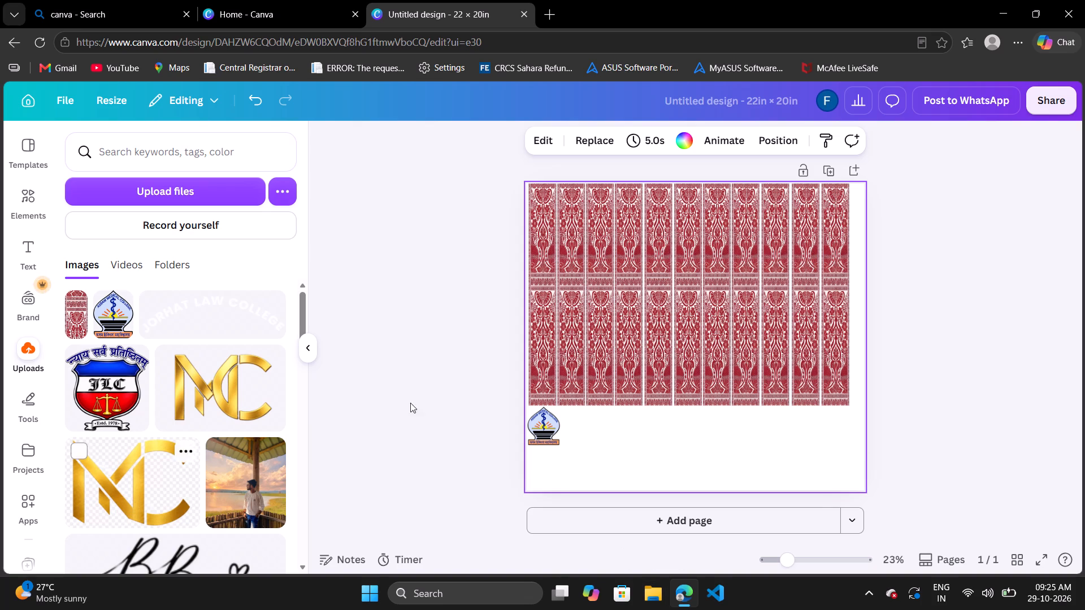
Duplicate the logo directly below the original, leaving a small gap between the two and staying inside the page.
left_click_drag(536, 426, 545, 432, "ctrl+alt")
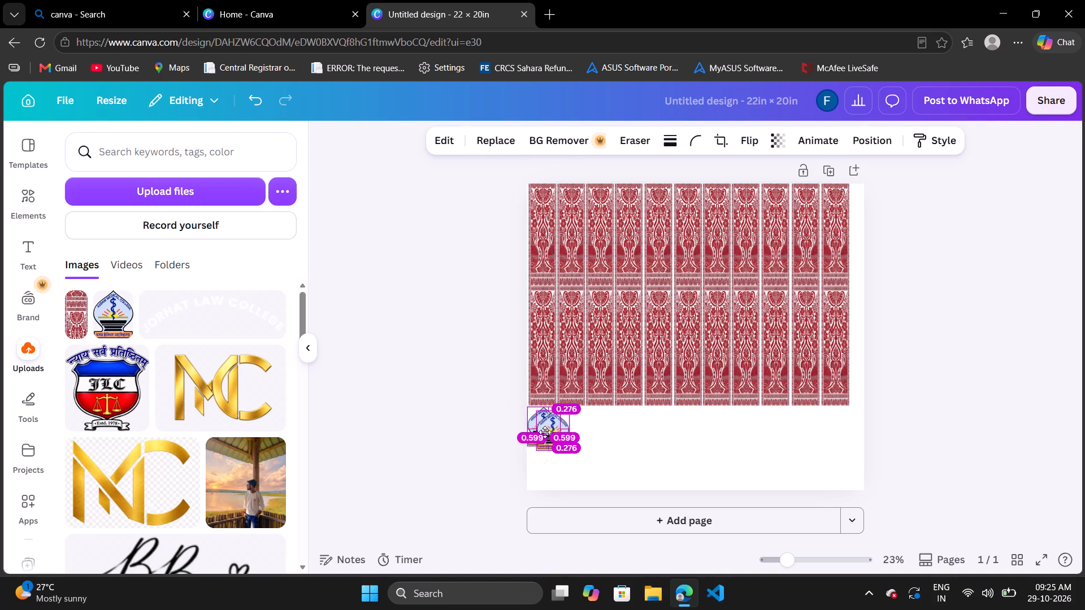
left_click_drag(545, 432, 536, 468, "ctrl+alt")
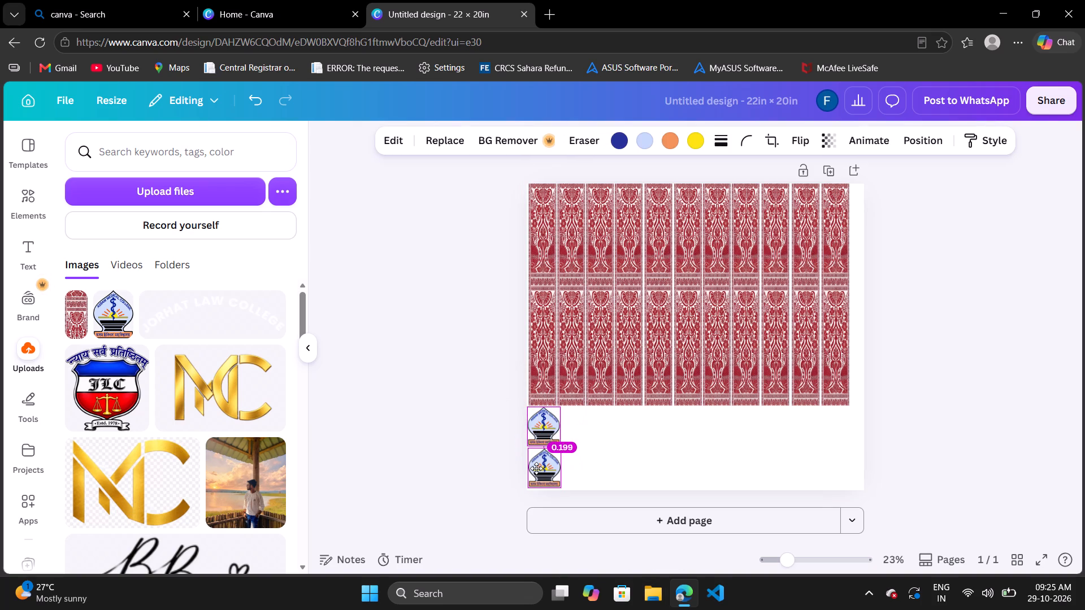
left_click_drag(536, 468, 536, 469, "ctrl+alt")
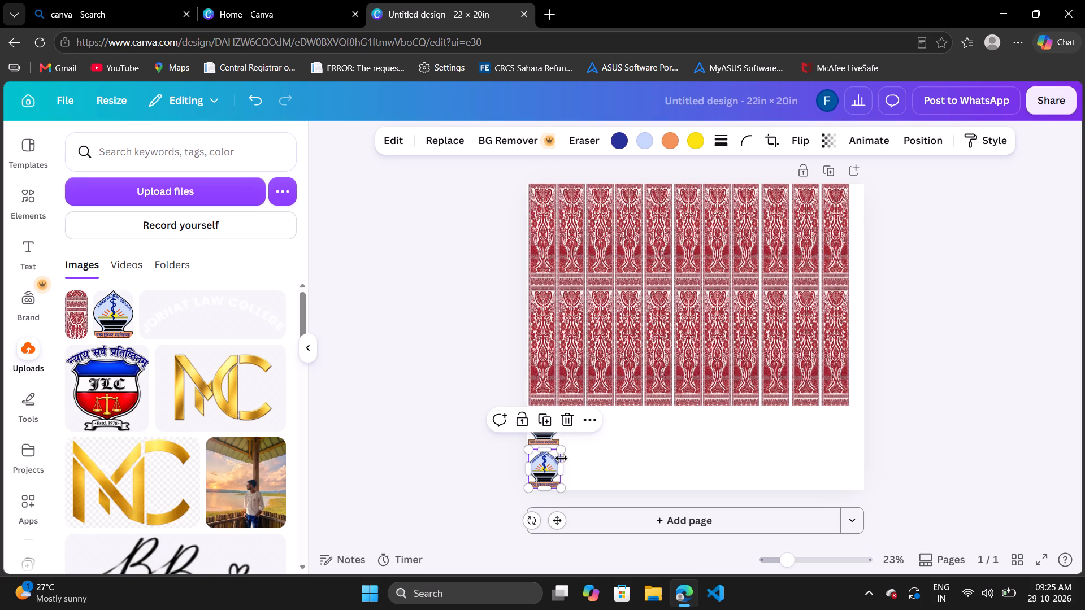
left_click(580, 458)
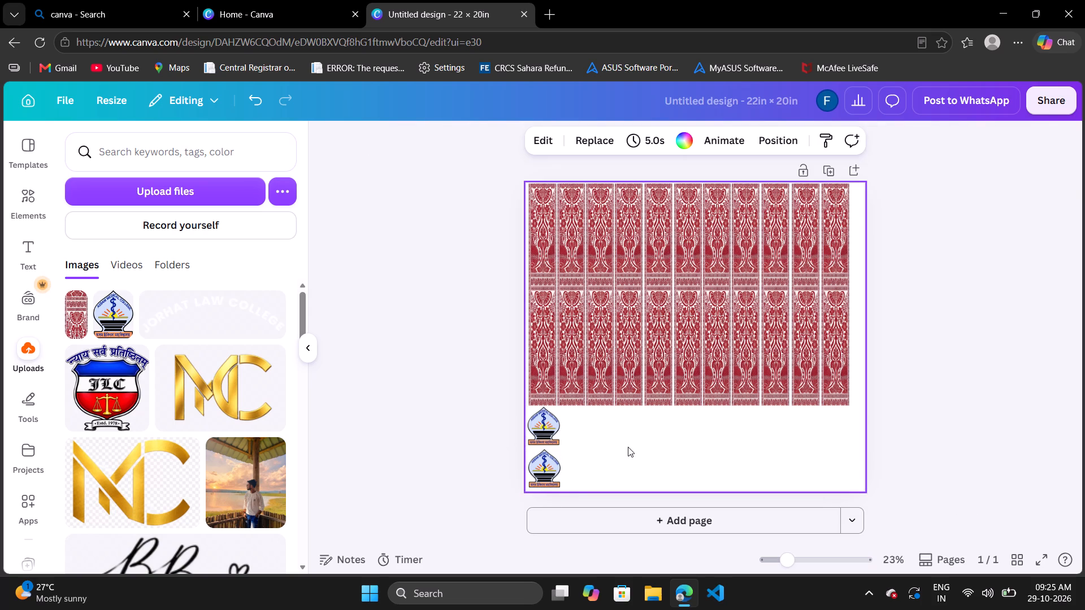
Nudge the lower logo up and to the right to line it up beneath the upper logo.
key("Up")
key("Up")
key("Up")
key("Up")
left_click(548, 473)
key("Up")
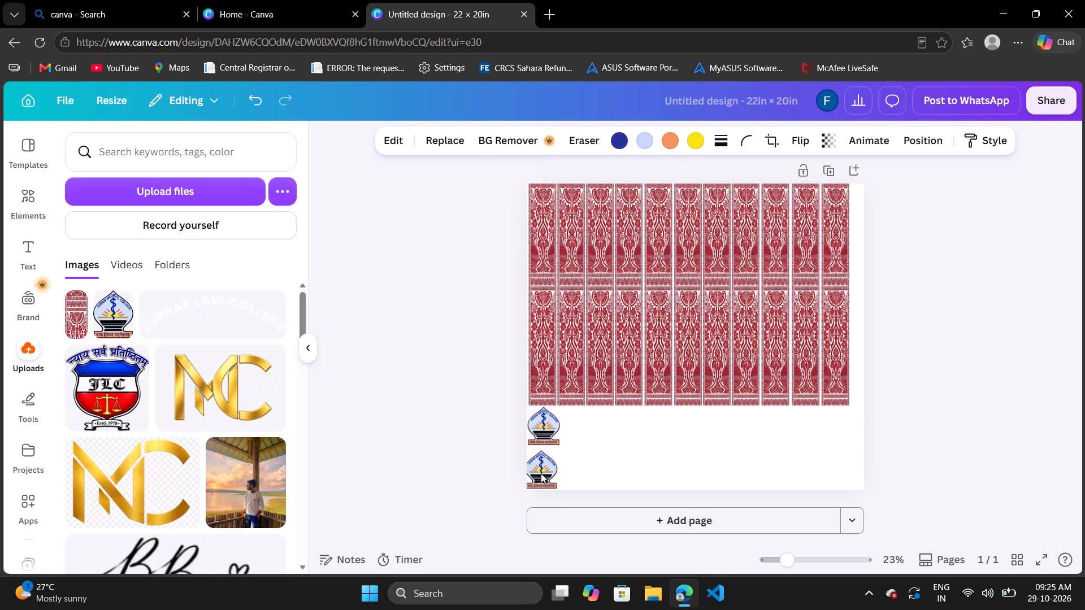
key("Up")
key("Right")
key("Right")
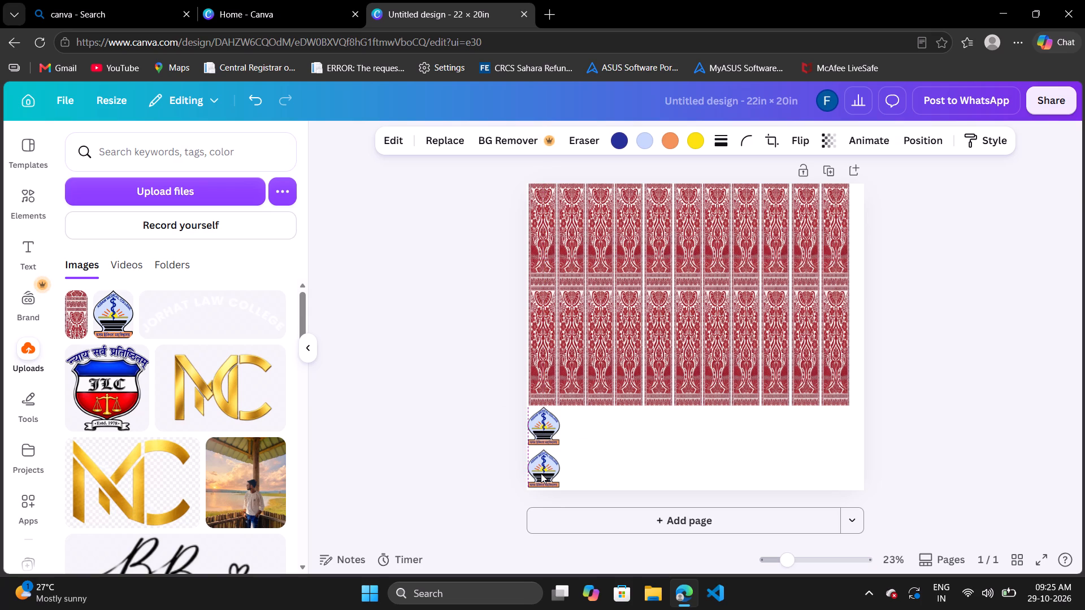
key("Right")
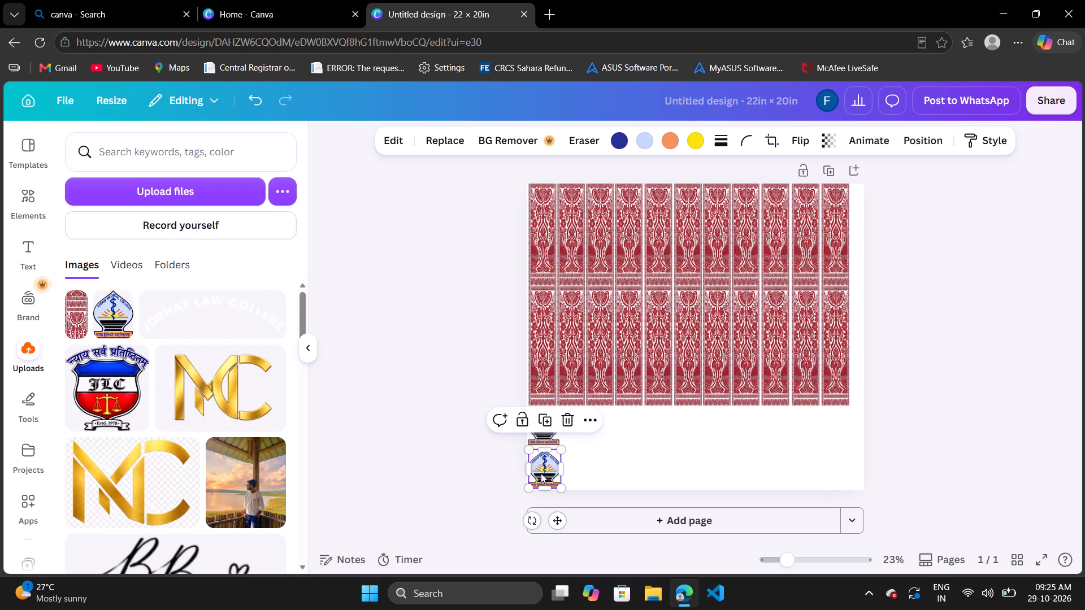
left_click(603, 464)
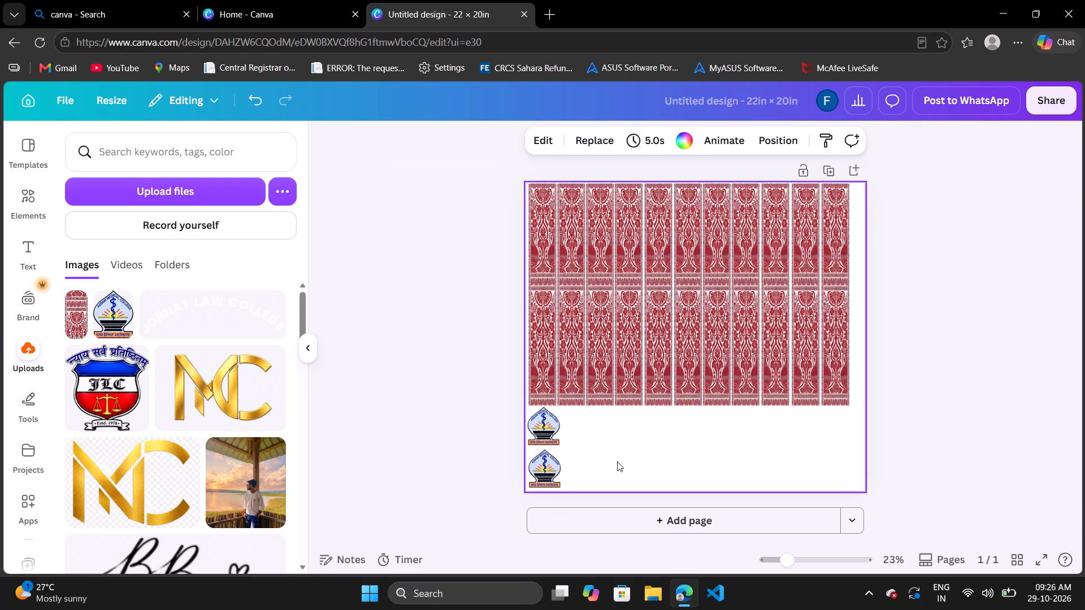
Select both stacked logos together and duplicate the pair to the right as second and third columns.
left_click(536, 436, "ctrl")
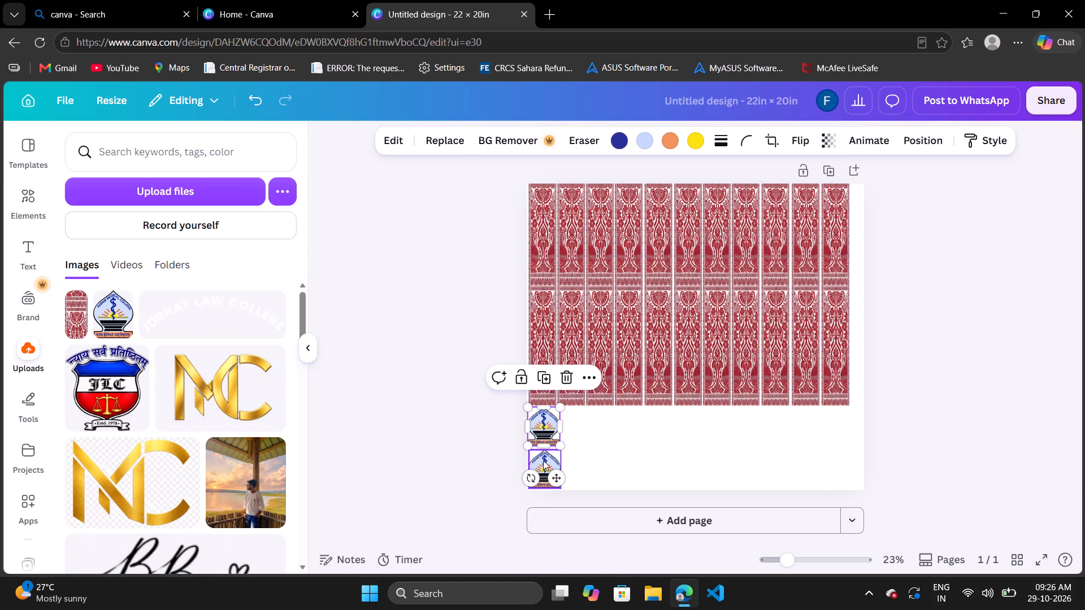
left_click(543, 460, "ctrl")
left_click(622, 451, "ctrl")
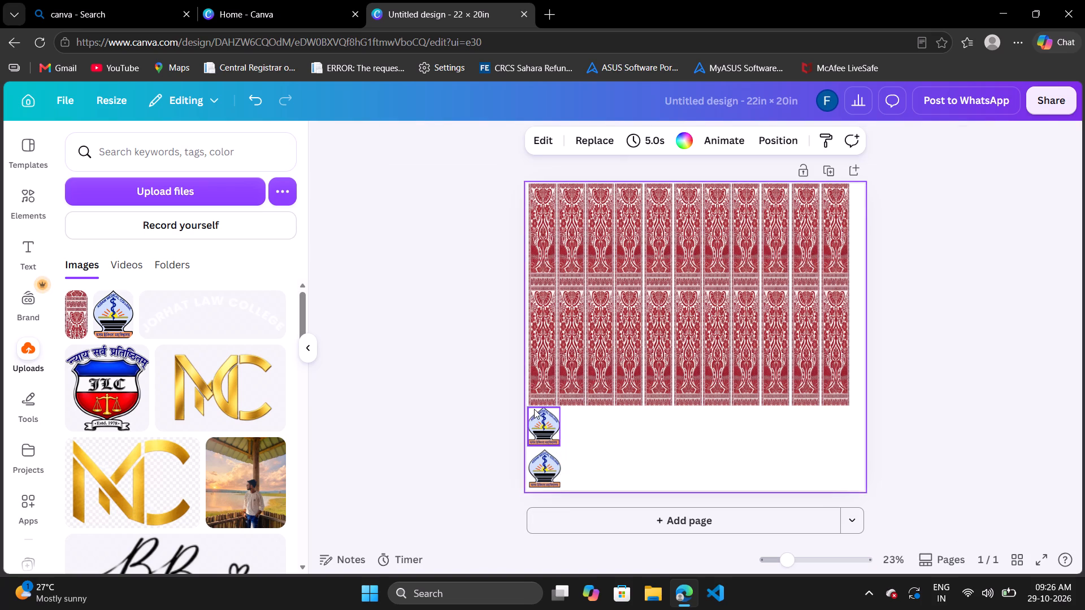
left_click_drag(512, 406, 527, 455)
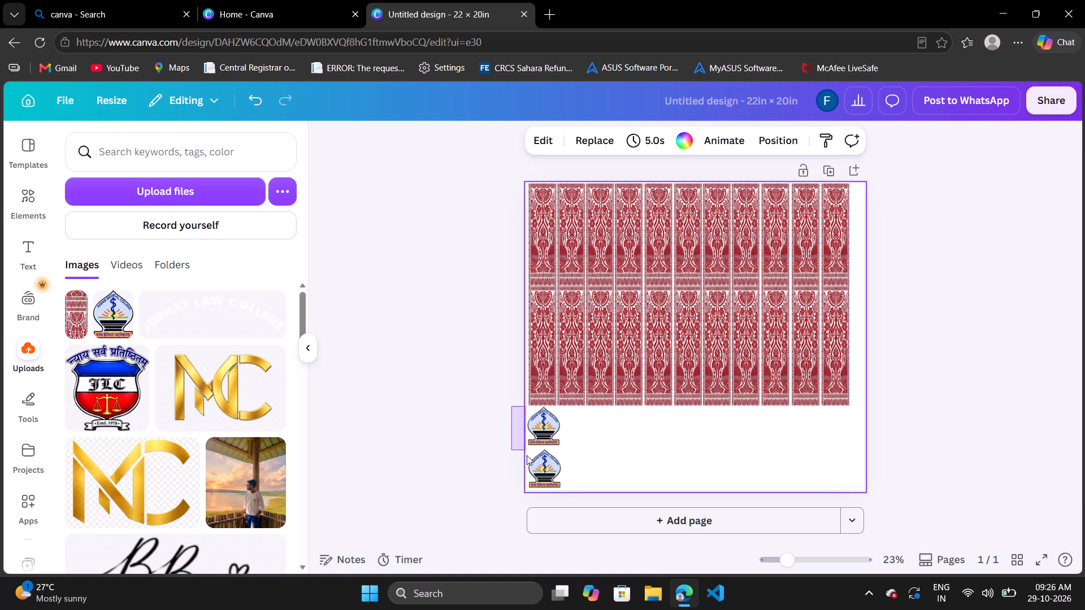
left_click_drag(527, 455, 570, 485)
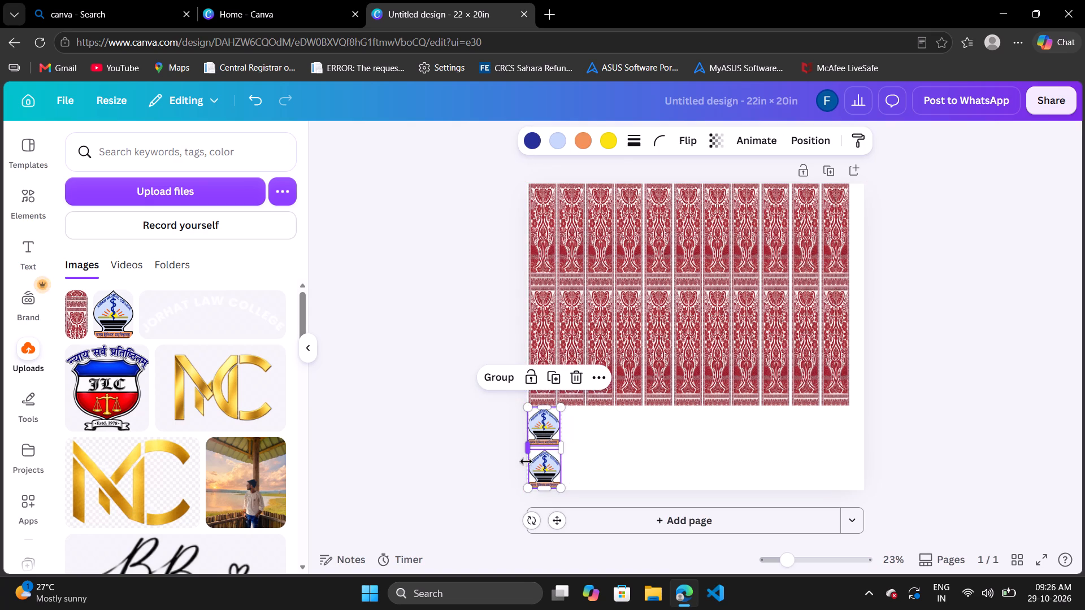
left_click_drag(550, 455, 552, 455, "ctrl+alt")
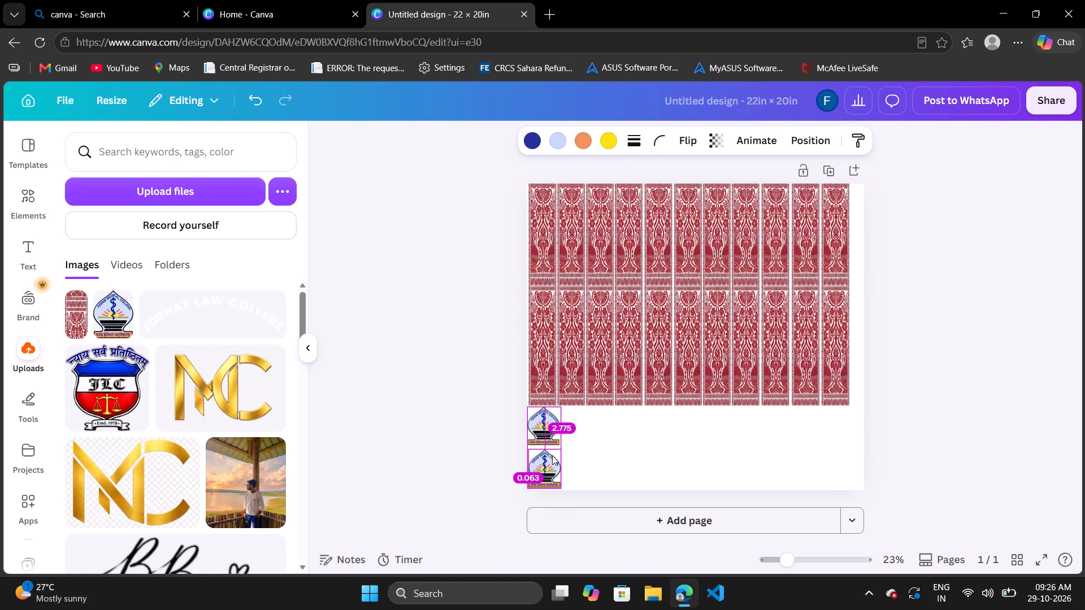
left_click_drag(552, 455, 586, 456, "ctrl+alt")
left_click_drag(586, 456, 604, 456, "ctrl+alt")
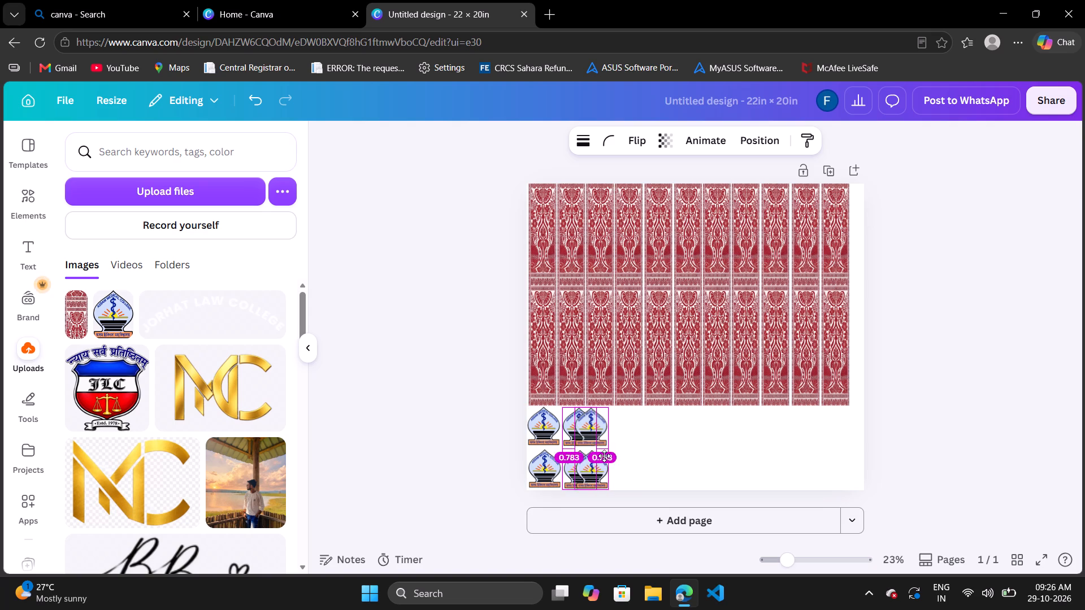
left_click_drag(604, 456, 621, 455, "ctrl+alt")
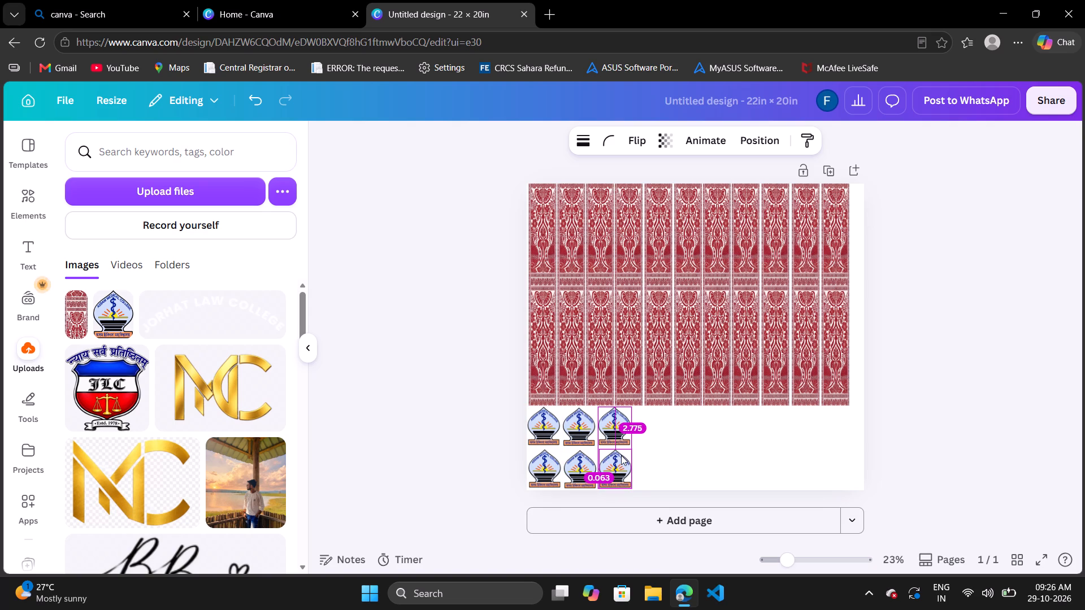
Duplicate the logo pair into fourth and fifth columns, level with the others, leaving about 0.14 in before the fifth.
left_click_drag(621, 455, 657, 454, "ctrl+alt")
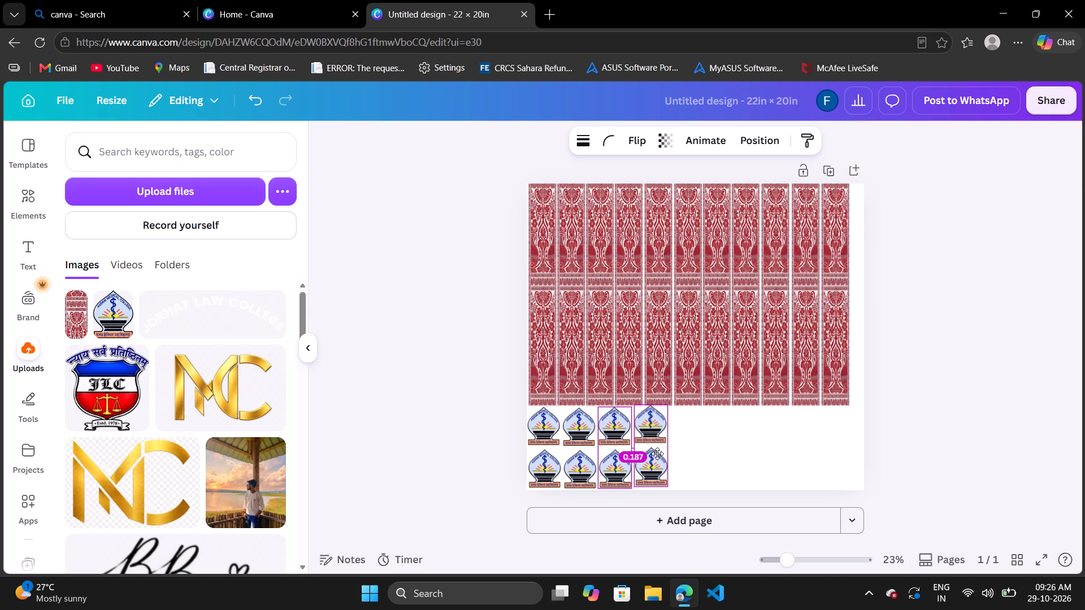
left_click_drag(657, 454, 654, 454, "ctrl+alt")
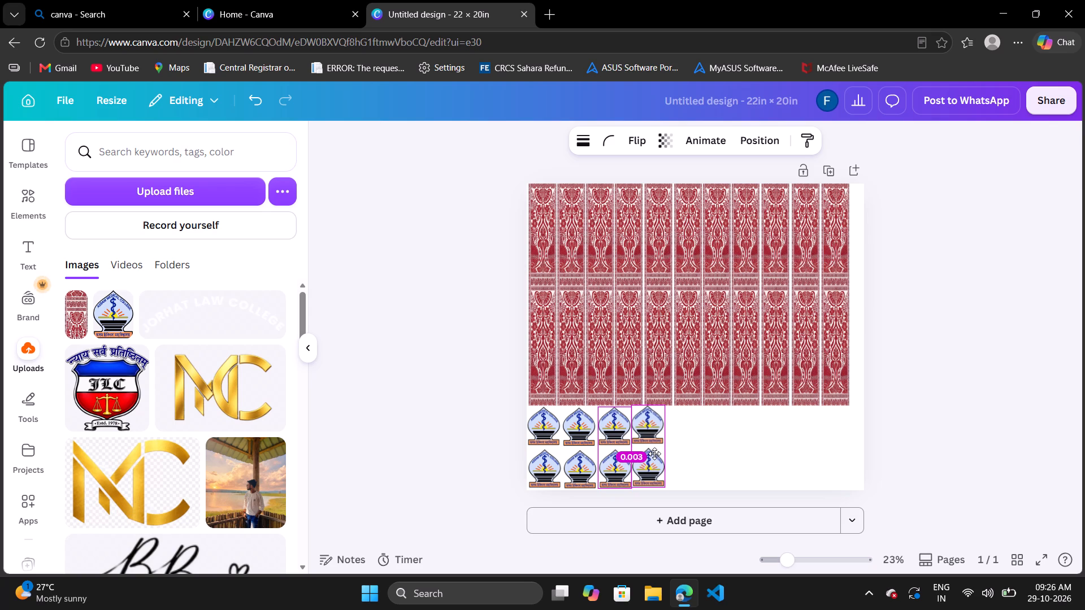
left_click_drag(654, 454, 654, 455, "ctrl+alt")
left_click_drag(654, 455, 705, 454, "ctrl+alt")
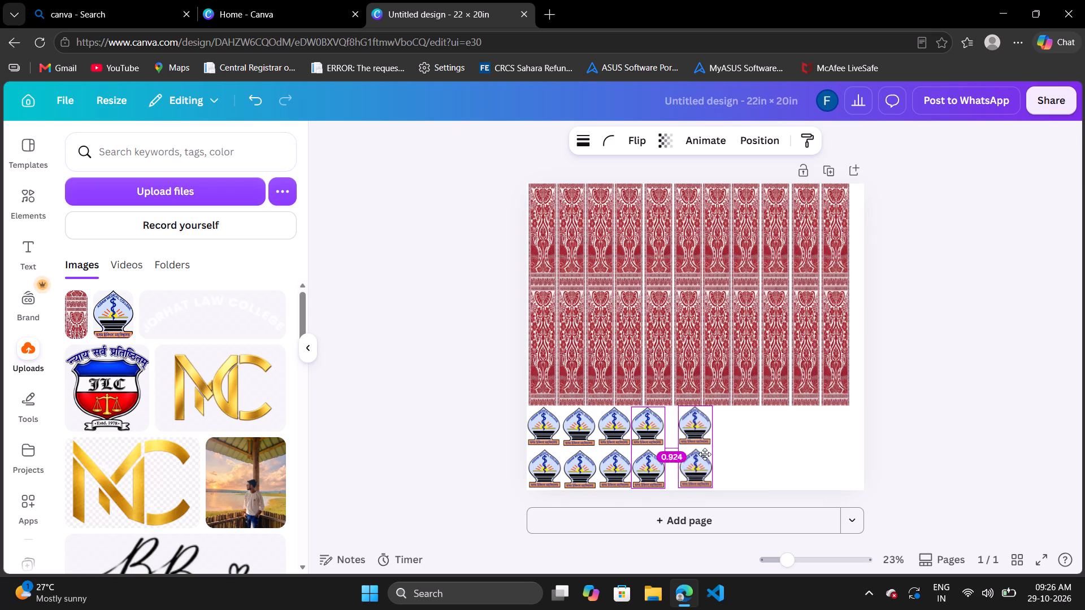
left_click_drag(705, 454, 689, 454, "ctrl+alt")
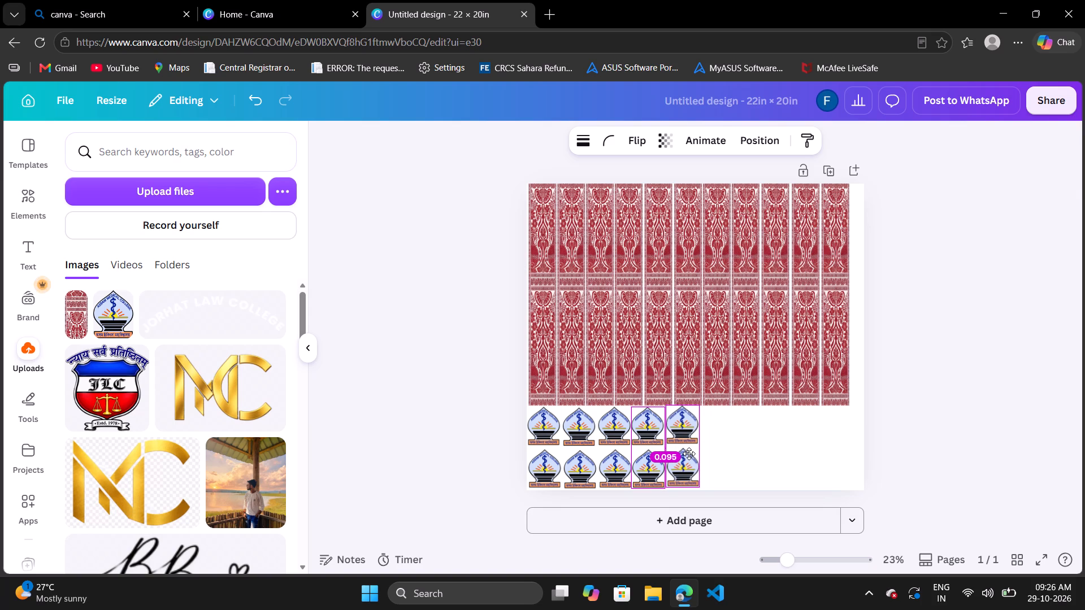
left_click_drag(689, 454, 689, 457, "ctrl+alt")
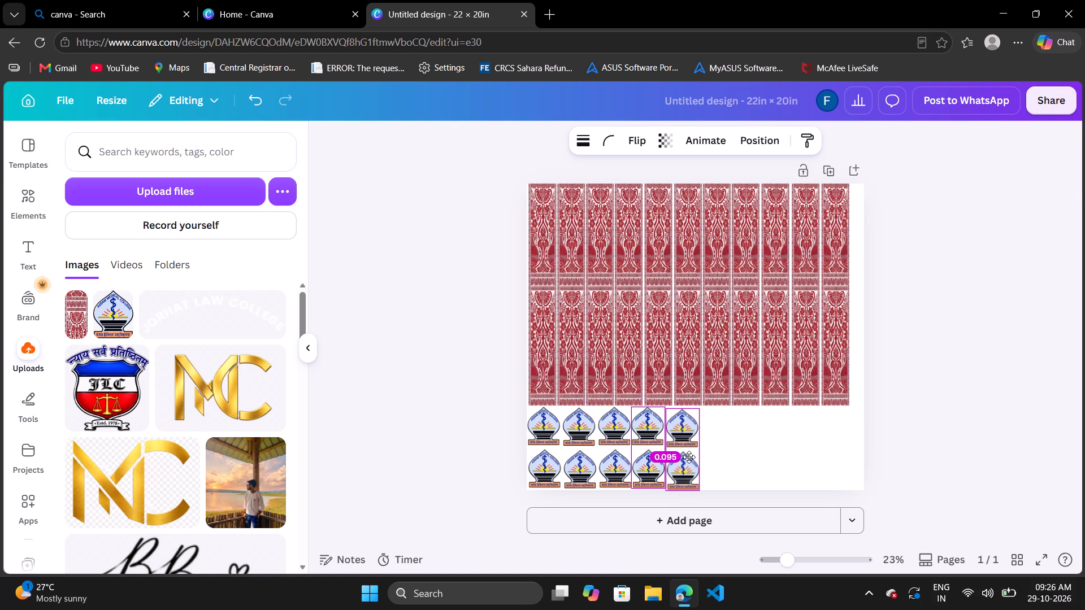
left_click_drag(689, 457, 689, 456, "ctrl+alt")
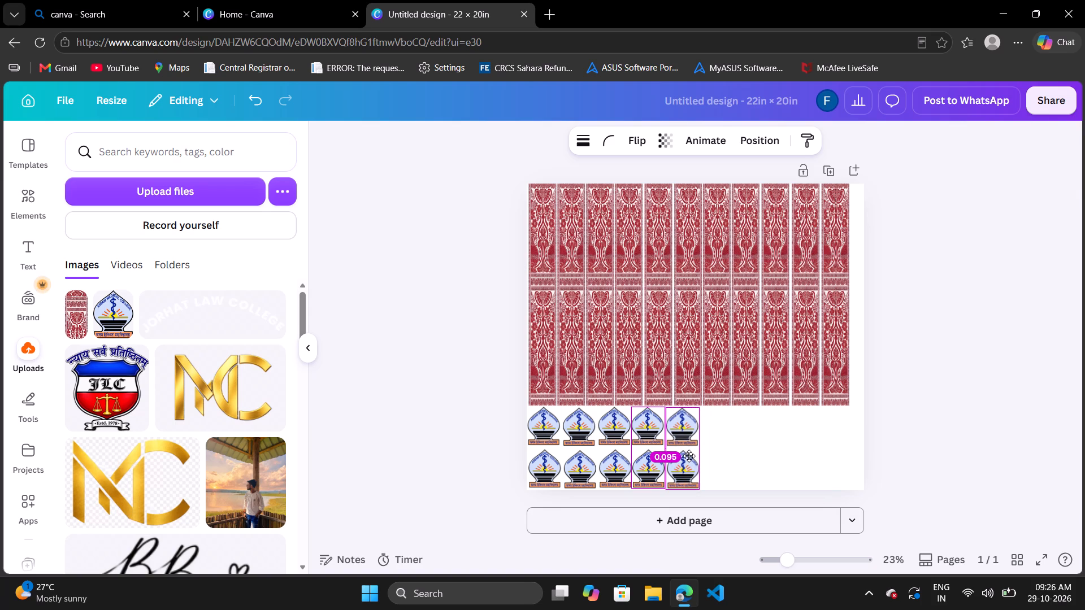
left_click_drag(689, 456, 689, 454, "ctrl+alt")
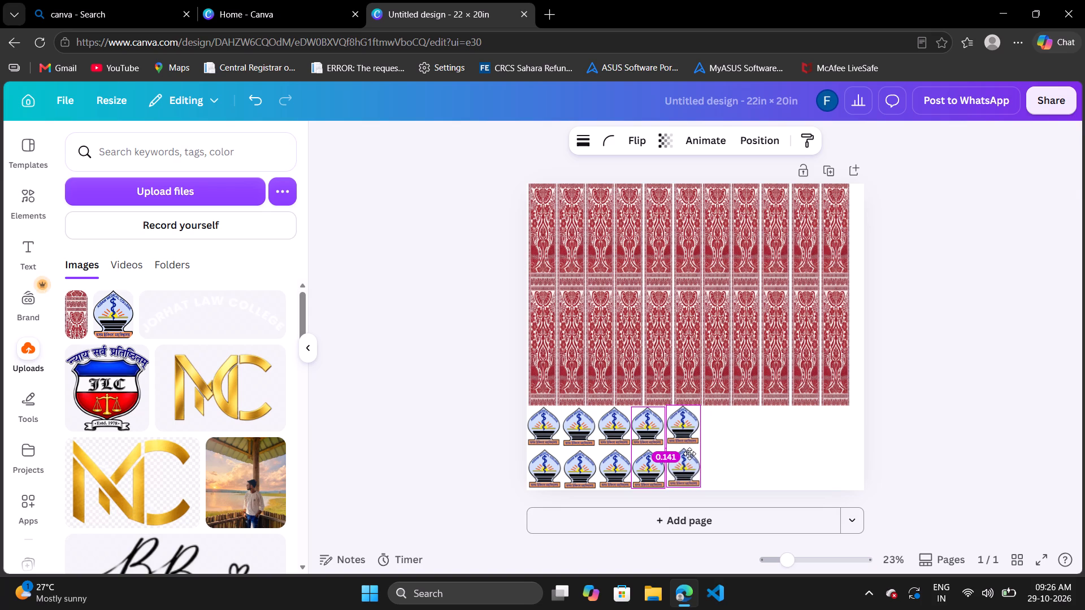
left_click_drag(689, 454, 689, 455, "ctrl+alt")
Duplicate the logo pair into sixth and seventh columns, level with the others, leaving about 0.14 in before the seventh.
left_click_drag(689, 455, 727, 456, "ctrl+alt")
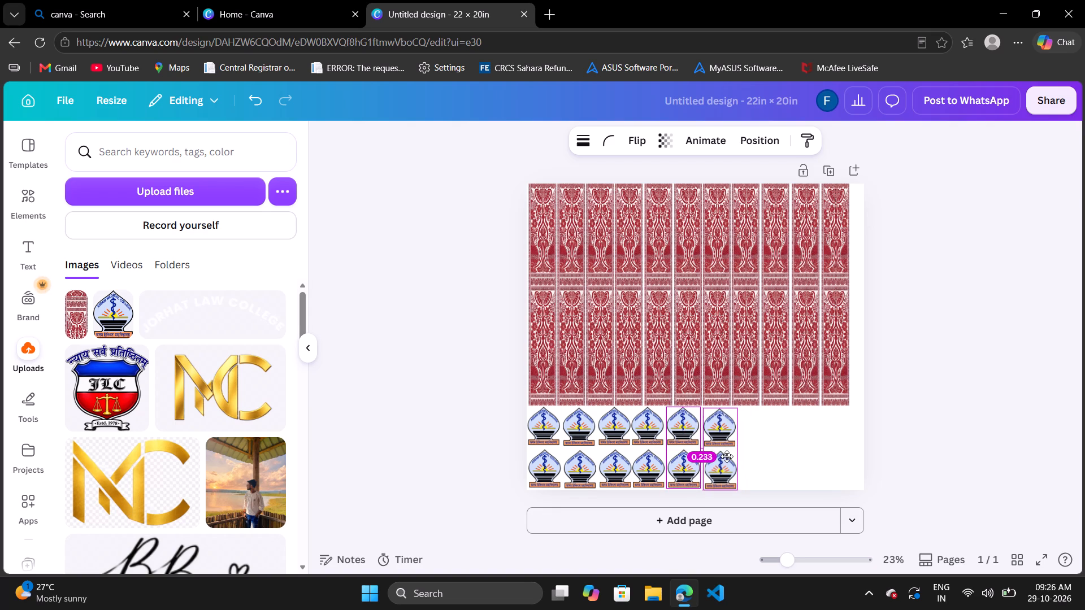
left_click_drag(727, 456, 725, 456, "ctrl+alt")
left_click_drag(725, 456, 750, 452, "ctrl+alt")
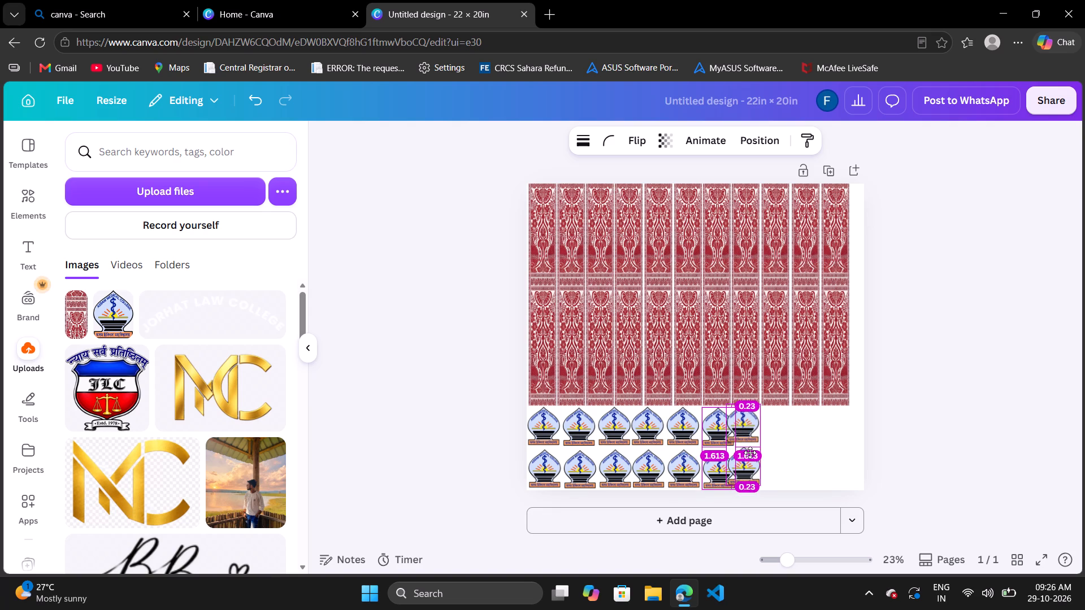
left_click_drag(750, 452, 761, 457, "ctrl+alt")
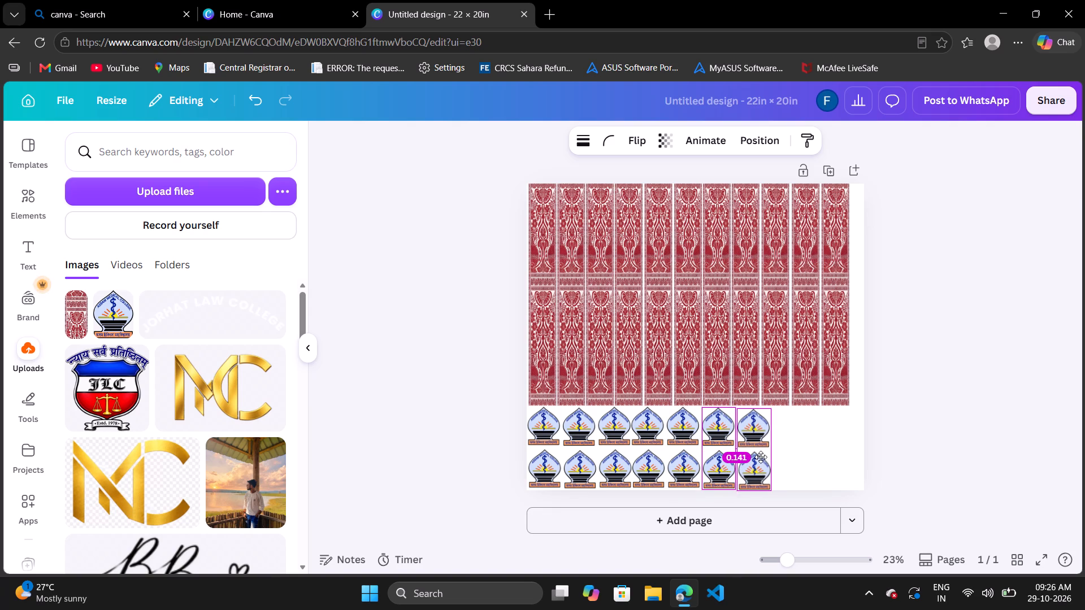
left_click_drag(761, 457, 761, 456, "ctrl+alt")
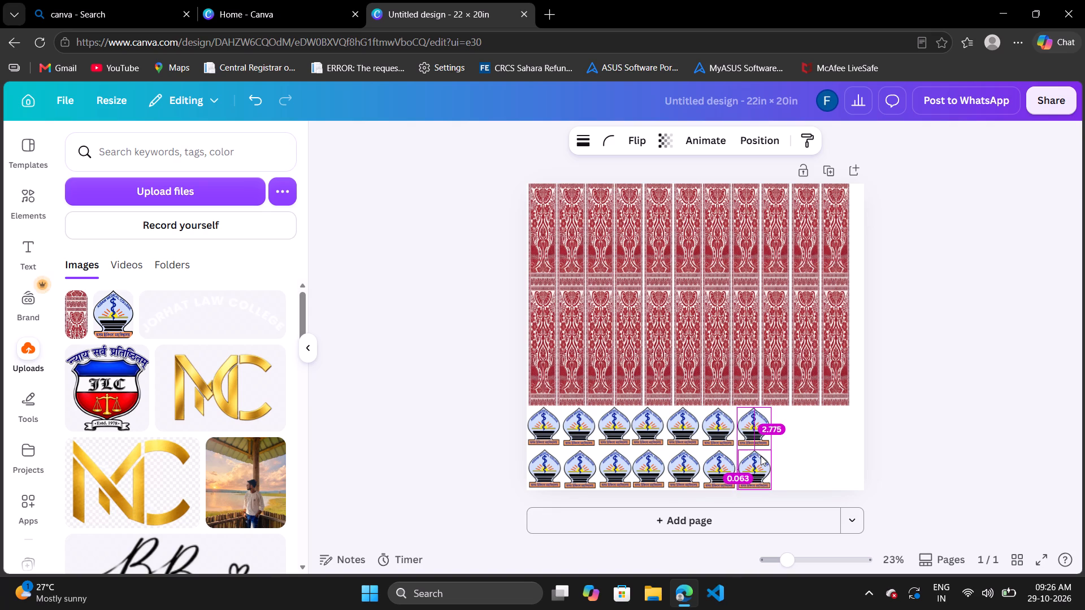
Duplicate the logo pair into eighth and ninth columns, level with the others, with a small gap before each.
left_click_drag(761, 456, 798, 455, "ctrl+alt")
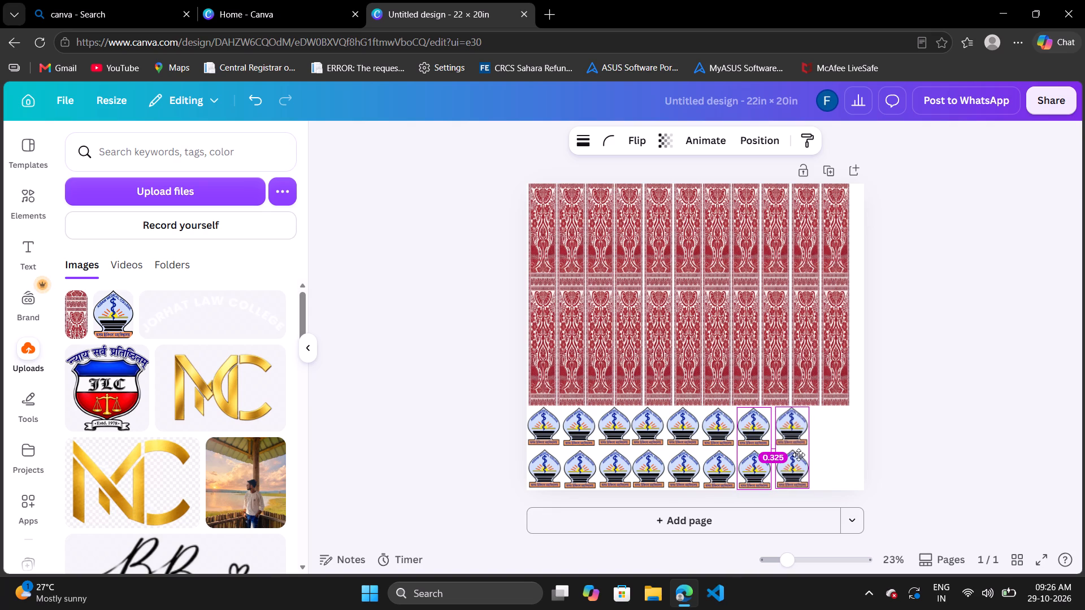
left_click_drag(798, 455, 794, 455, "ctrl+alt")
left_click_drag(794, 455, 831, 454, "ctrl+alt")
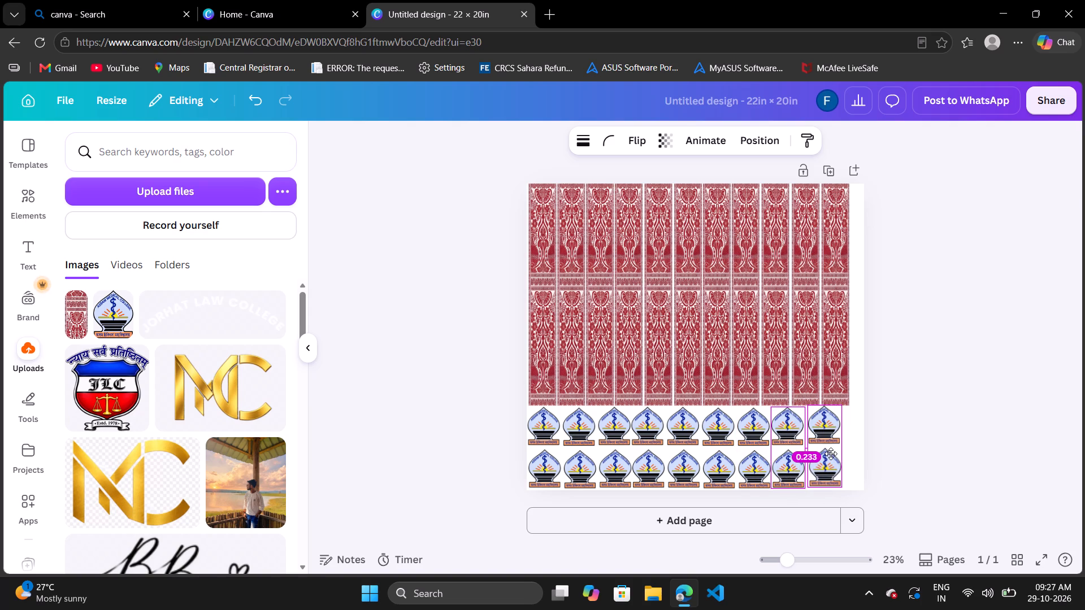
left_click_drag(831, 454, 831, 453, "ctrl+alt")
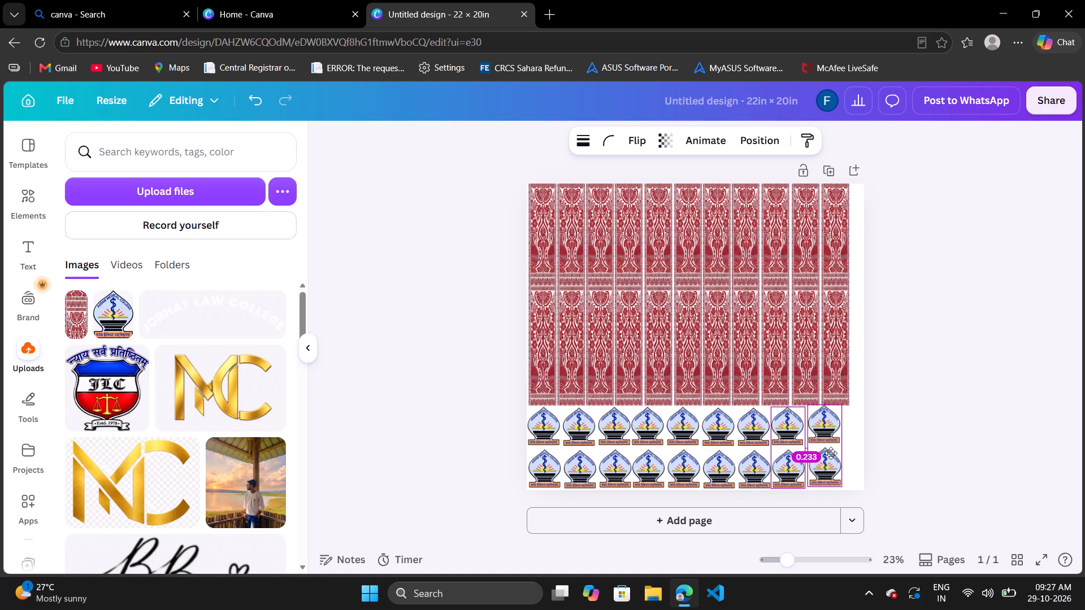
left_click_drag(831, 453, 830, 455, "ctrl+alt")
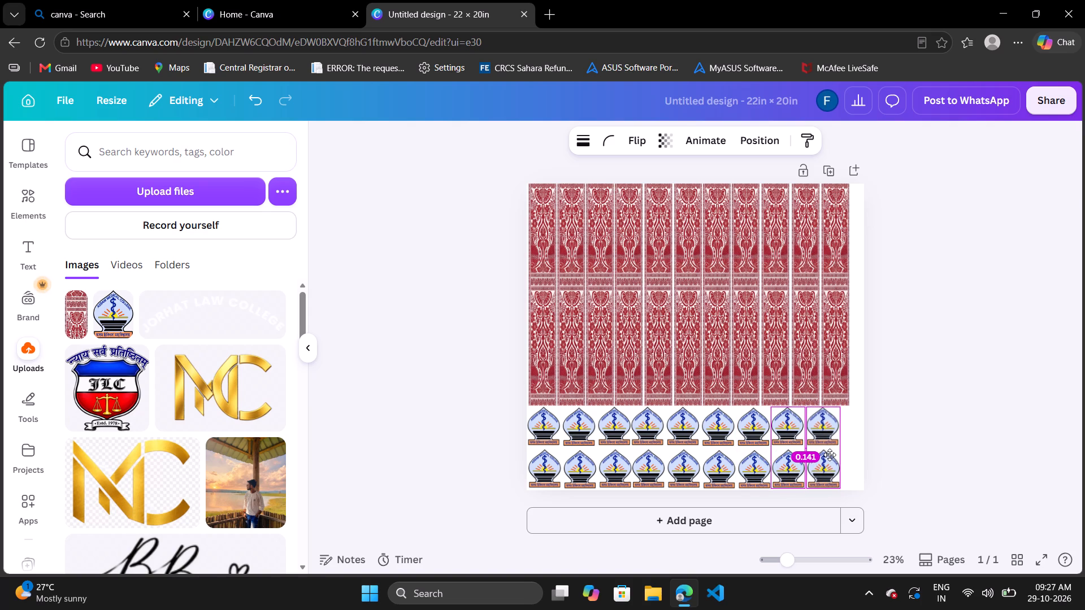
left_click_drag(830, 455, 828, 455, "ctrl+alt")
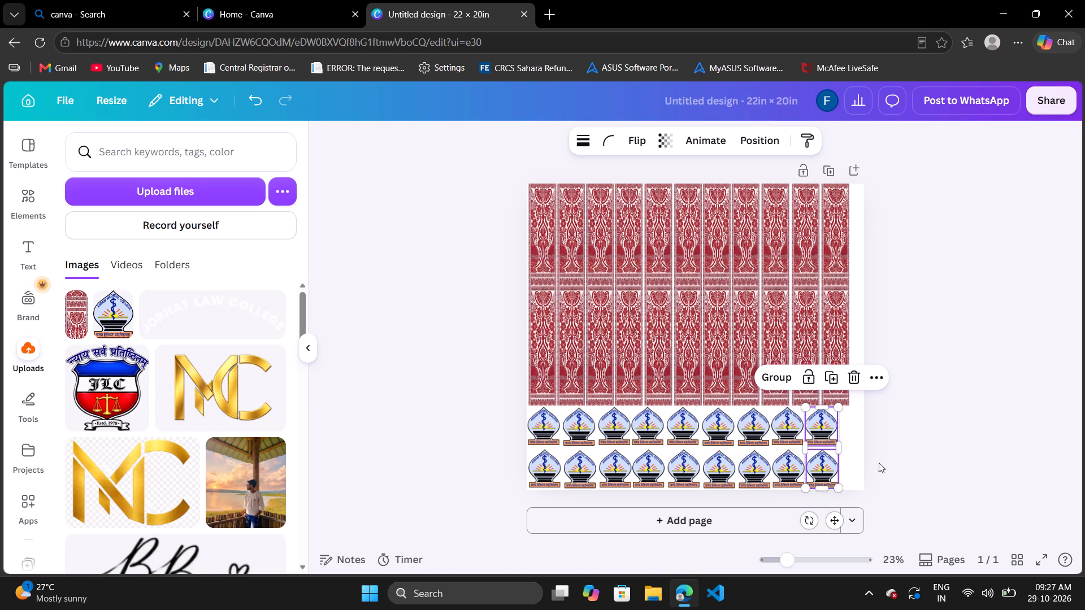
left_click(901, 424)
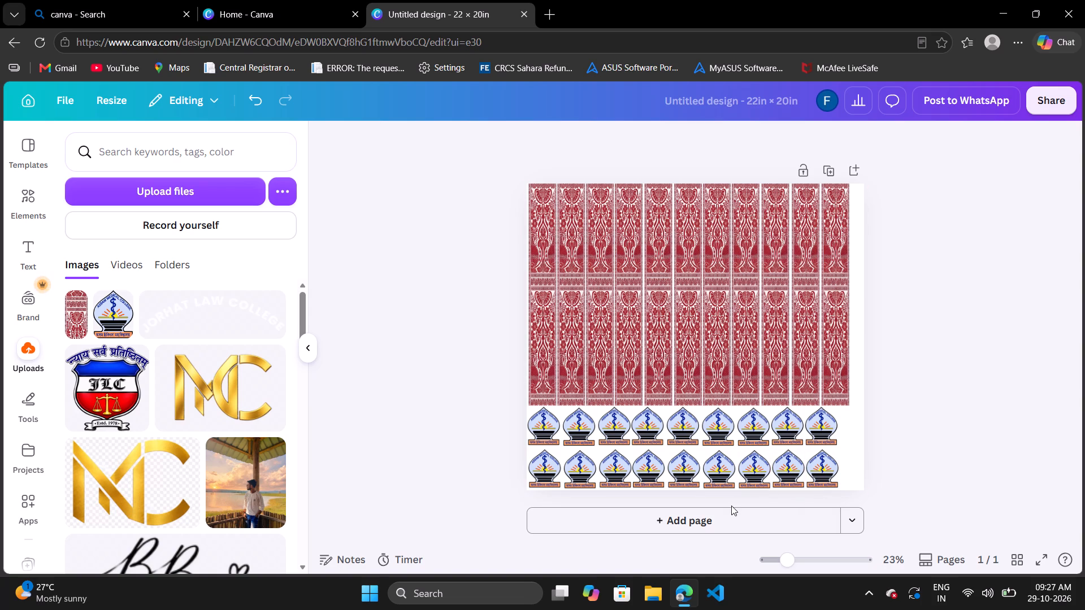
left_click(856, 467)
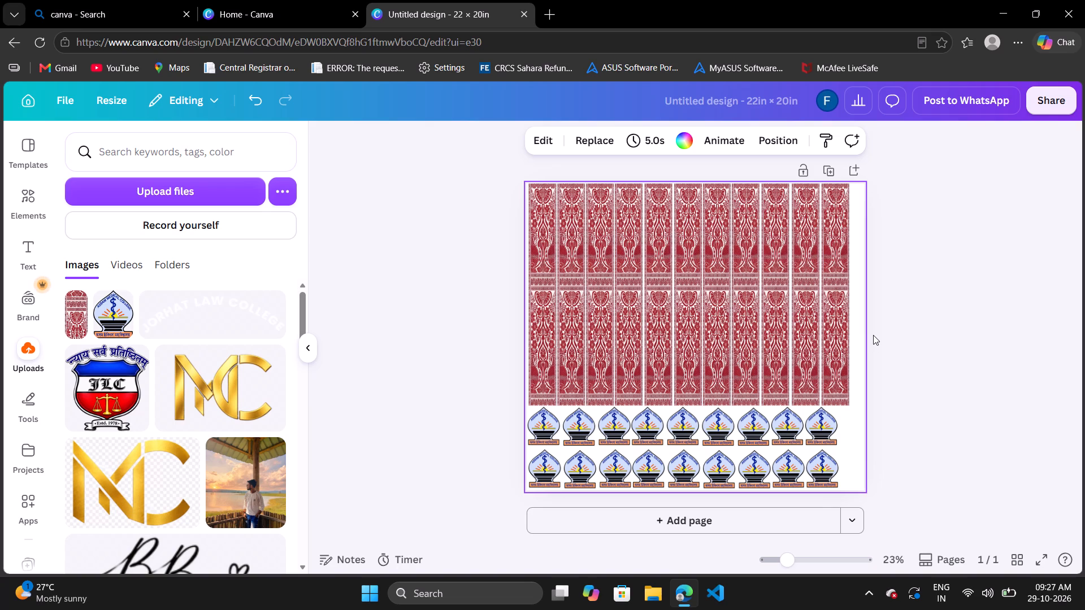
Delete the eleventh, rightmost gamusa strip from the page.
left_click(832, 297)
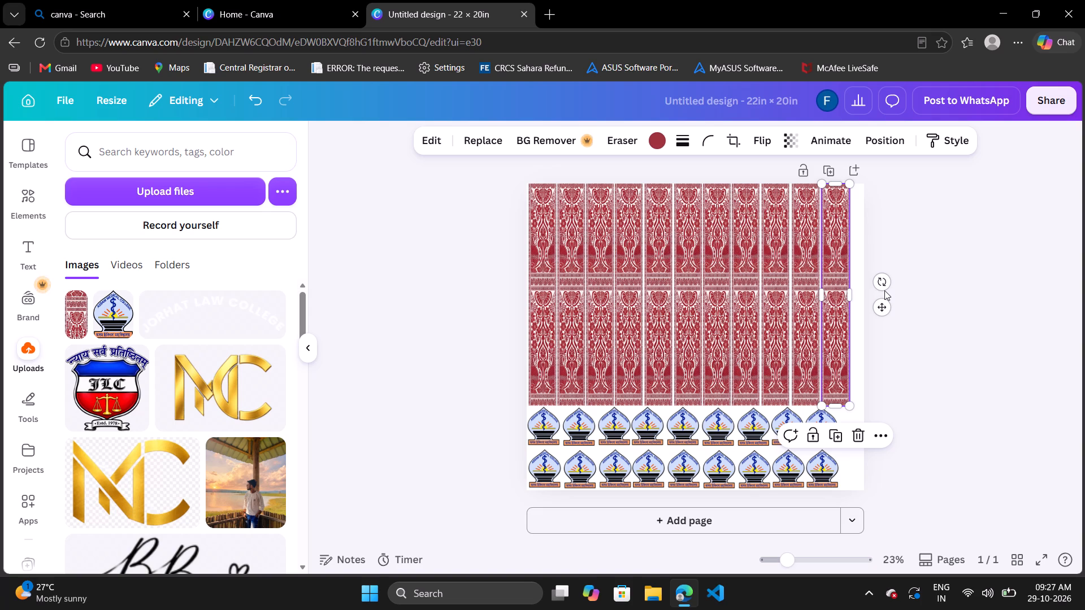
key("Delete")
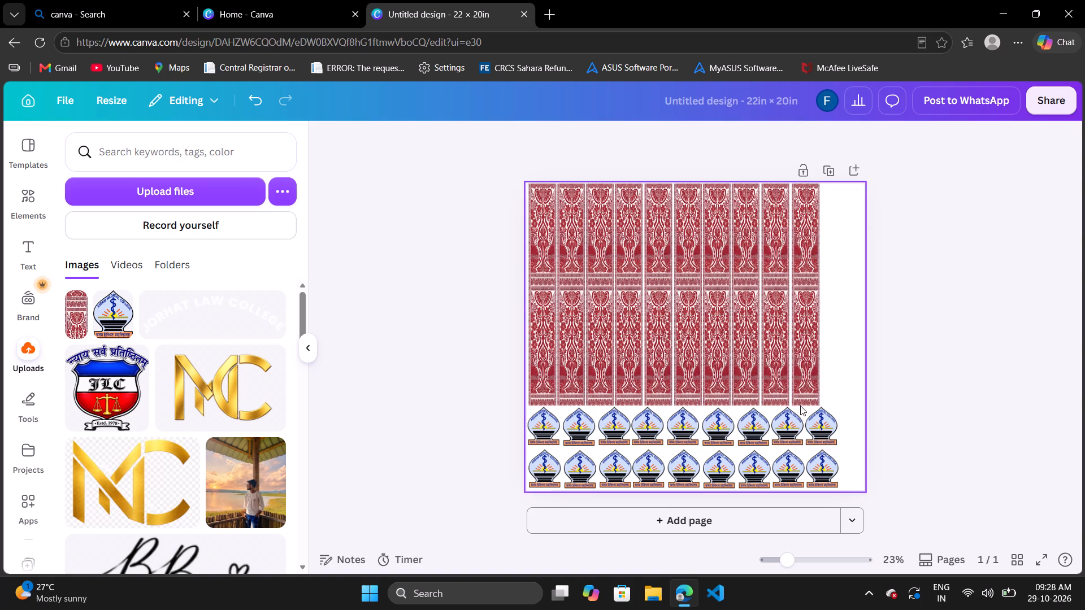
Duplicate the ninth-column logo pair twice into the blank space beside the tenth gamusa strip, stacking four logos downward from the page's top edge.
left_click_drag(850, 413, 833, 472)
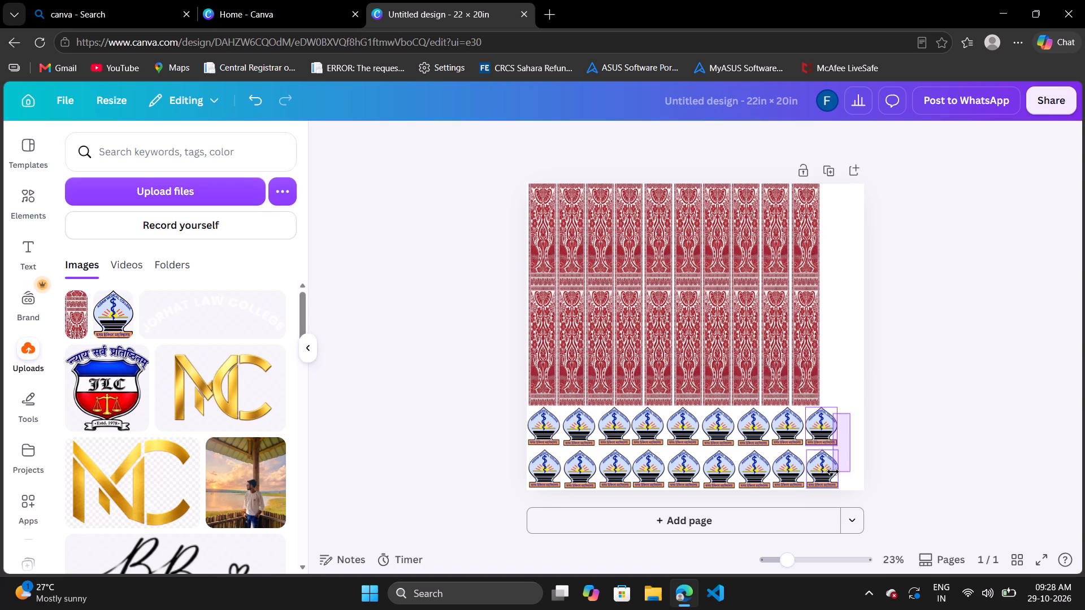
left_click_drag(824, 459, 824, 450, "ctrl+alt")
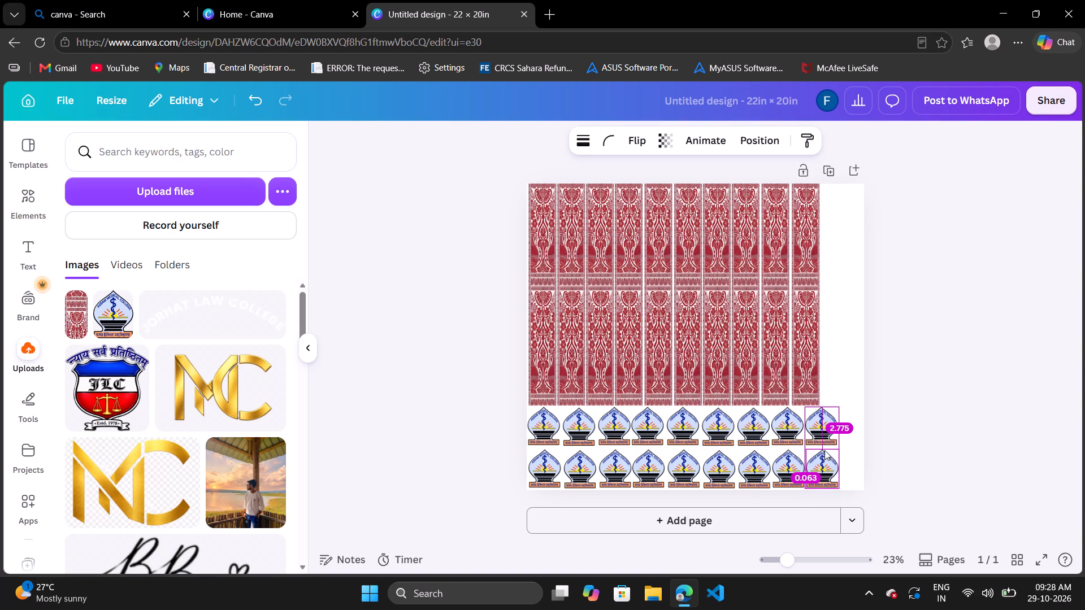
left_click_drag(824, 450, 840, 240, "ctrl+alt")
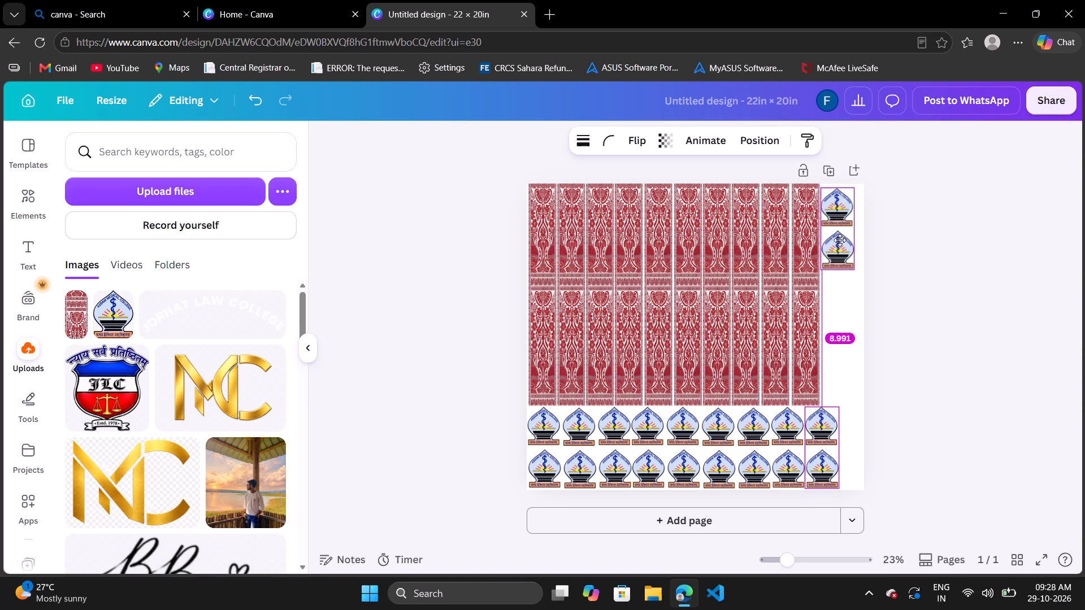
left_click_drag(840, 240, 841, 239, "ctrl+alt")
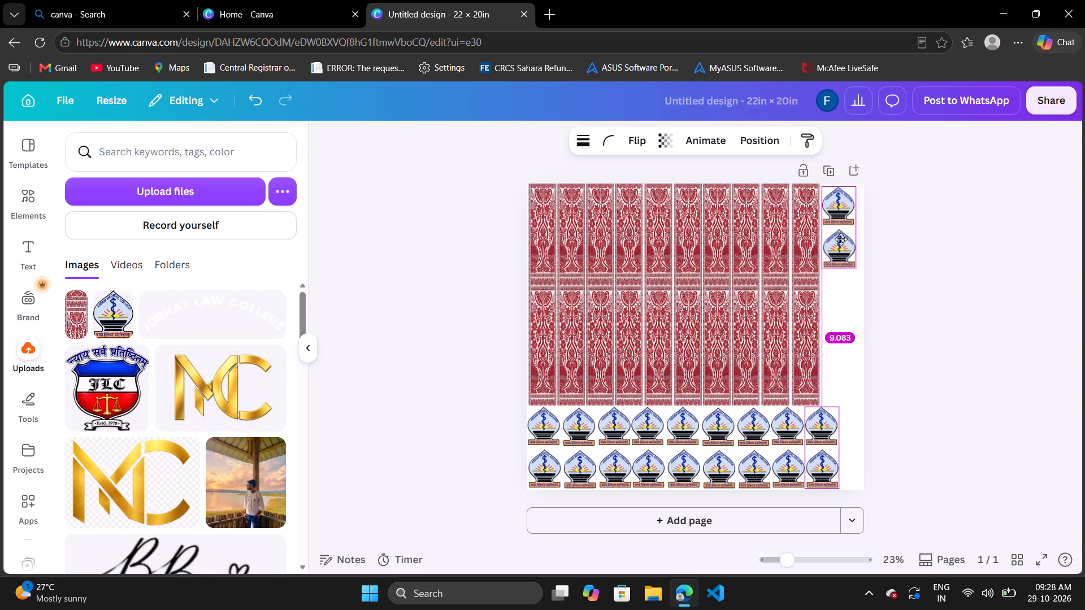
left_click_drag(841, 239, 841, 237, "ctrl+alt")
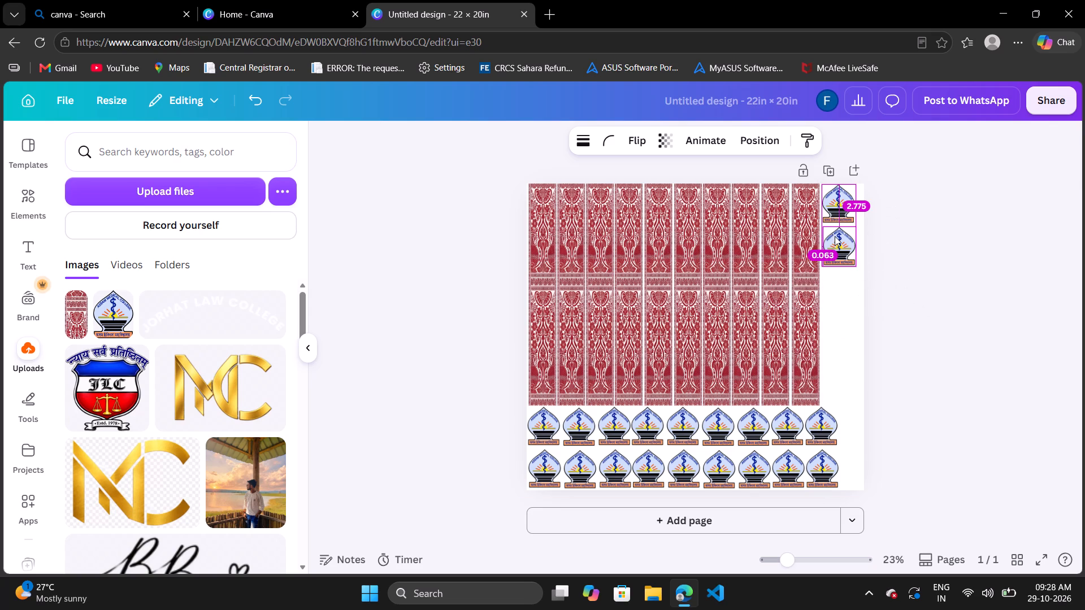
left_click_drag(835, 236, 830, 319, "ctrl+alt")
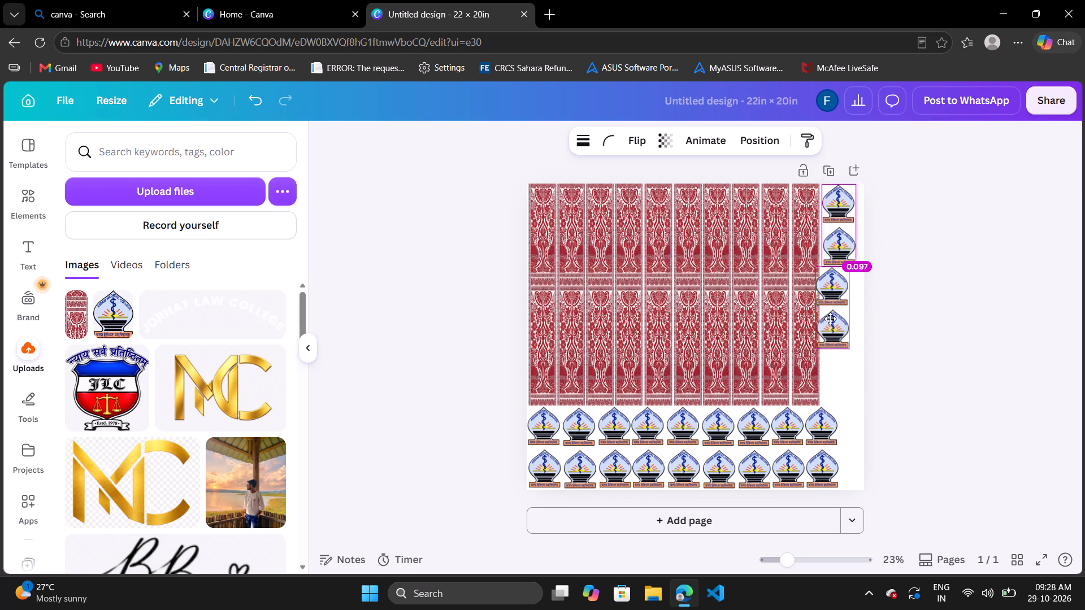
left_click_drag(830, 319, 834, 319, "ctrl+alt")
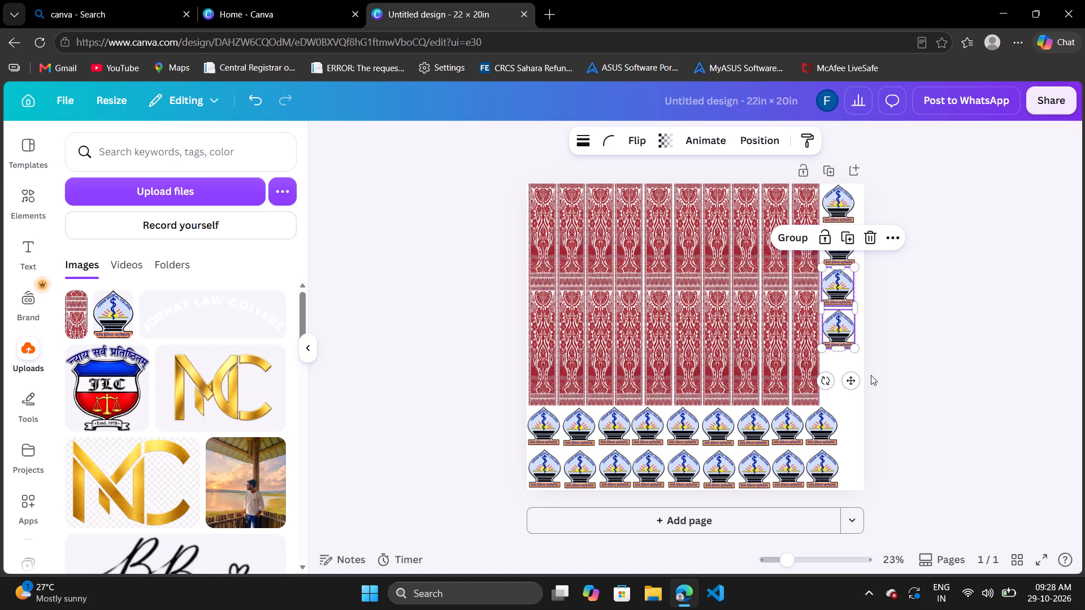
left_click(843, 408)
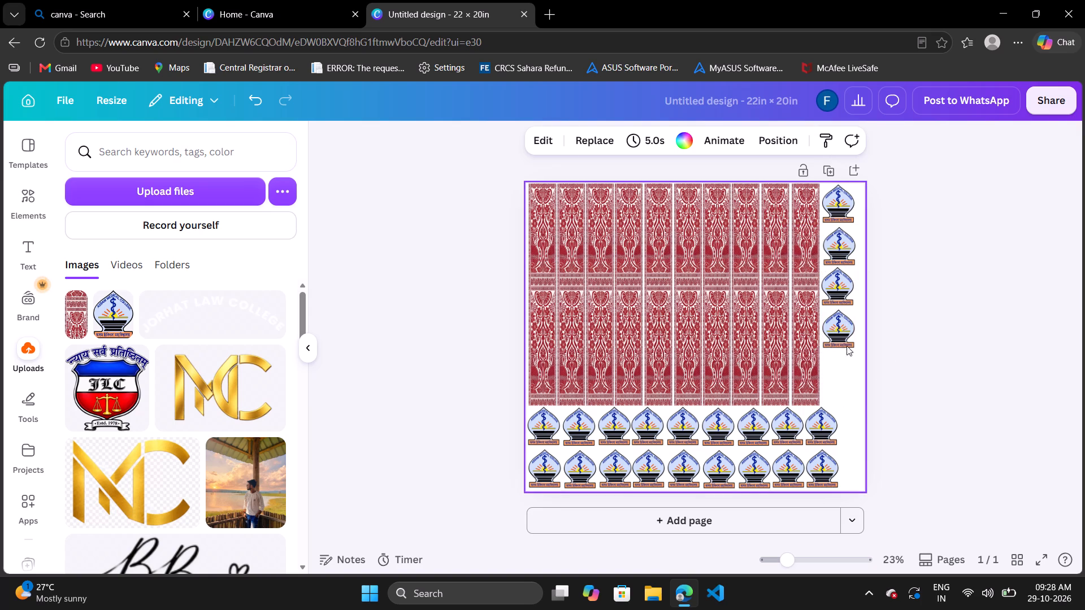
Duplicate the lowest logo of the vertical stack directly beneath it as a fifth logo, leaving a small gap.
left_click_drag(840, 335, 844, 371, "ctrl+alt")
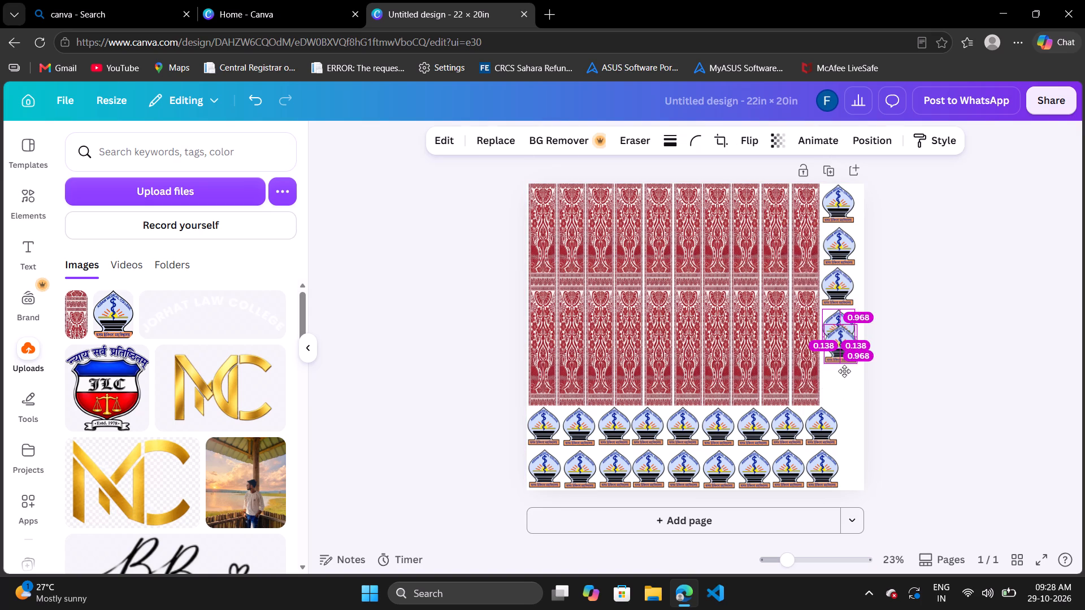
left_click_drag(844, 371, 839, 381, "ctrl+alt")
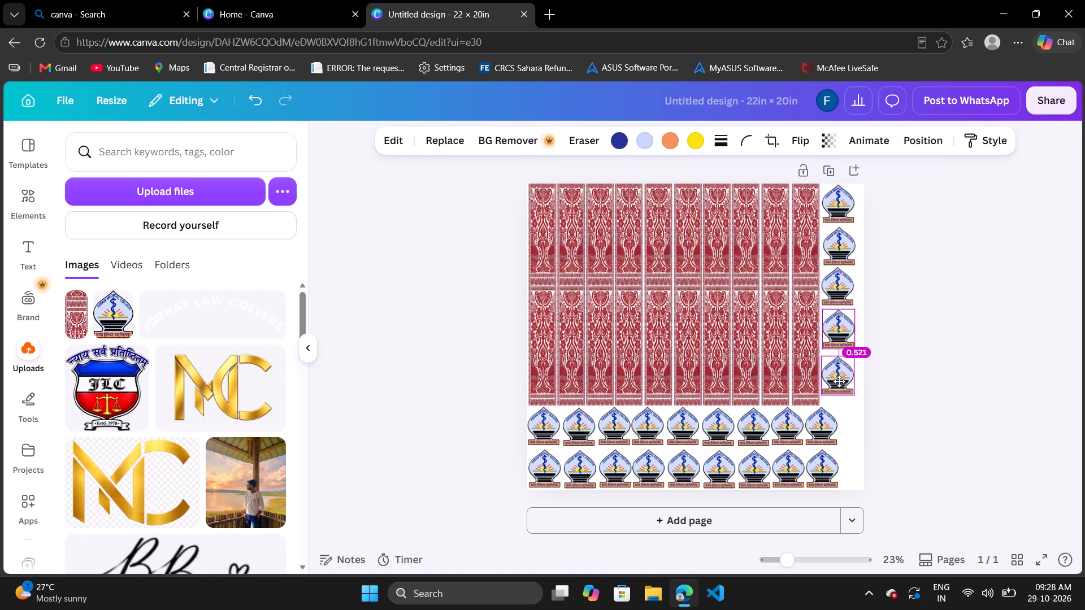
left_click_drag(839, 381, 839, 377, "ctrl+alt")
left_click(877, 381)
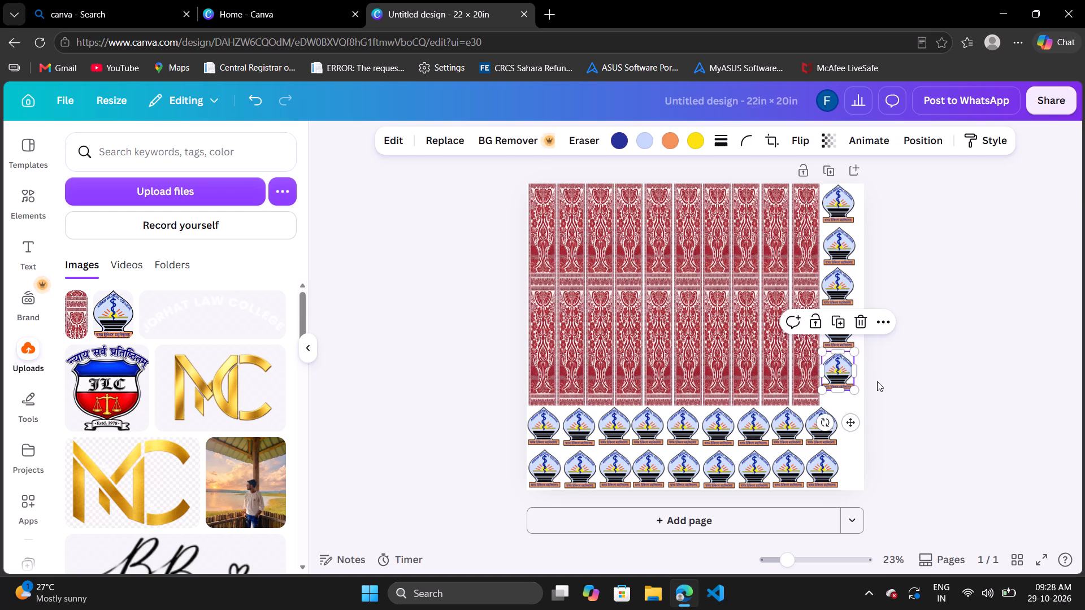
Nudge the top logo of the vertical stack slightly to the right.
left_click(839, 203)
key("Right")
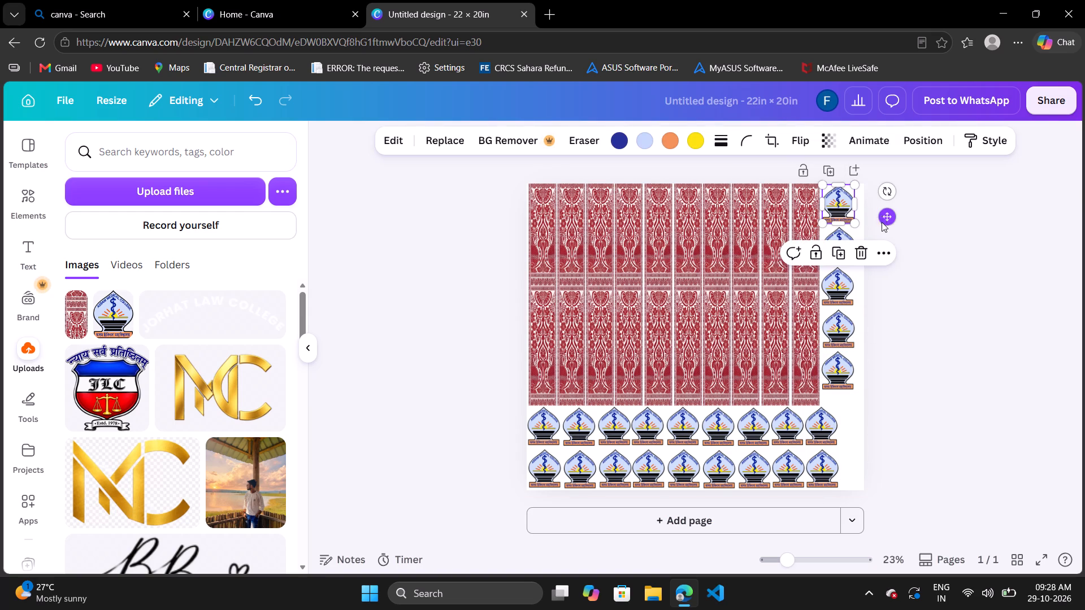
key("Right")
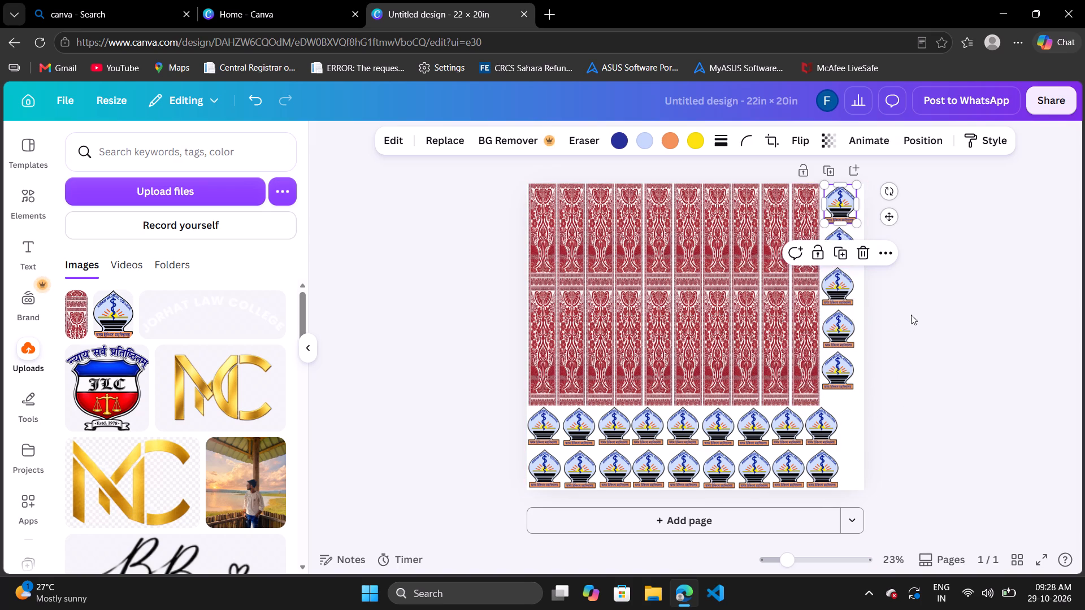
left_click(913, 346)
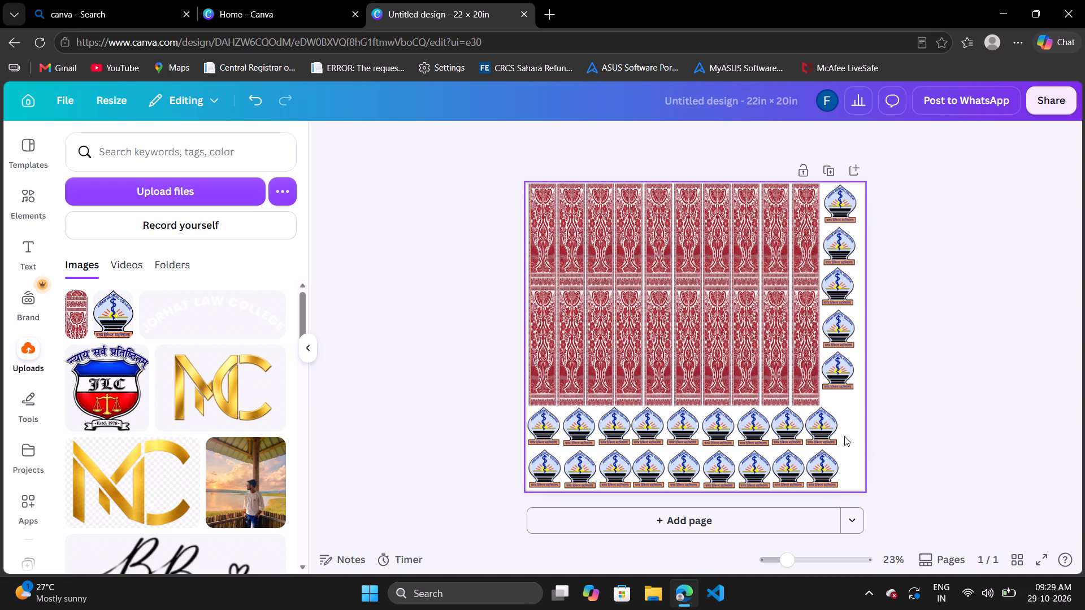
Delete the tenth gamusa strip, the one beside the vertical logo stack.
left_click(806, 385)
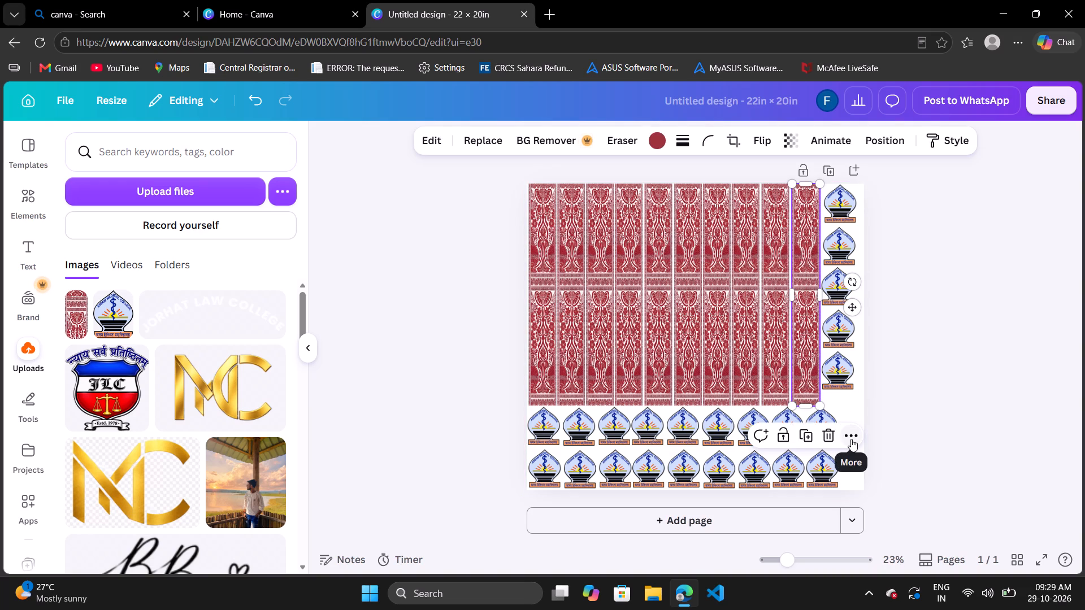
key("Delete")
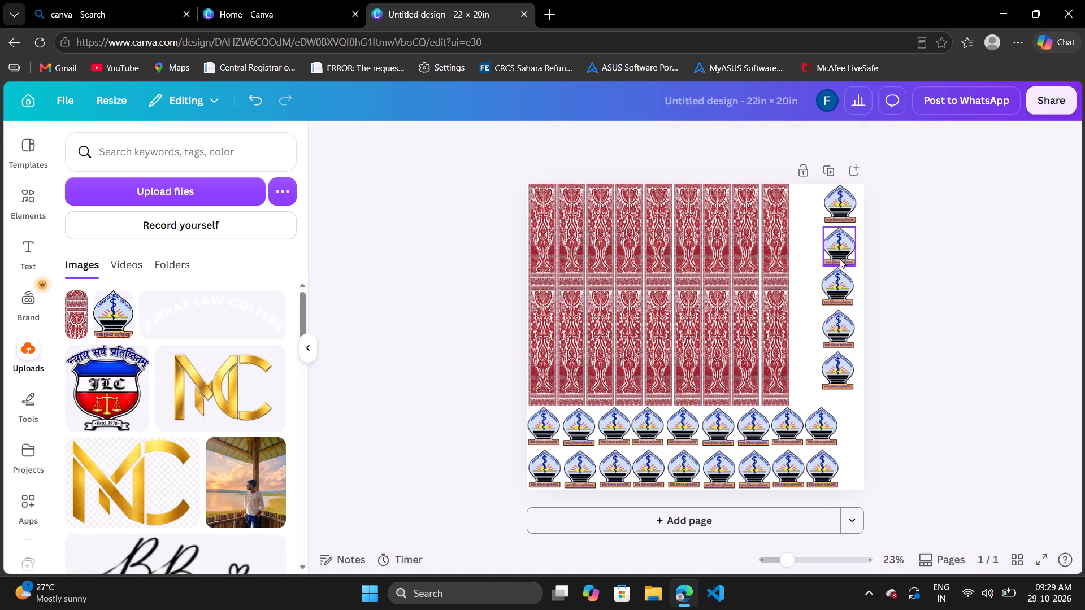
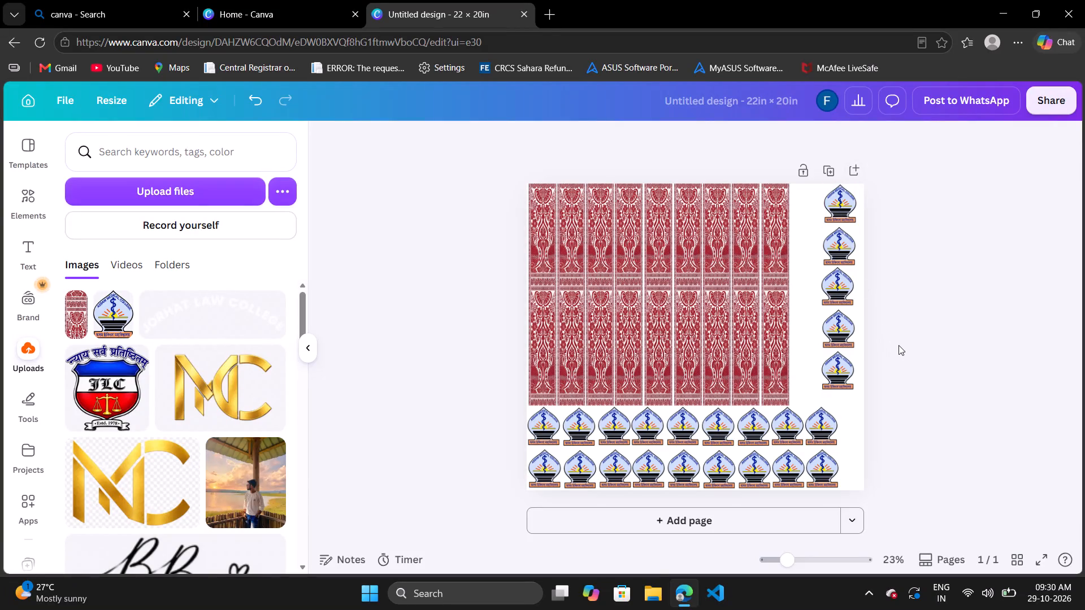
Shift all five logos of the vertical stack right to the page's right edge and slightly down.
left_click(899, 345)
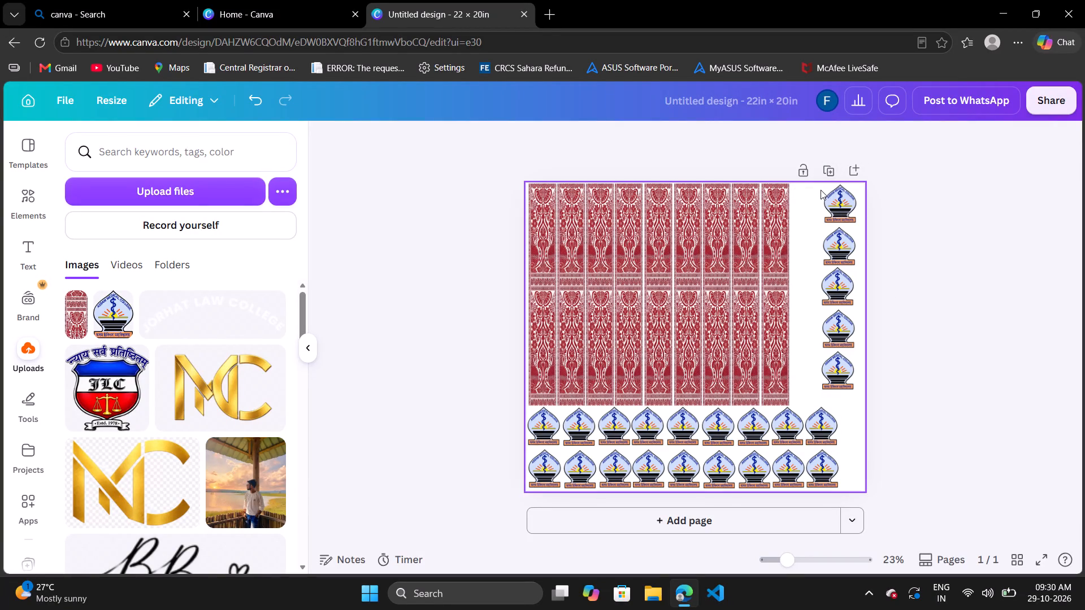
left_click_drag(821, 190, 849, 390)
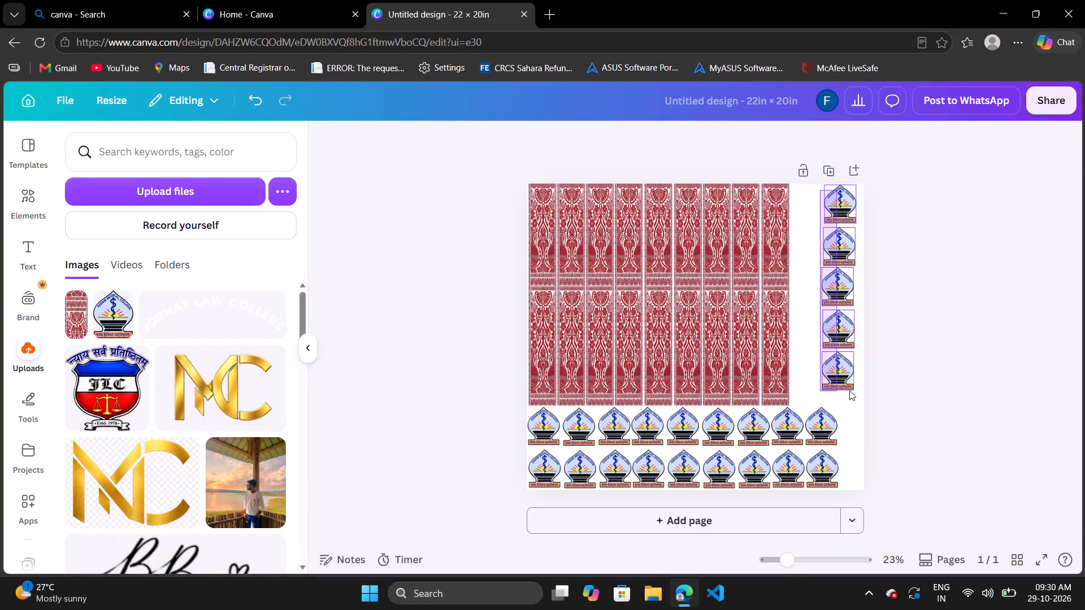
left_click_drag(849, 390, 853, 390)
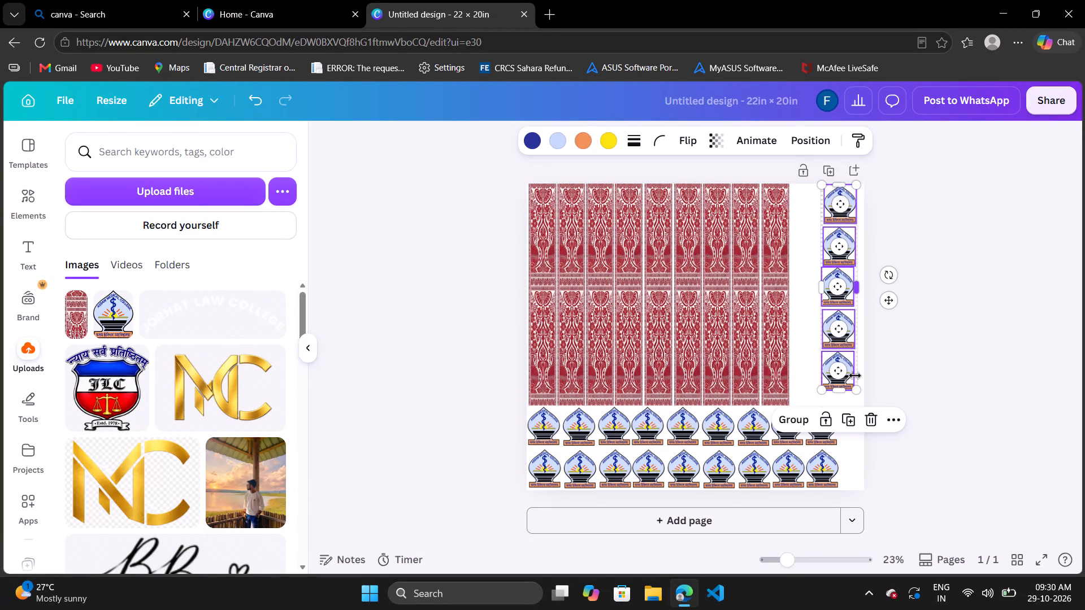
key("Right")
key("Right")
key("Right")
key("Right")
key("Right")
key("Right")
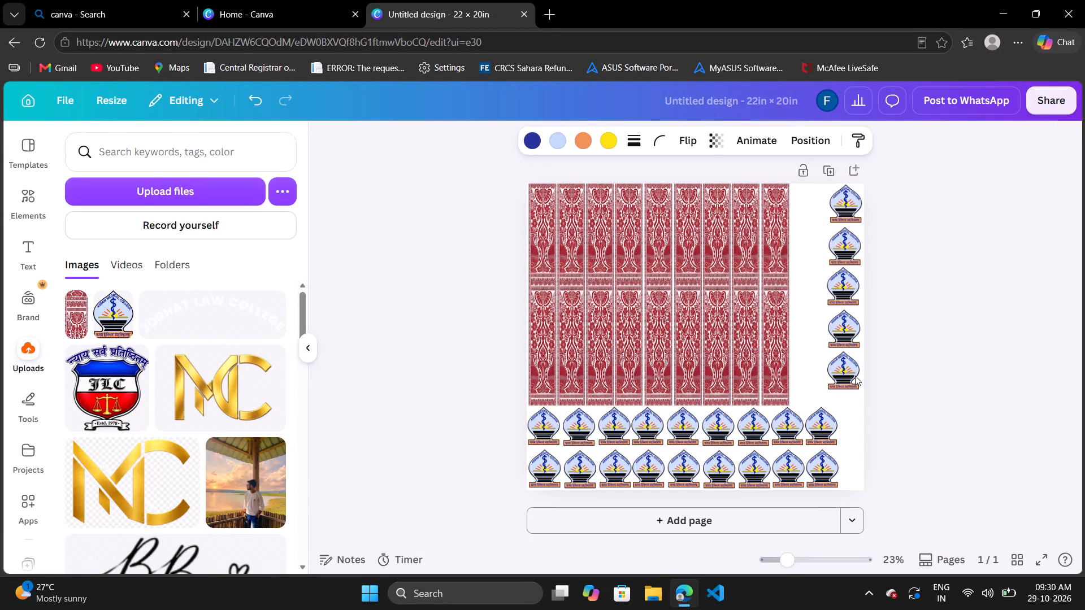
key("Right")
key("Down")
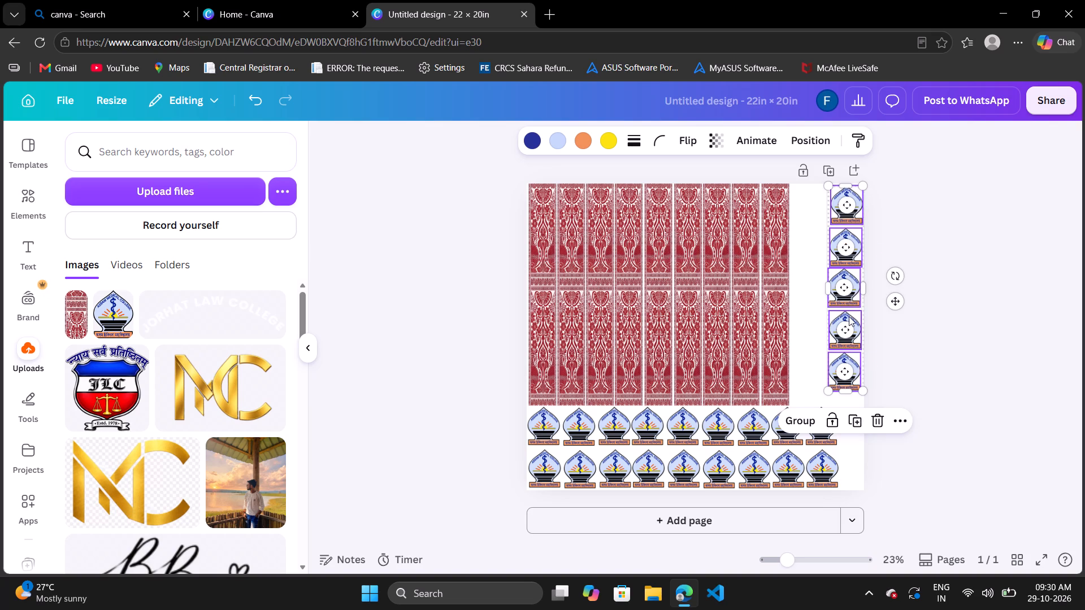
Duplicate the five-logo column into the blank space between it and the ninth gamusa strip.
left_click_drag(847, 317, 822, 315, "ctrl+alt")
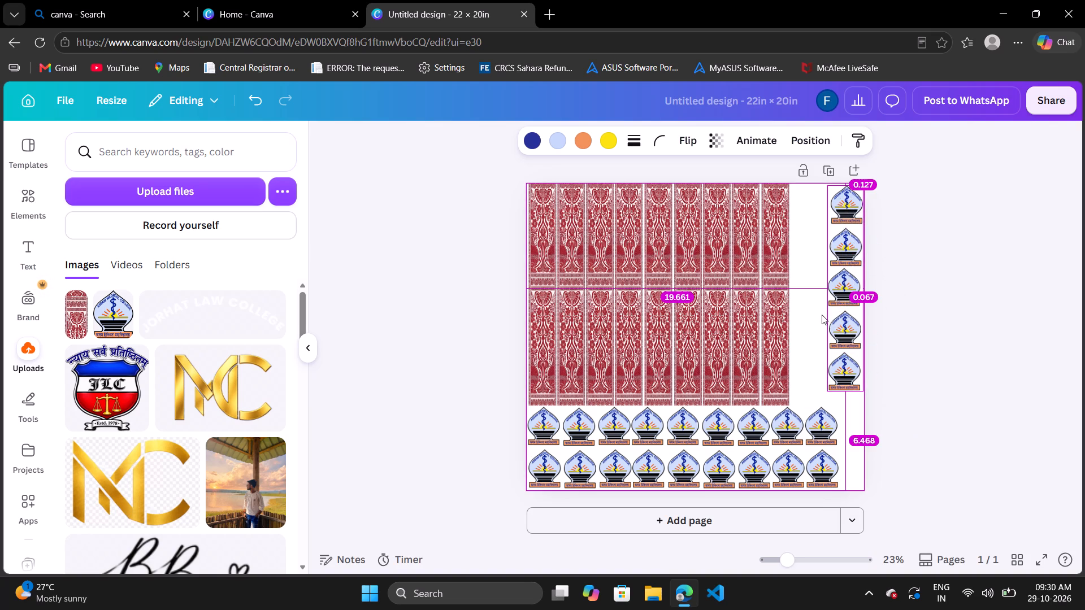
left_click_drag(822, 315, 821, 315, "ctrl+alt")
left_click_drag(838, 322, 819, 321, "ctrl+alt")
left_click_drag(843, 273, 811, 273, "ctrl+alt")
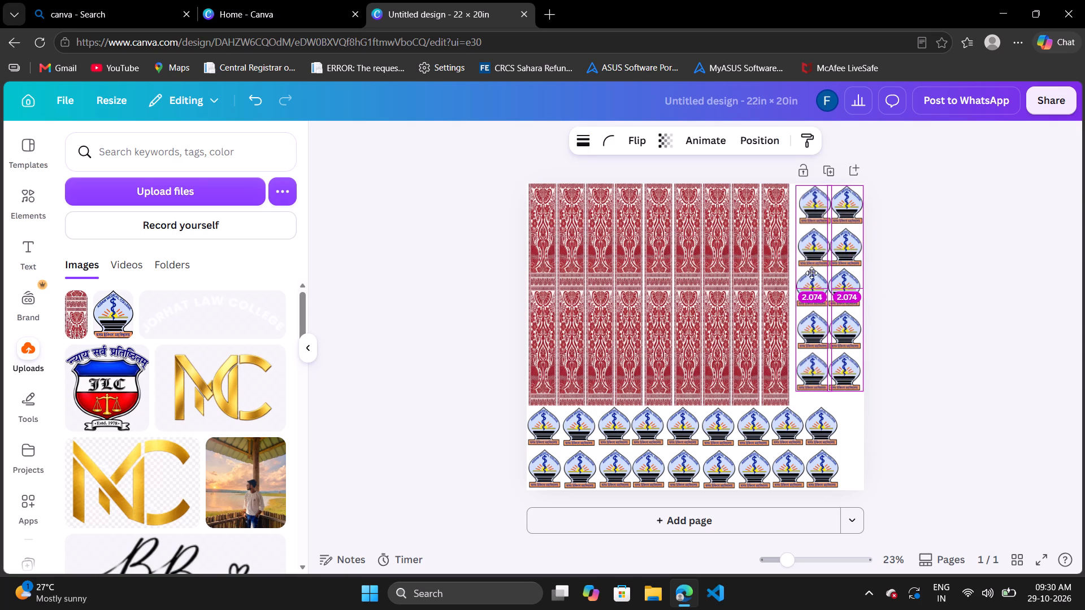
left_click_drag(811, 273, 808, 273, "ctrl+alt")
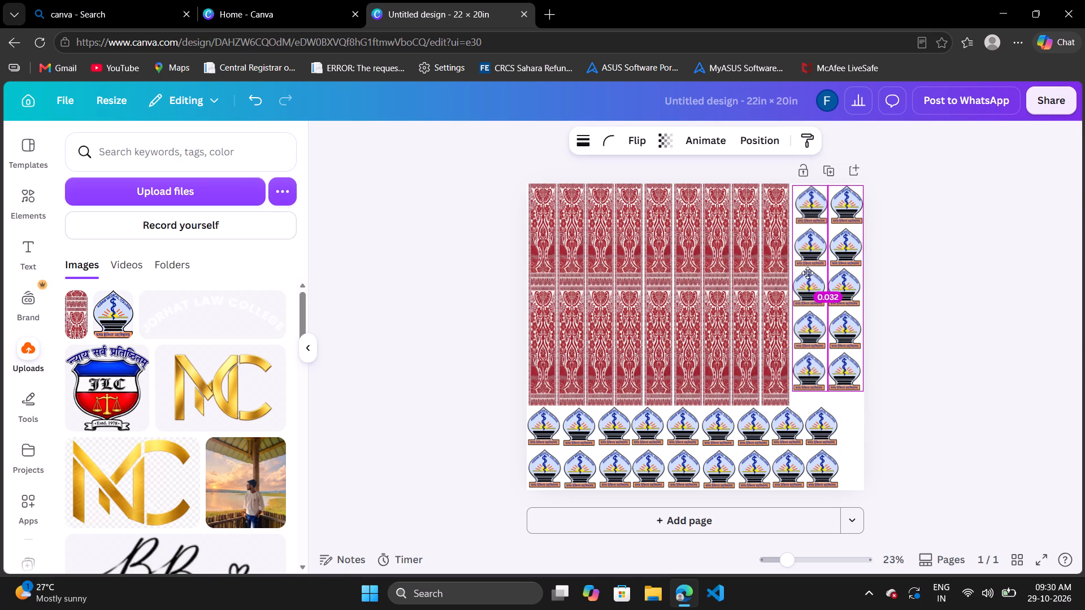
left_click_drag(808, 273, 803, 273, "ctrl+alt")
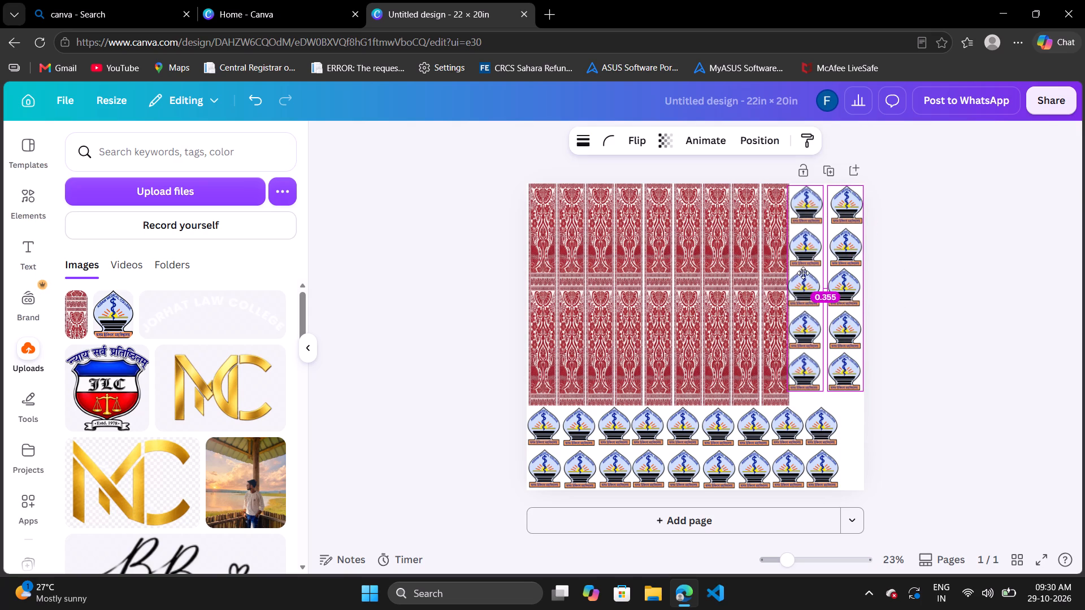
left_click_drag(803, 273, 806, 273, "ctrl+alt")
left_click(980, 361)
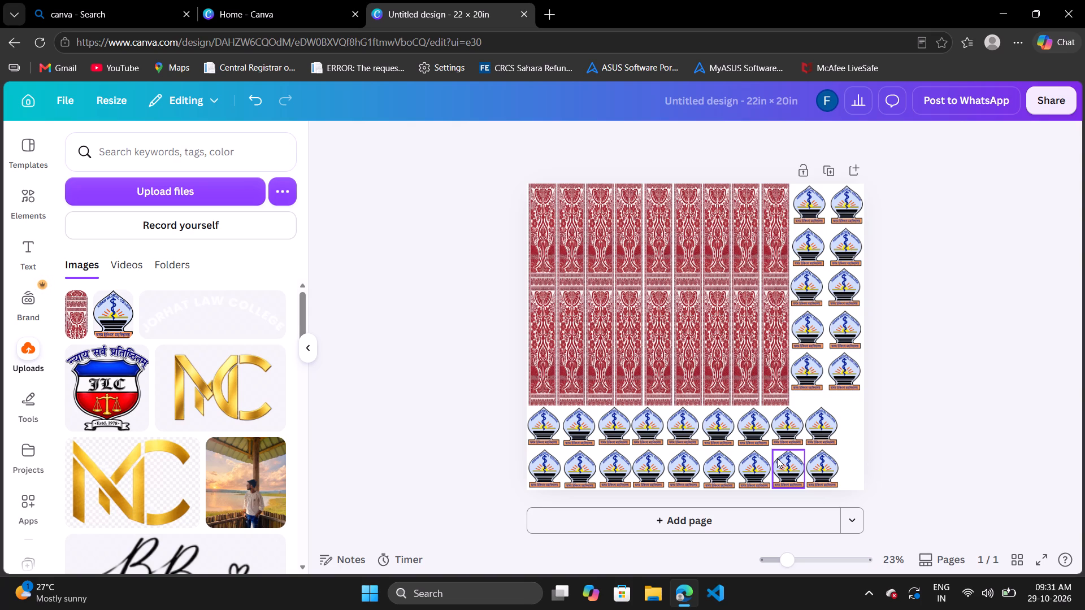
Shrink the ninth logo of the upper bottom row to about 1.5 × 1.8 in and move it beneath the outer logo column.
left_click(830, 423)
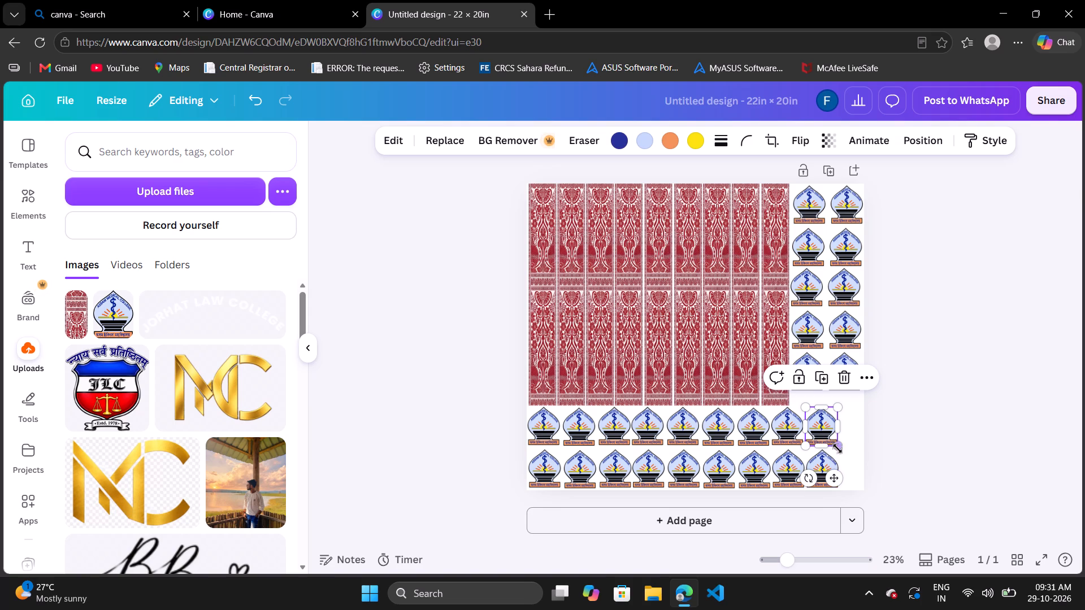
left_click_drag(837, 445, 826, 435)
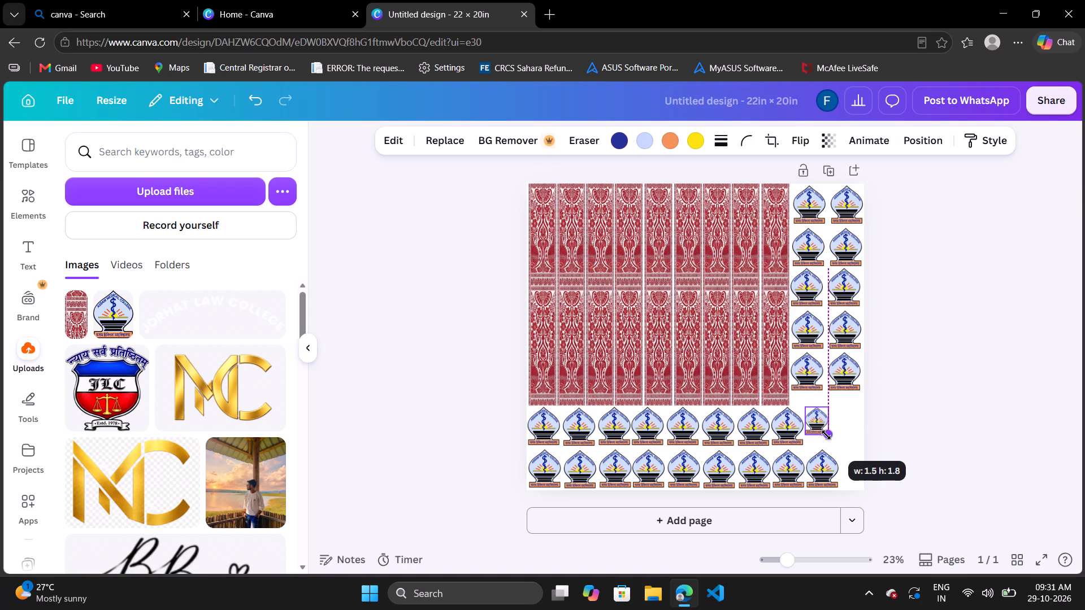
left_click_drag(826, 435, 824, 434)
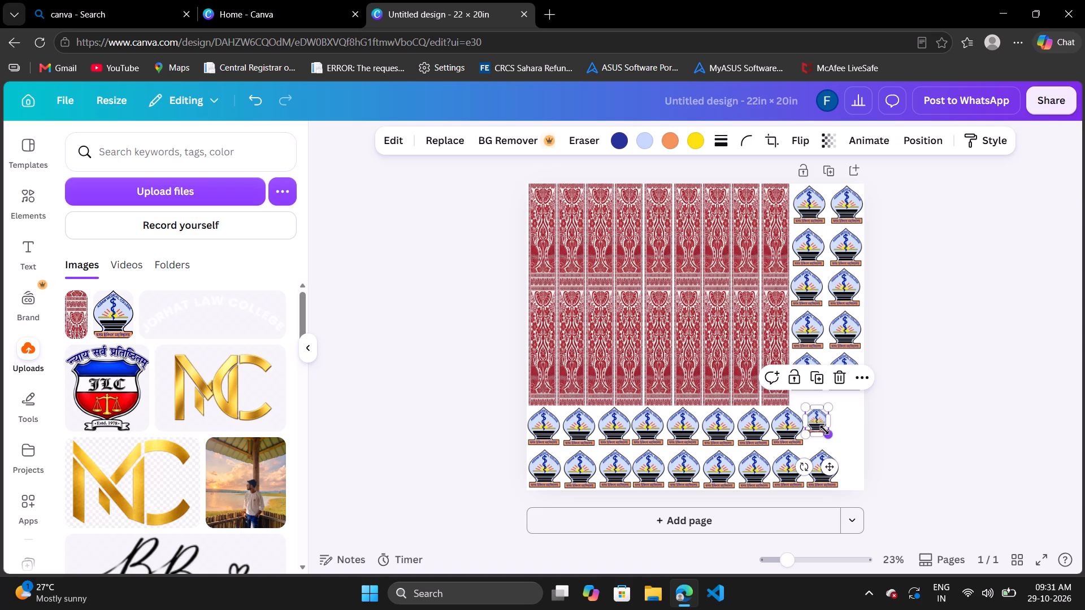
left_click_drag(814, 416, 812, 403)
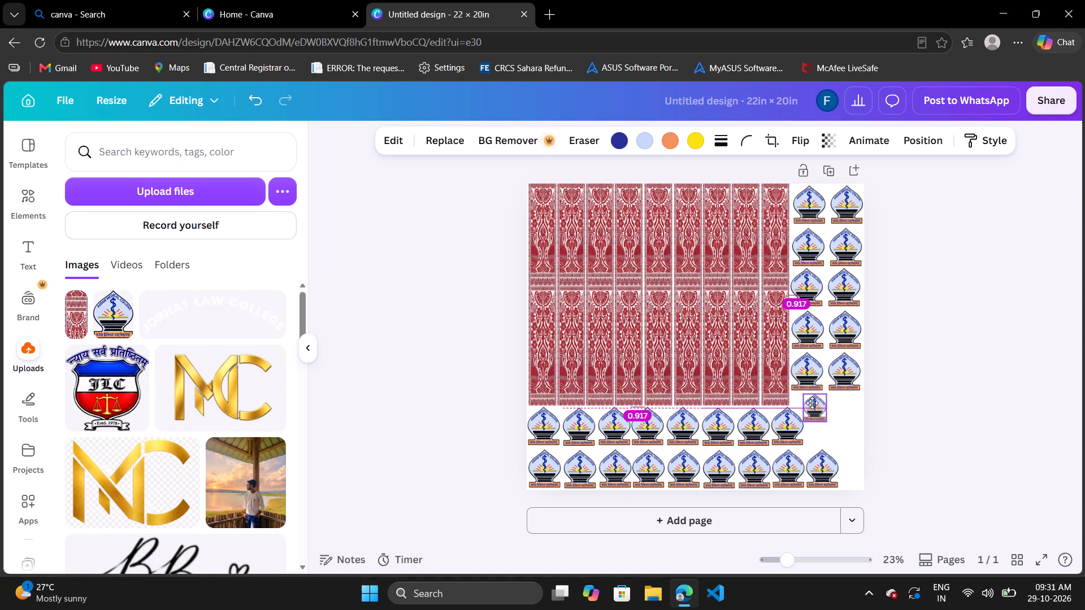
left_click_drag(812, 403, 843, 406)
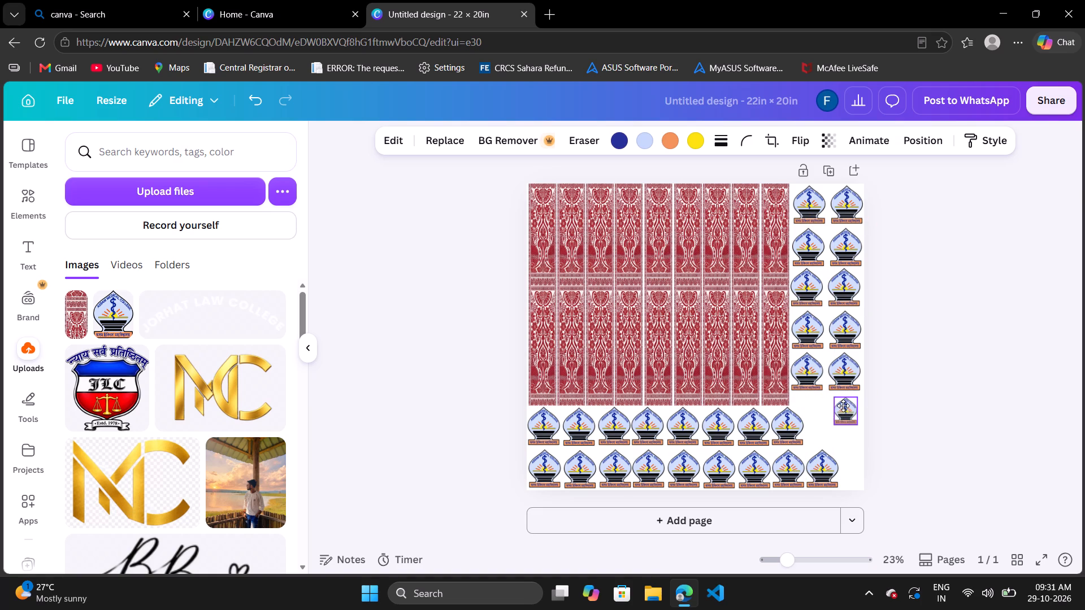
left_click_drag(843, 406, 845, 401)
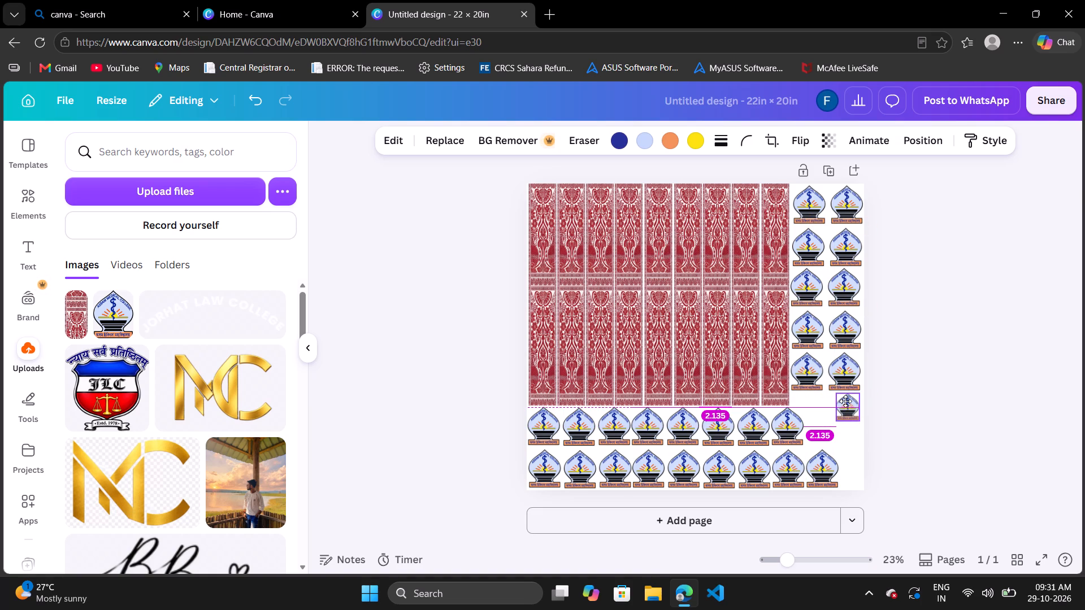
left_click_drag(845, 401, 845, 403)
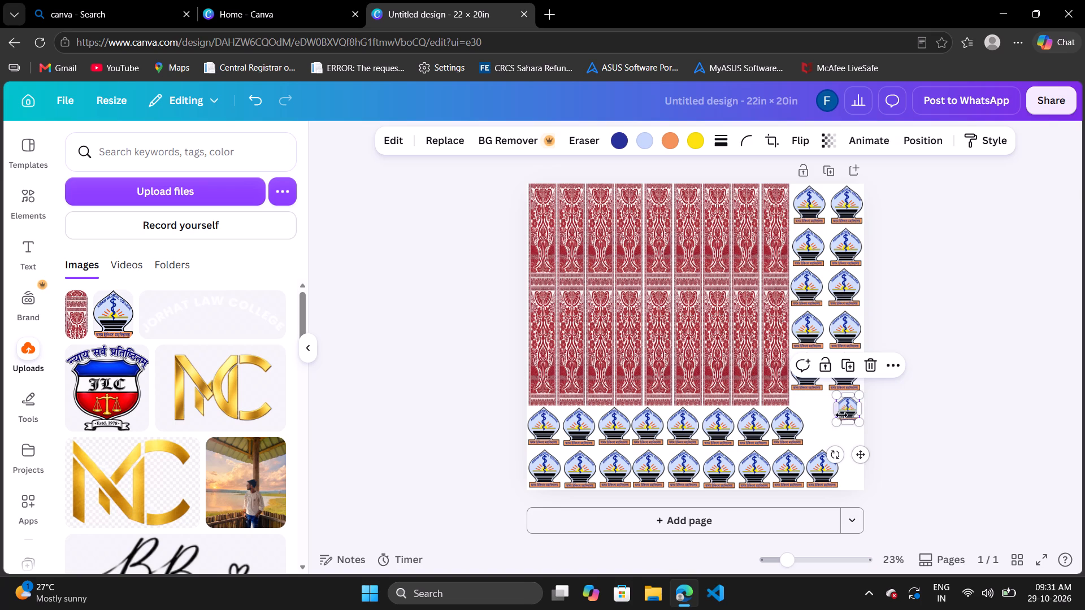
Duplicate the shrunken logo directly beneath itself with a small gap.
left_click_drag(848, 404, 848, 416, "ctrl+alt")
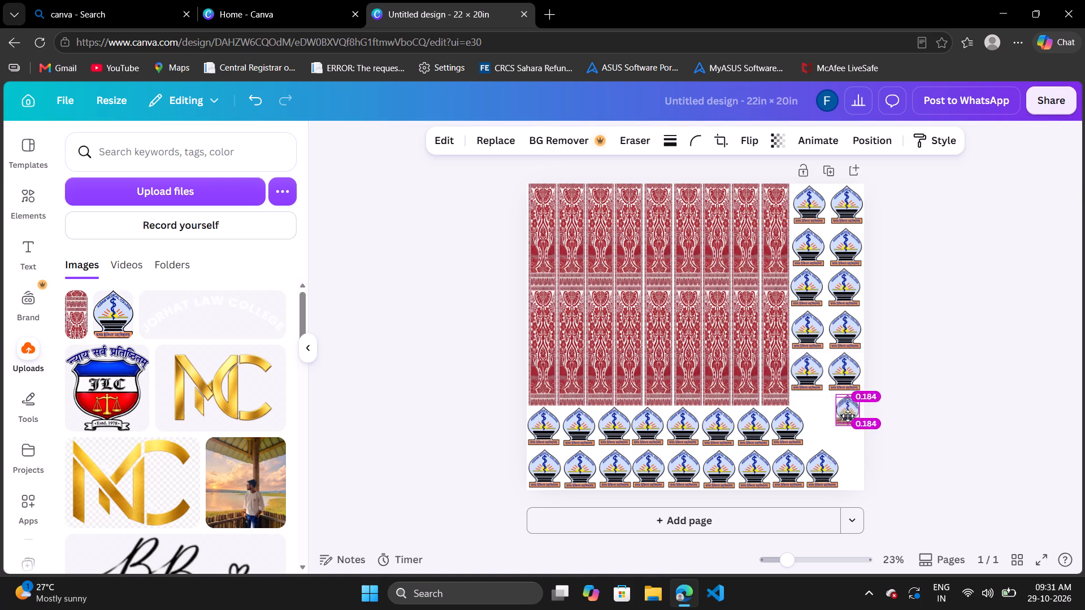
left_click_drag(848, 416, 848, 432, "ctrl+alt")
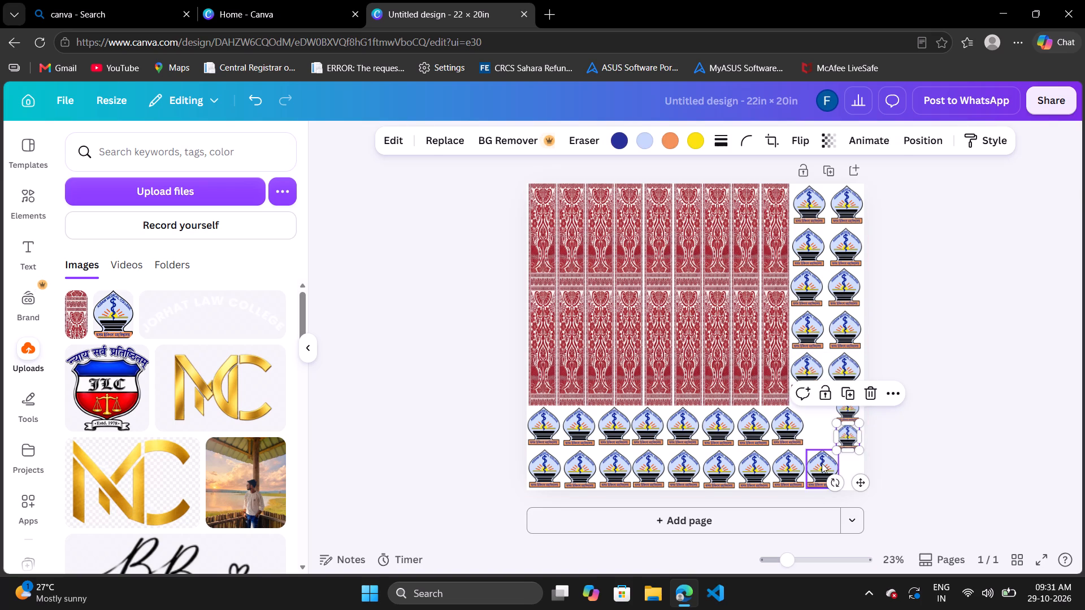
Delete the ninth full-size logo at the end of the page's lowest logo row.
left_click(822, 463)
key("Delete")
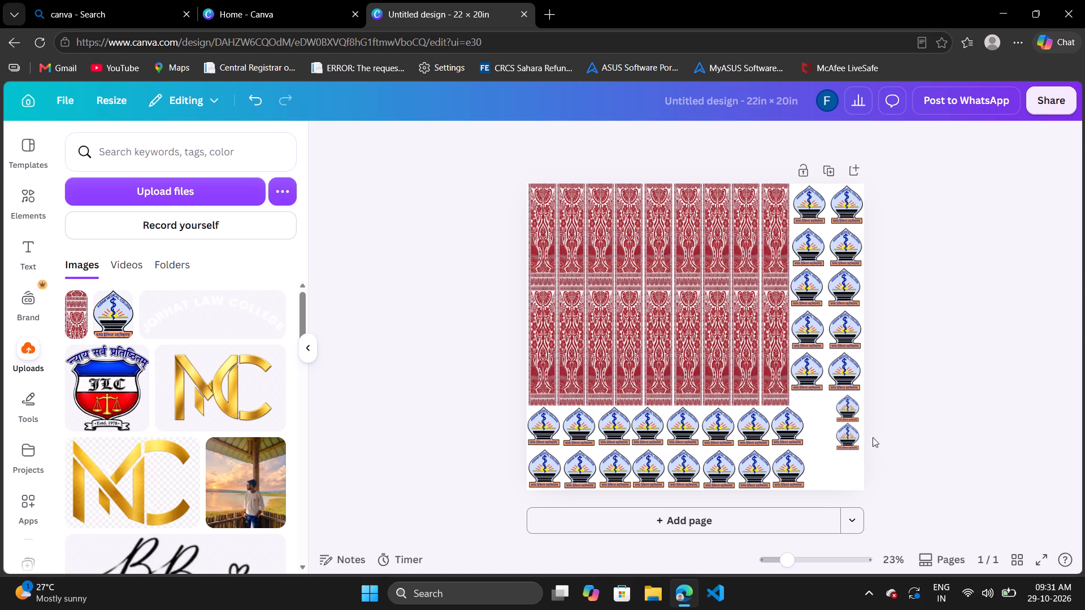
Duplicate the second small logo beneath itself, making a stack of three aligned small logos.
left_click_drag(846, 435, 846, 461, "ctrl+alt")
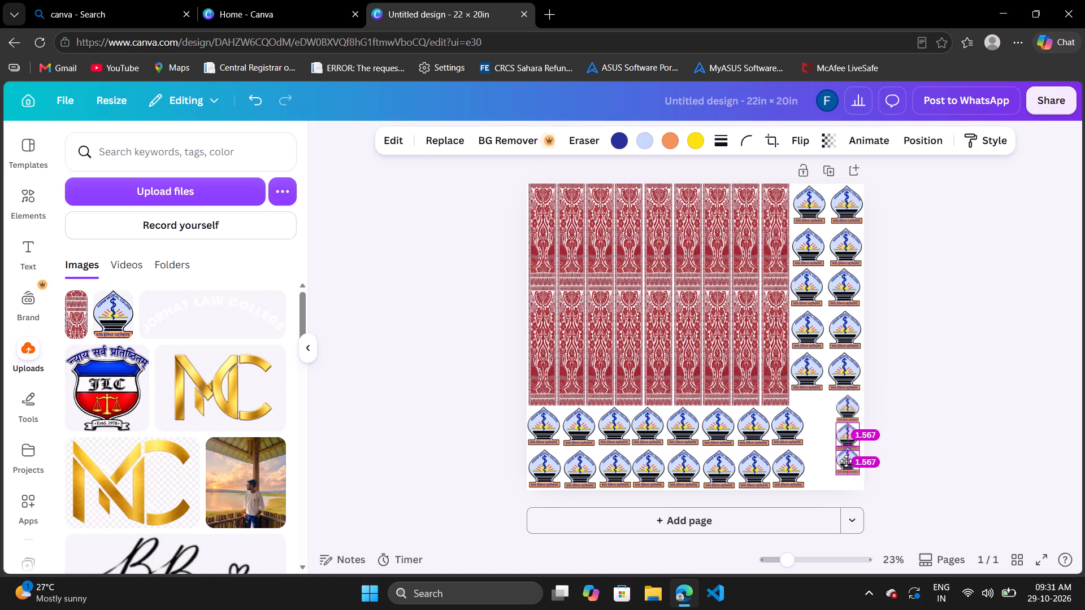
left_click_drag(846, 461, 848, 464, "ctrl+alt")
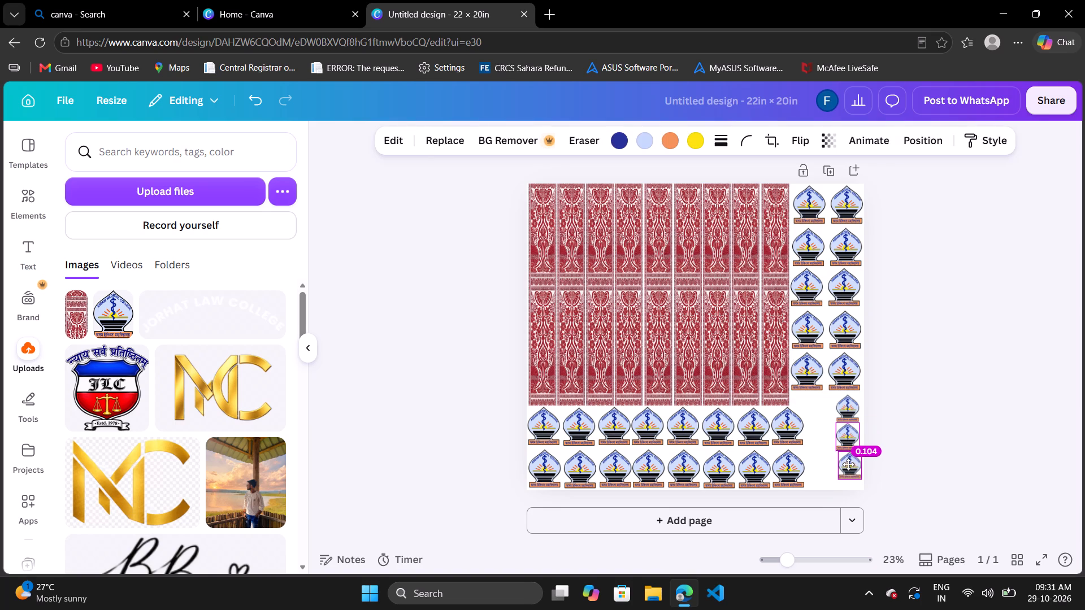
left_click_drag(848, 464, 845, 464, "ctrl+alt")
left_click(819, 469)
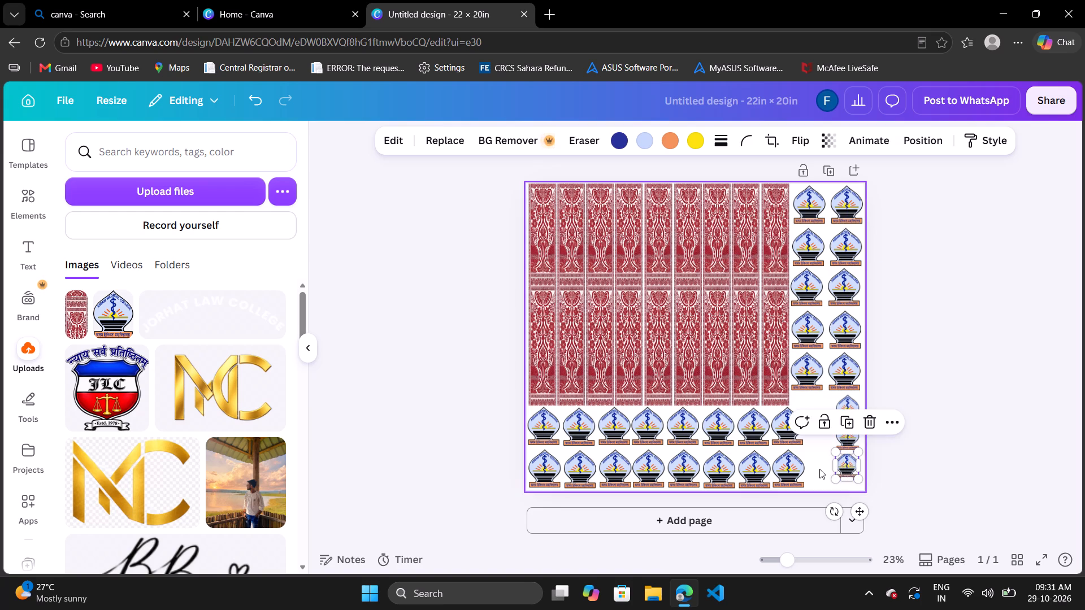
Duplicate the third small logo into the blank space to the left of the top small logo.
left_click_drag(841, 466, 817, 408)
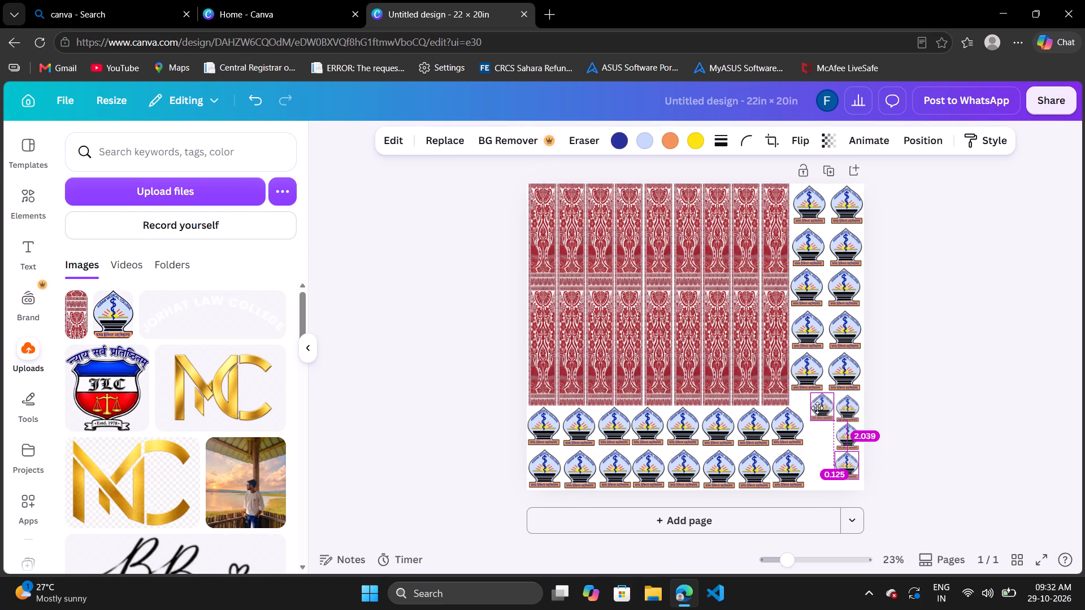
left_click_drag(817, 408, 817, 411)
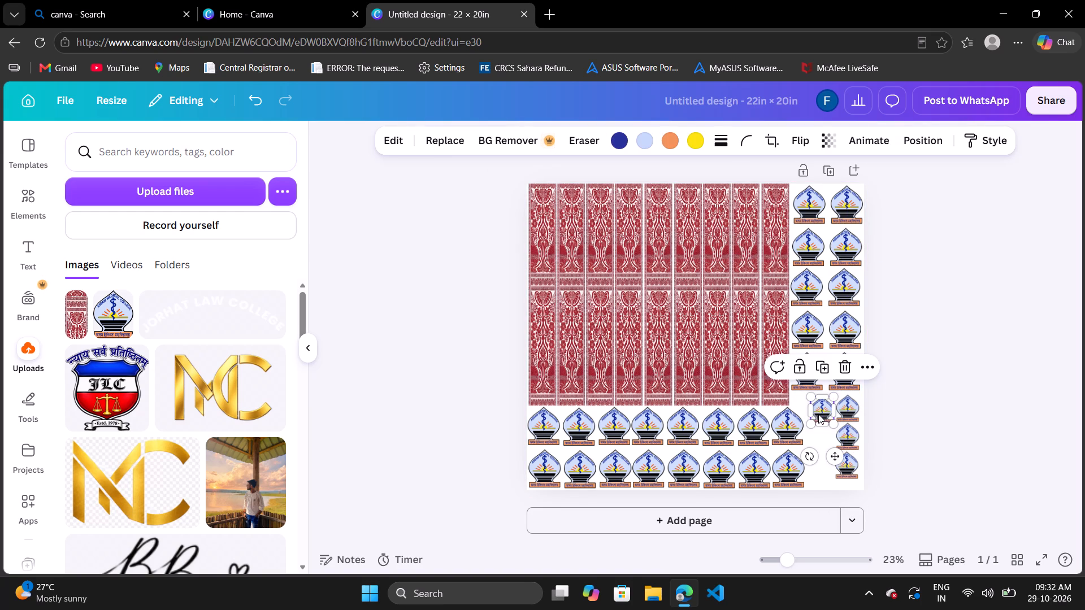
Duplicate that new small logo beneath itself, beside the second small logo of the outer stack.
left_click_drag(818, 414, 818, 446, "alt")
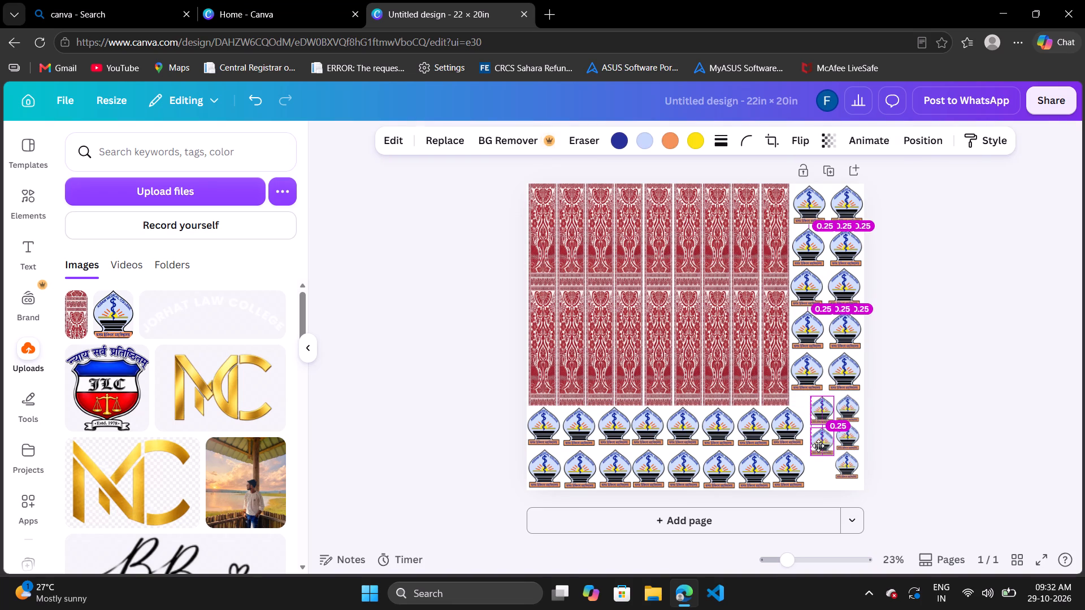
left_click_drag(818, 446, 818, 445, "alt")
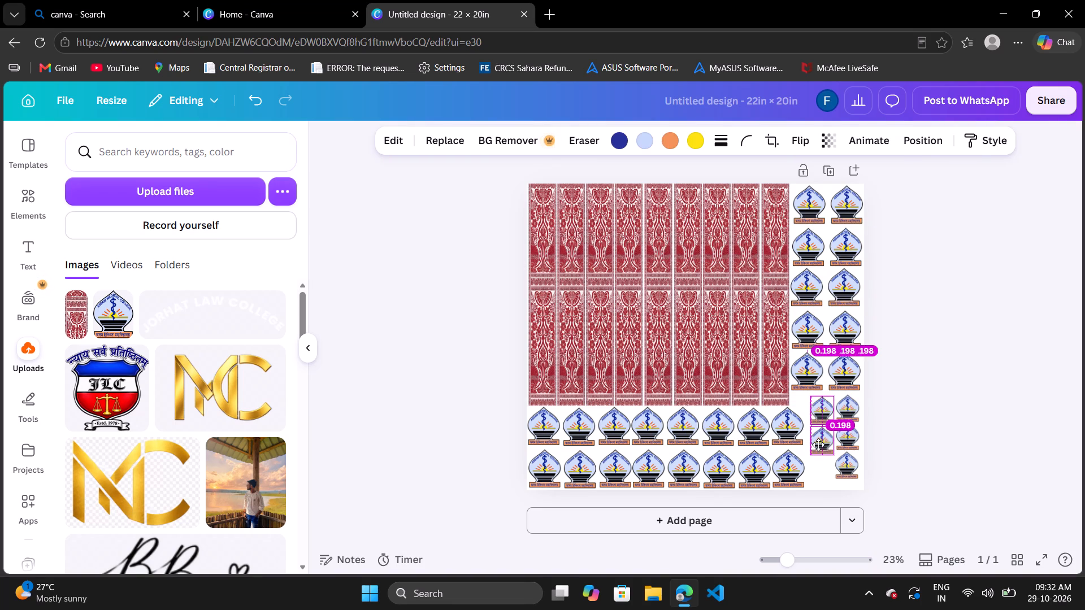
left_click_drag(818, 445, 818, 444, "alt")
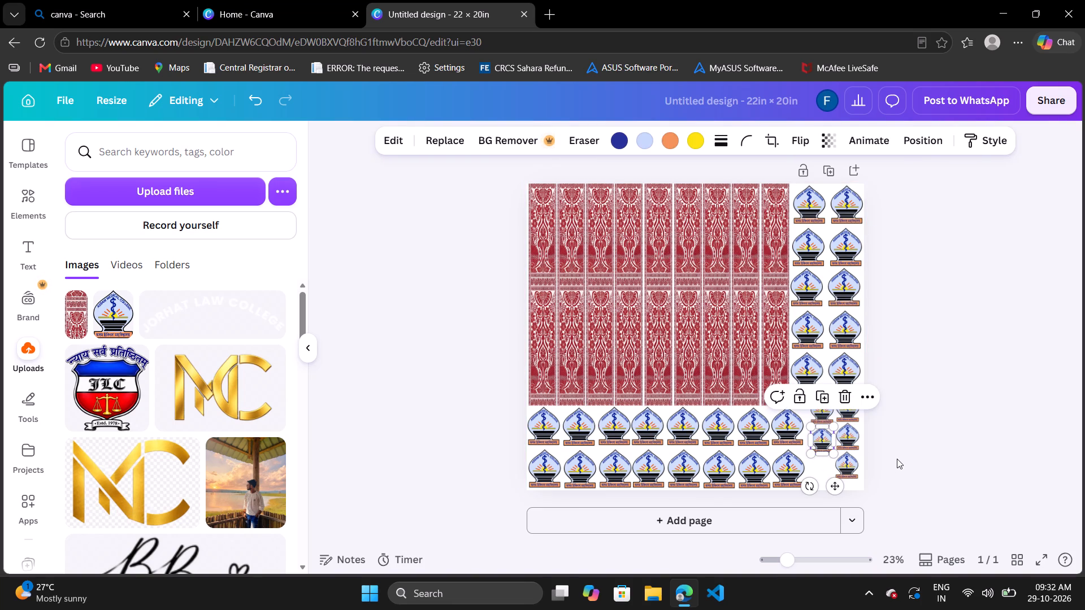
left_click(897, 459)
Nudge both small logos of the inner stack slightly up to line up with the outer stack.
left_click(828, 413)
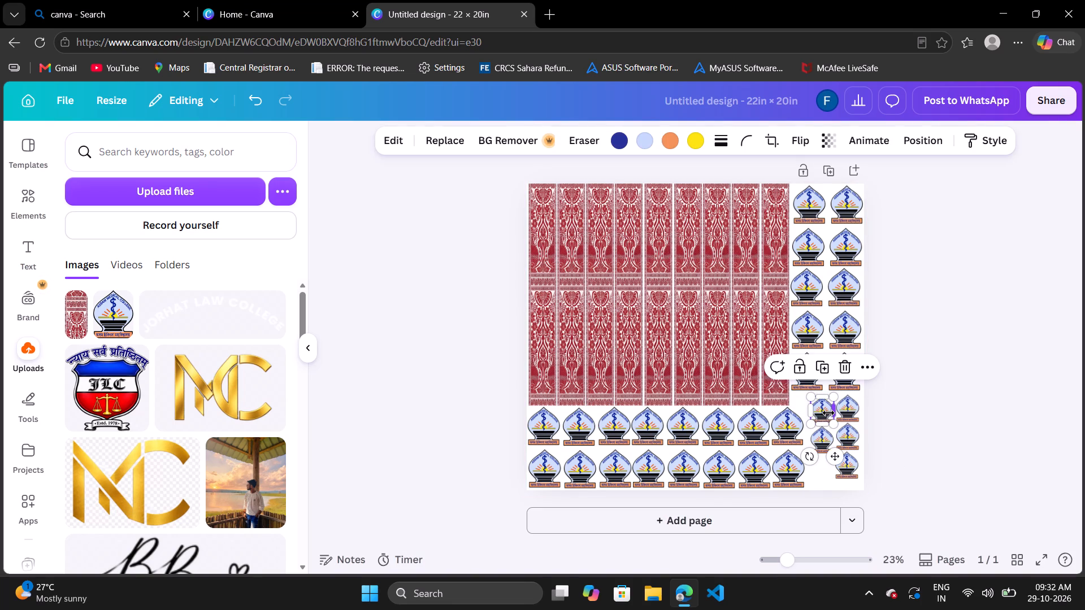
key("Up")
key("Up")
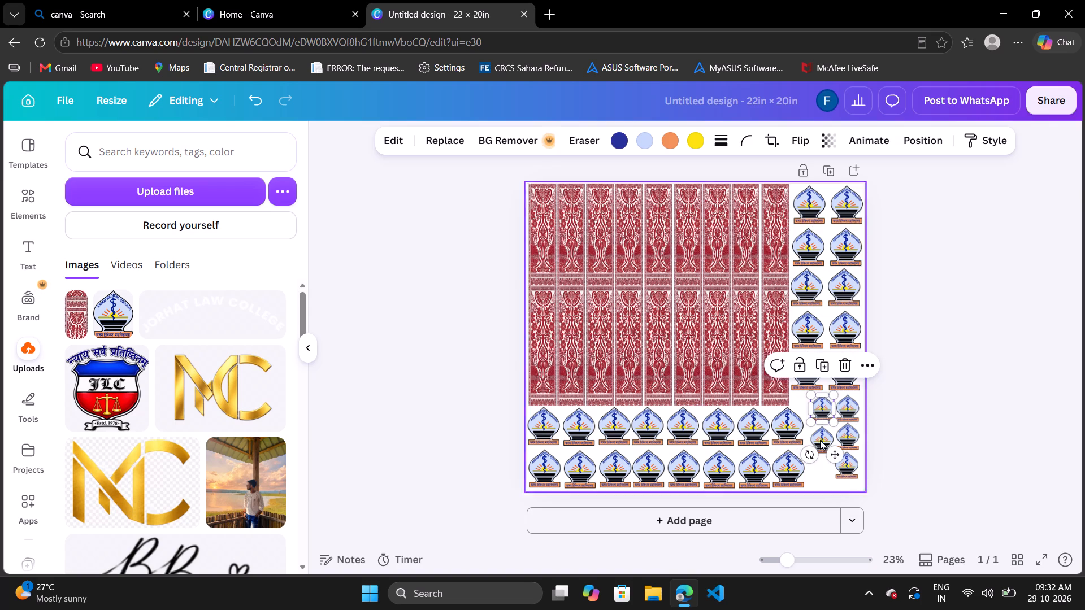
left_click(824, 439)
key("Up")
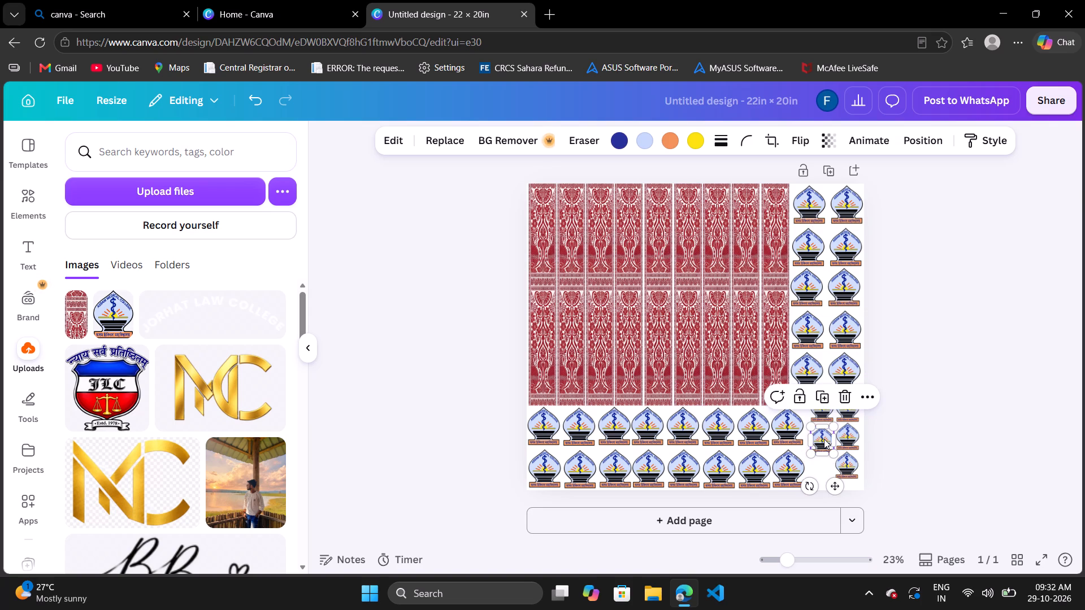
key("Up")
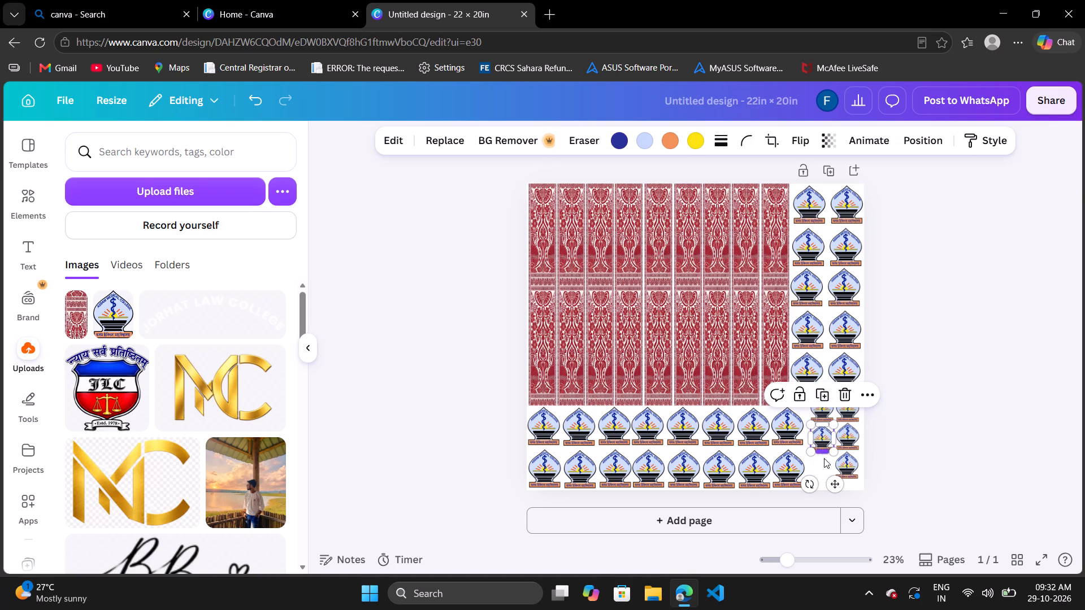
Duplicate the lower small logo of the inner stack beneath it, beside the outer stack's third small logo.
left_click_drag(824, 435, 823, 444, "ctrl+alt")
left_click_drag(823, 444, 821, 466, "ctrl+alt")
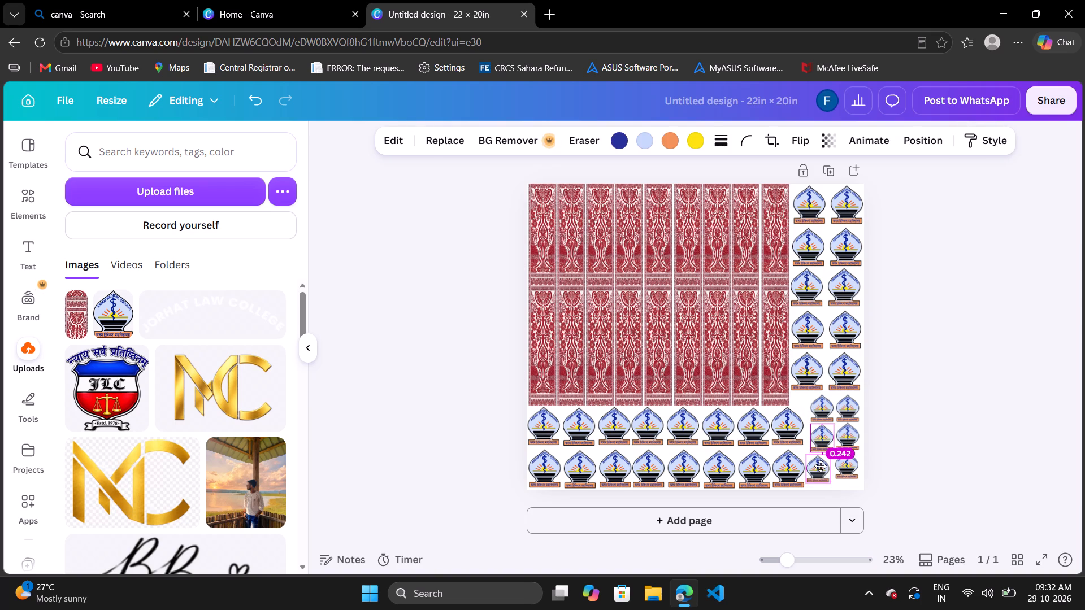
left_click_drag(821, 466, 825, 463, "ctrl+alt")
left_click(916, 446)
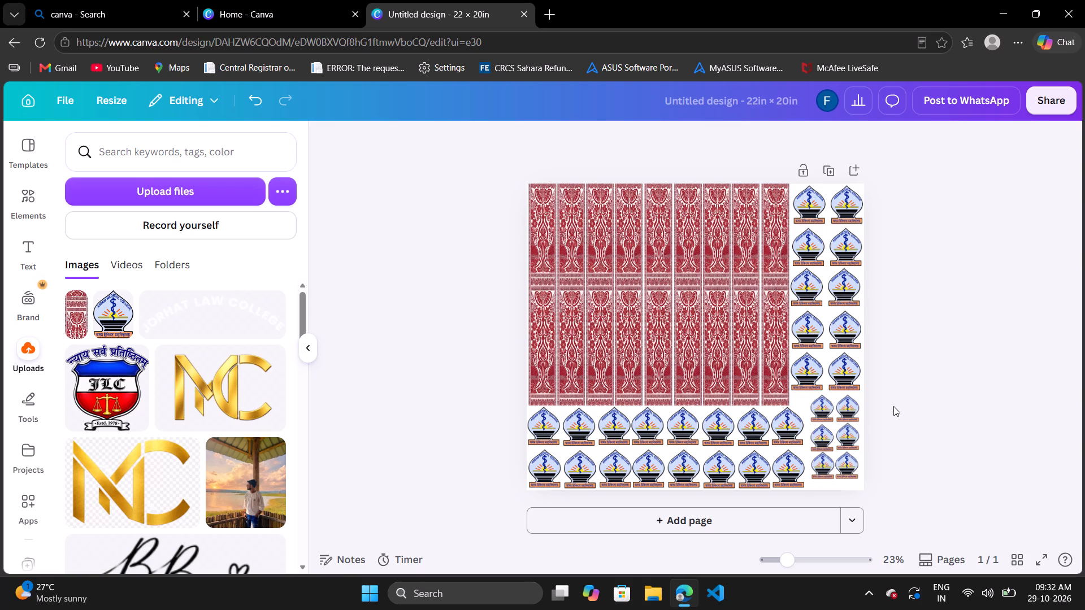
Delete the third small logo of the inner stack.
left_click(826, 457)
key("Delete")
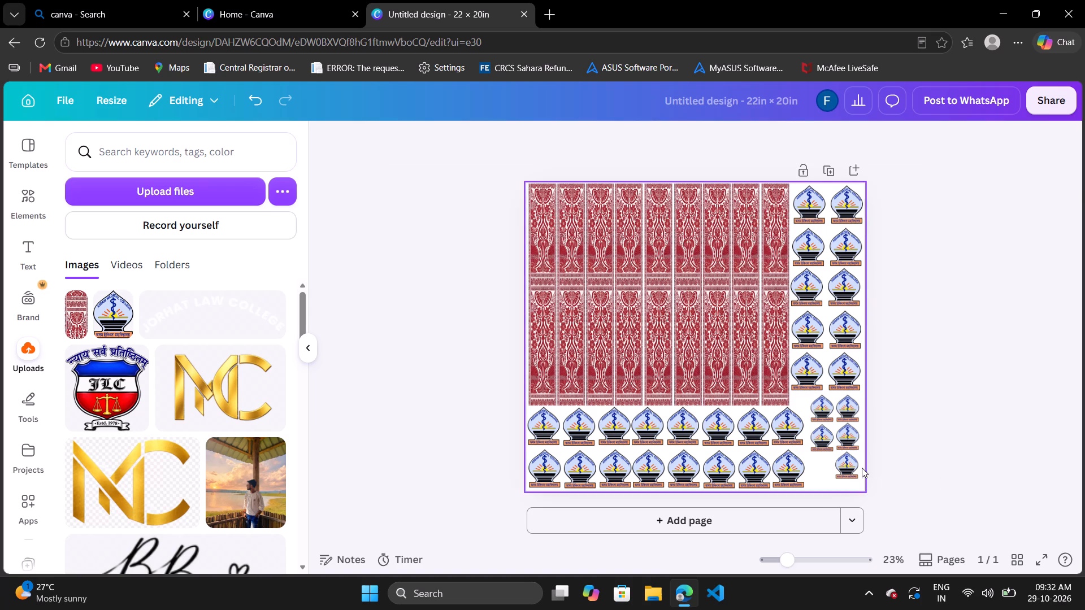
Delete the third small logo of the outer stack, leaving a two-by-two block of small logos.
left_click(844, 468)
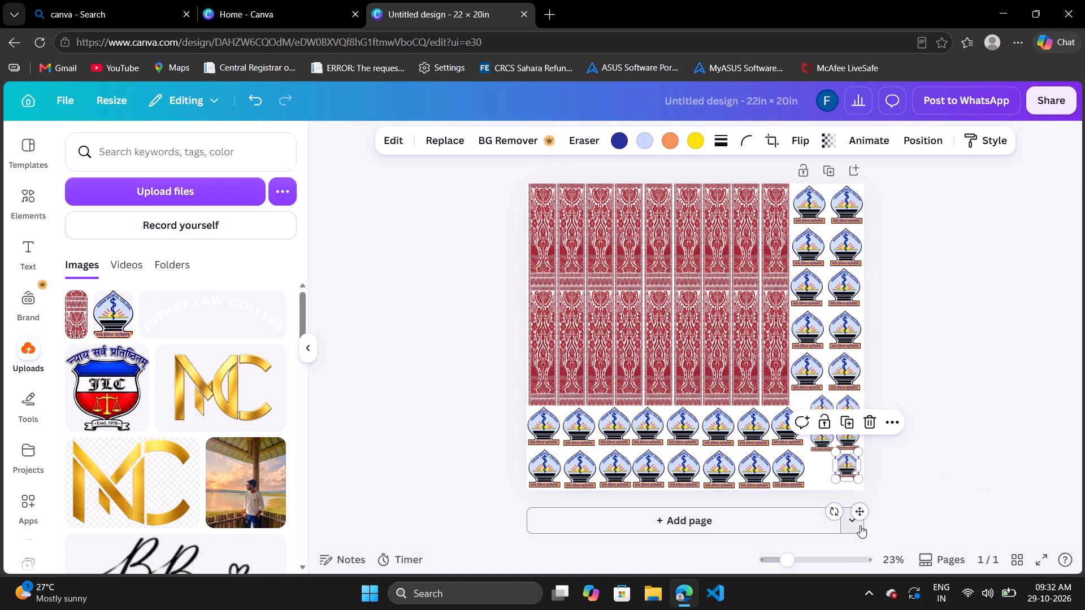
key("Delete")
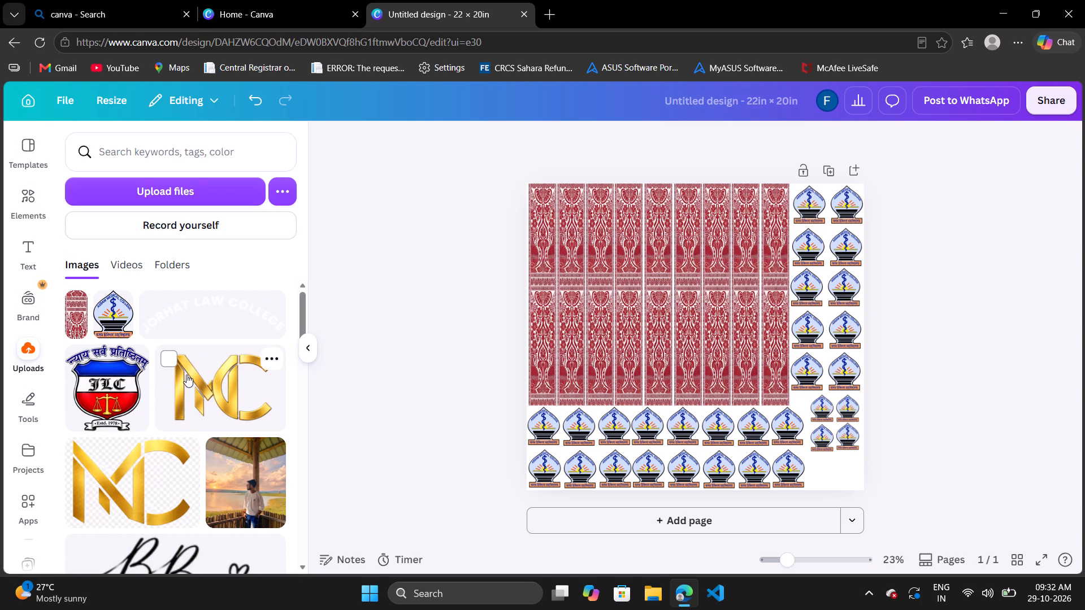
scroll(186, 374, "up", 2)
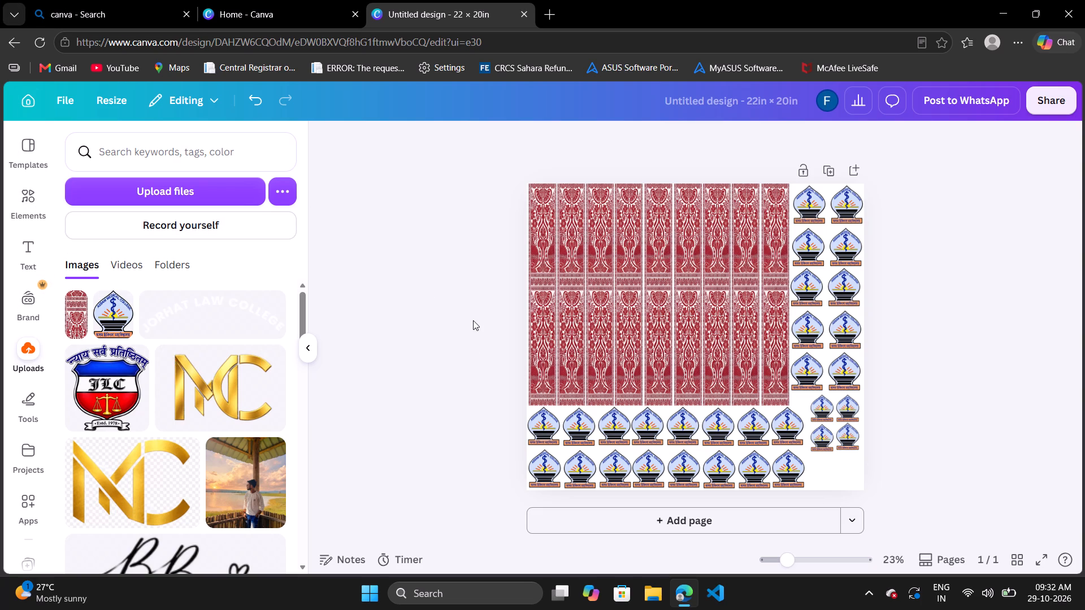
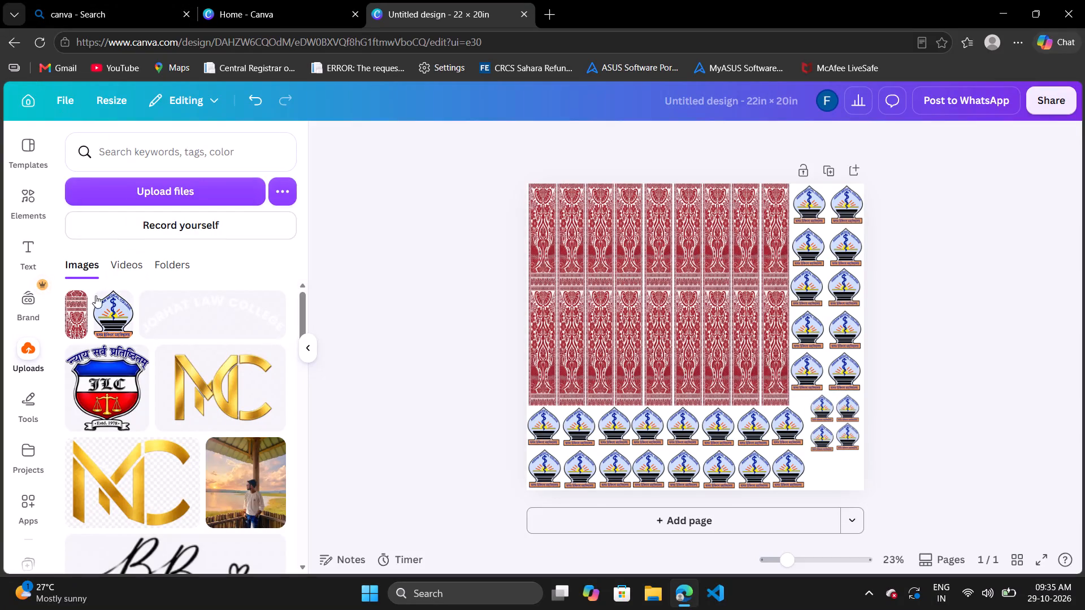
Open the file picker for uploading an image from the Downloads folder.
left_click(28, 348)
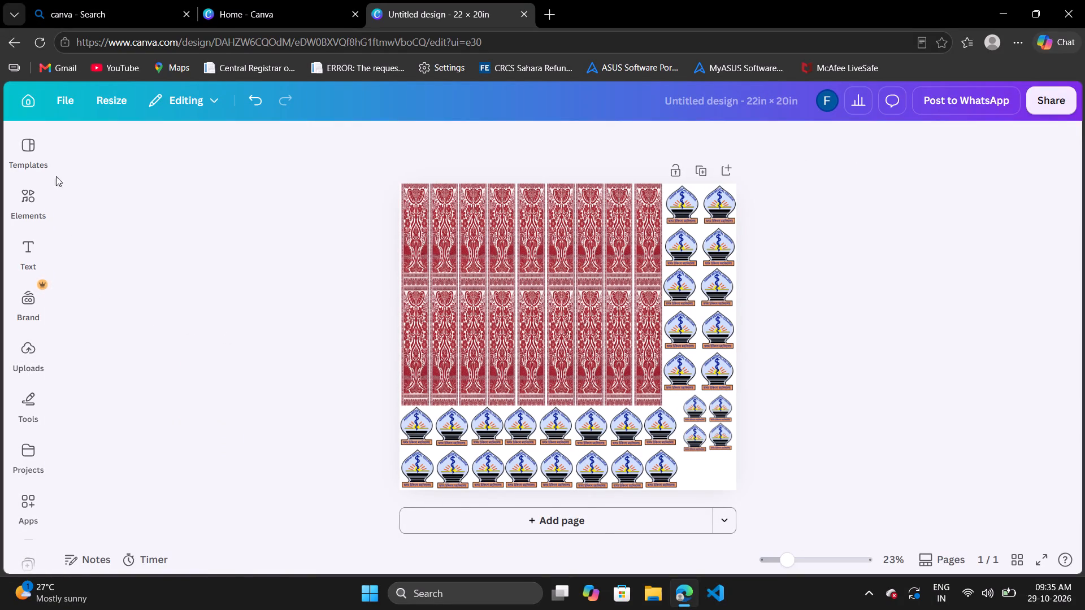
left_click(18, 346)
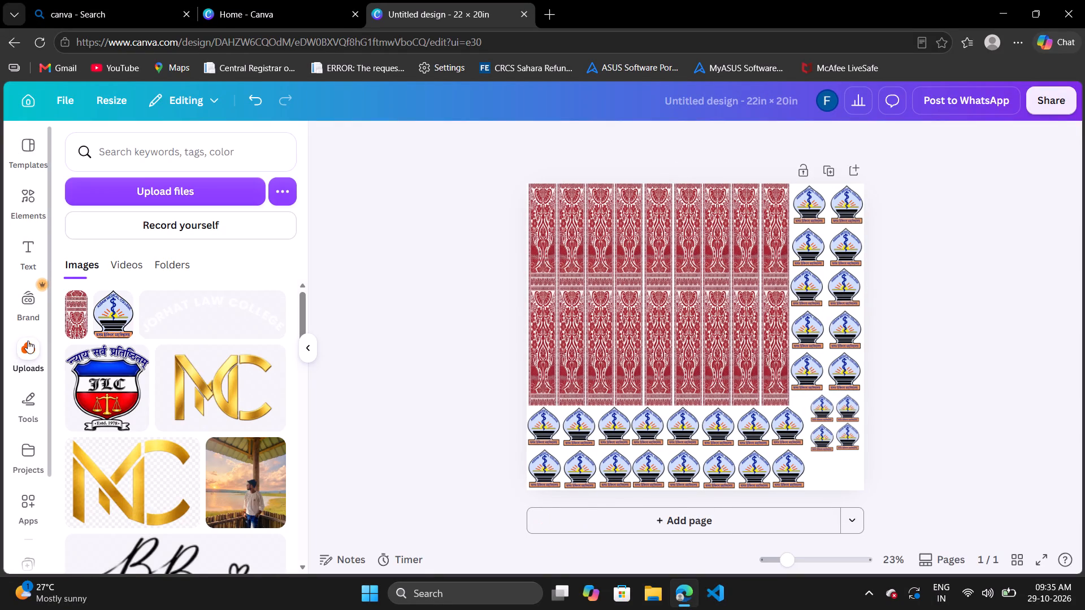
left_click(149, 194)
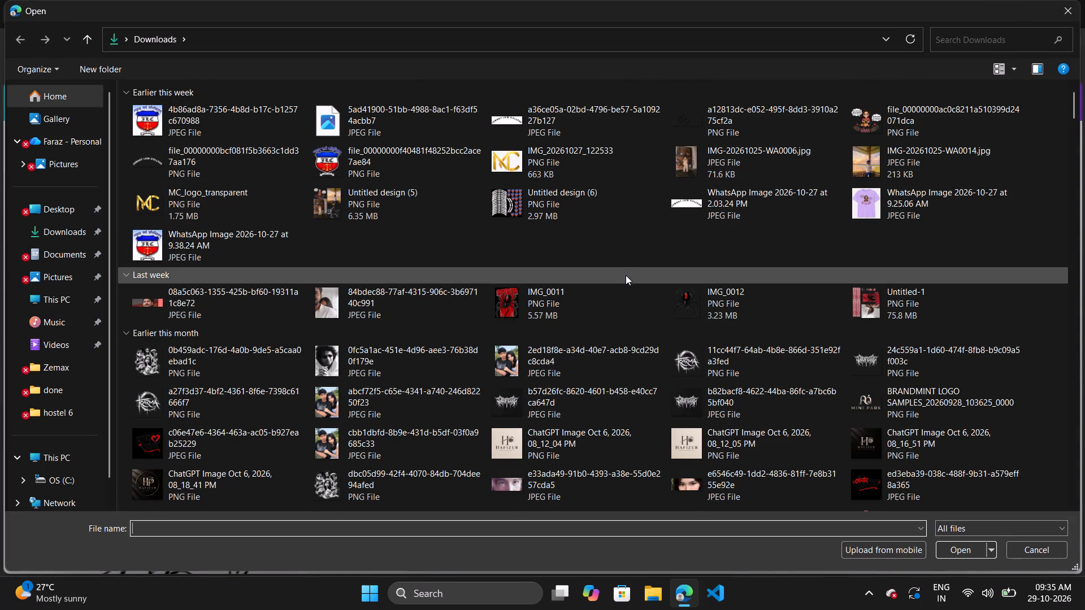
Look through the files in the Downloads folder for the batch-year image.
scroll(669, 282, "down", 1)
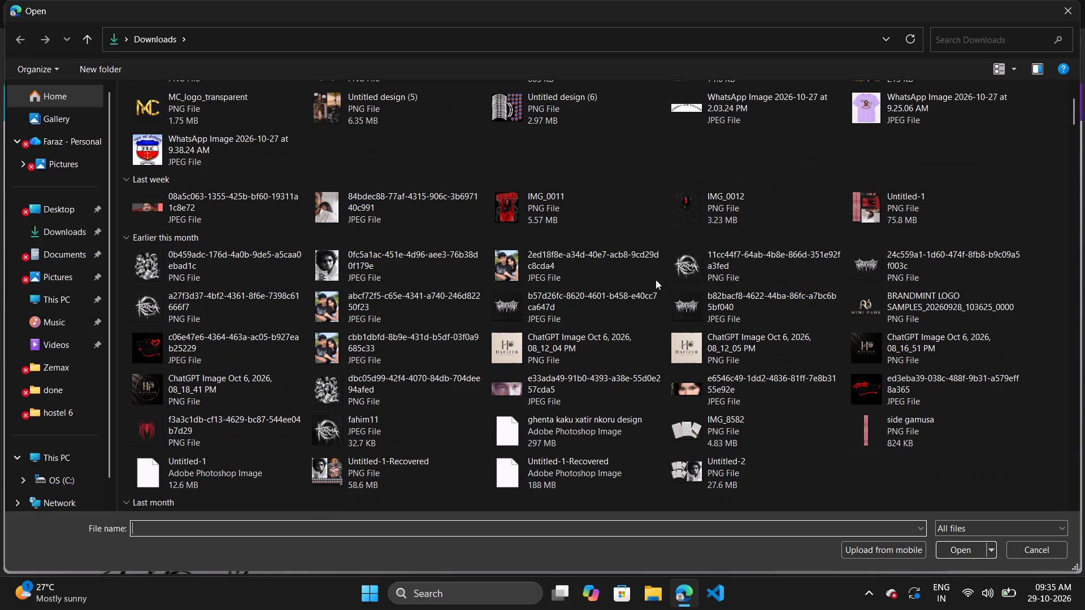
scroll(669, 307, "down", 1)
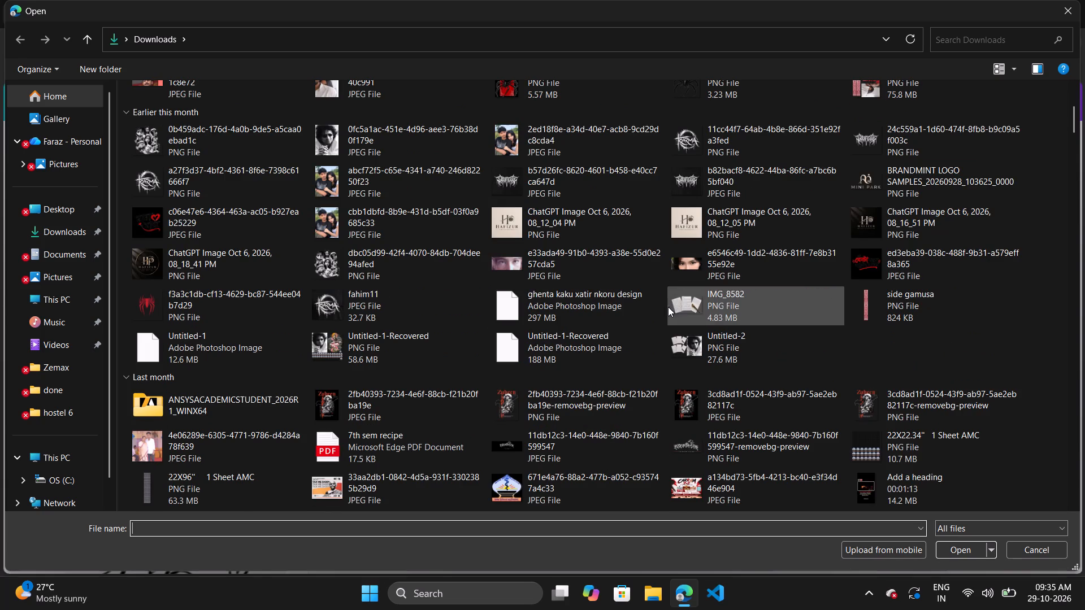
scroll(637, 307, "down", 1)
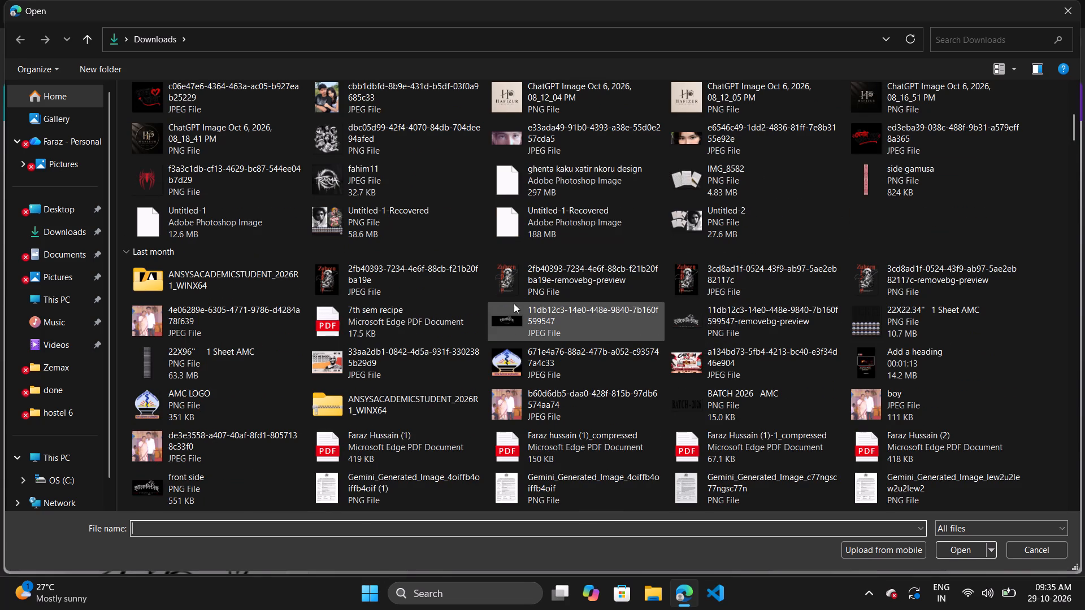
scroll(644, 302, "down", 1)
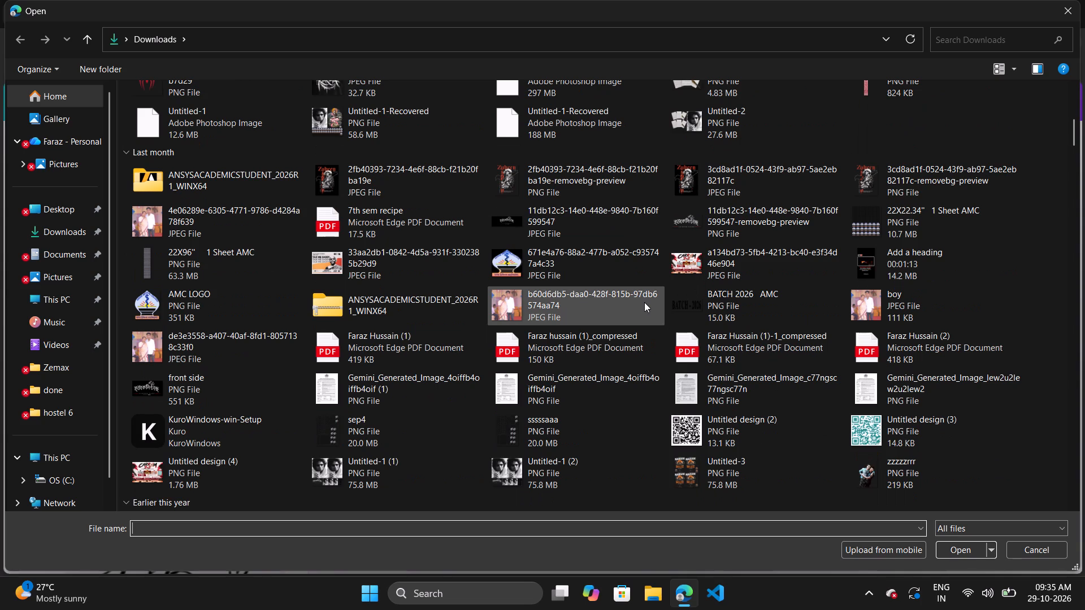
scroll(644, 302, "down", 1)
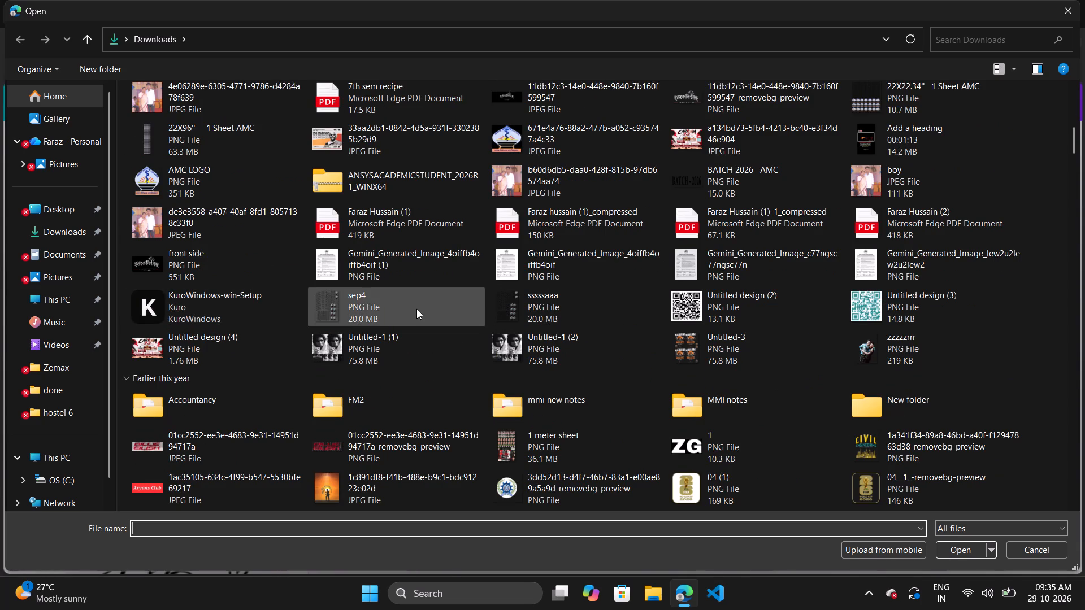
scroll(416, 309, "down", 2)
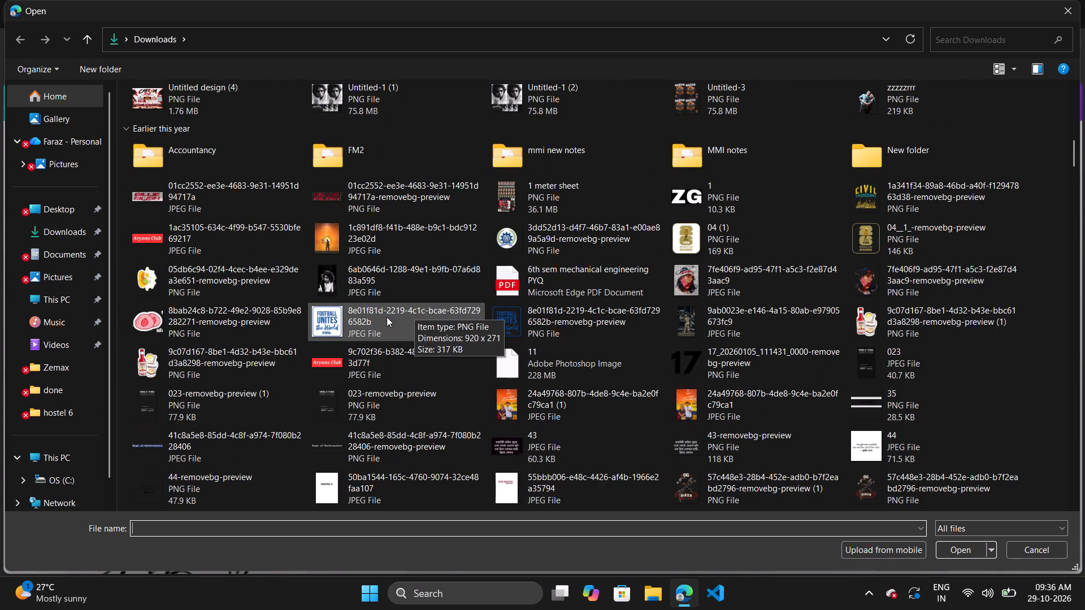
scroll(471, 301, "up", 1)
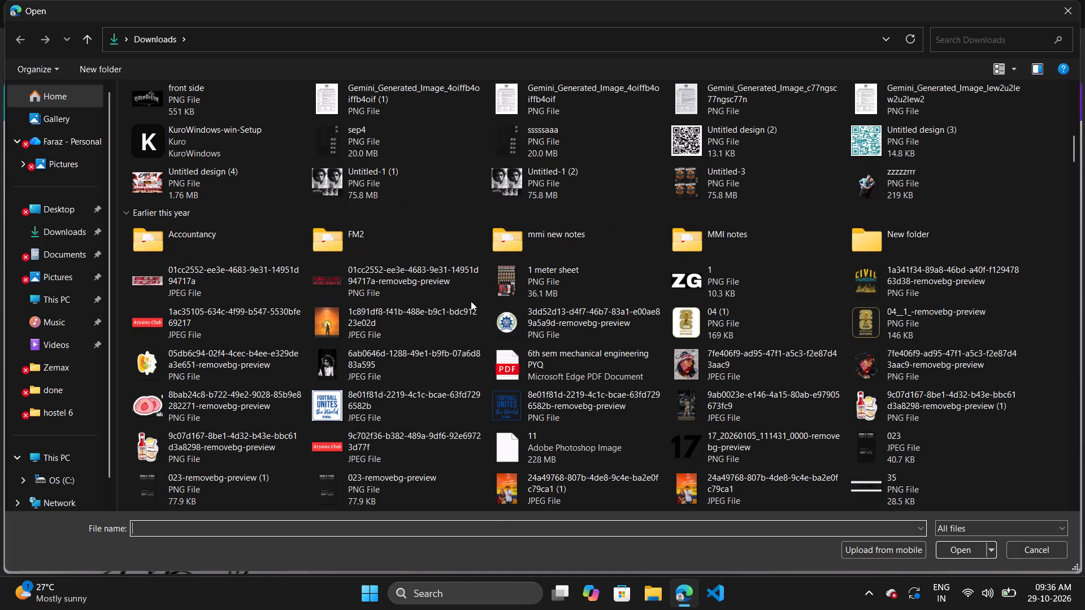
scroll(471, 301, "up", 2)
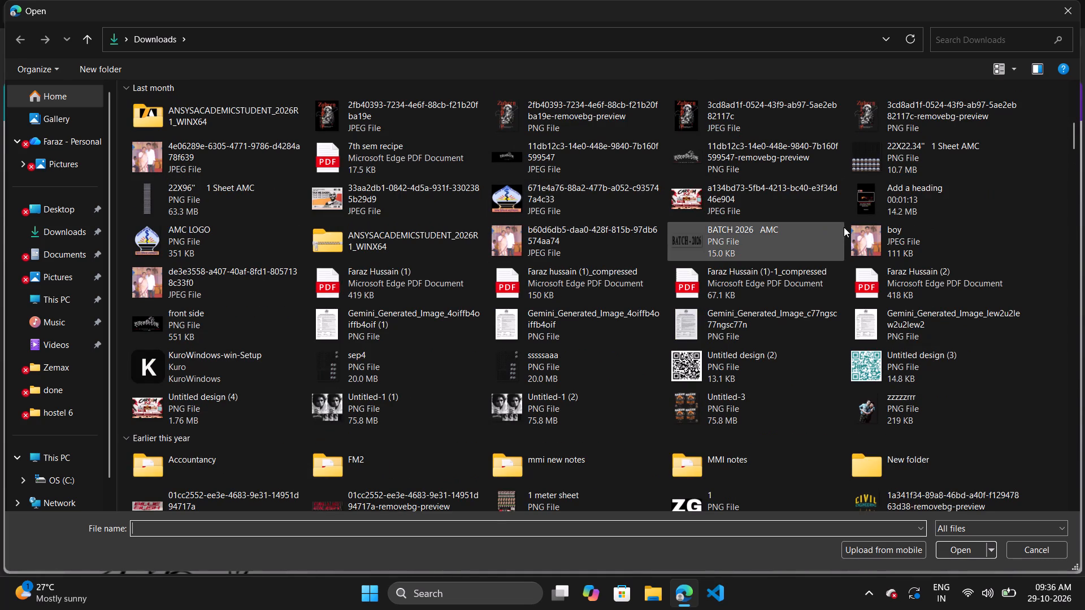
scroll(731, 223, "up", 1)
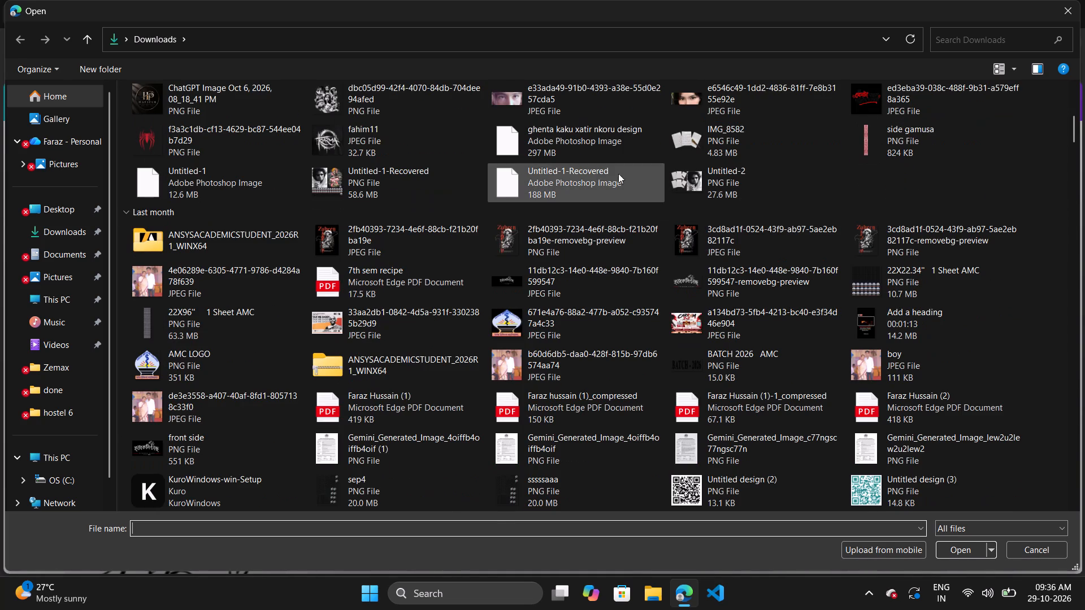
scroll(475, 177, "up", 1)
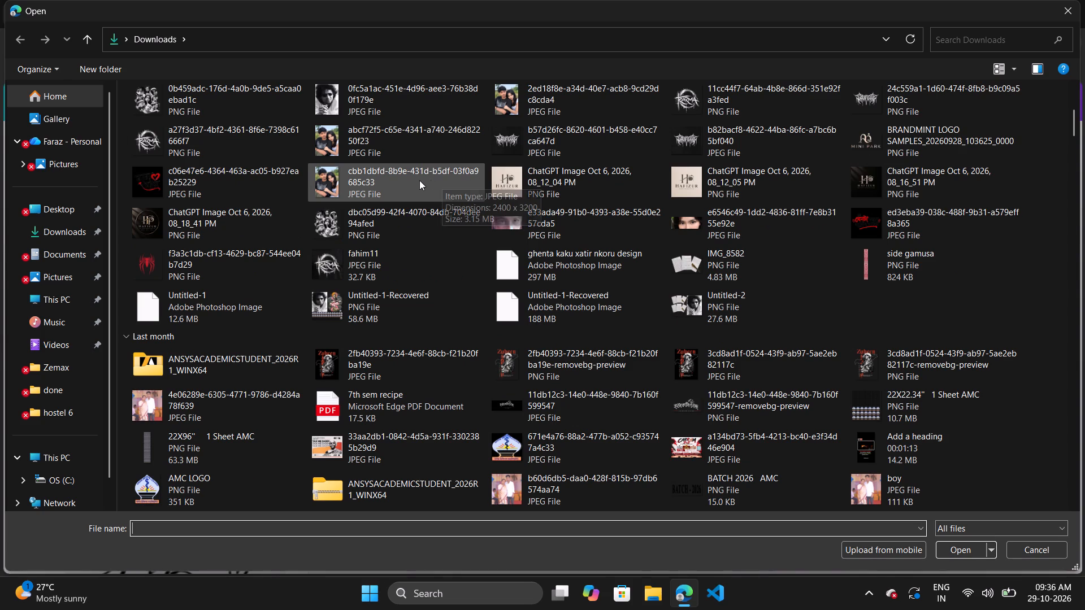
scroll(419, 180, "up", 2)
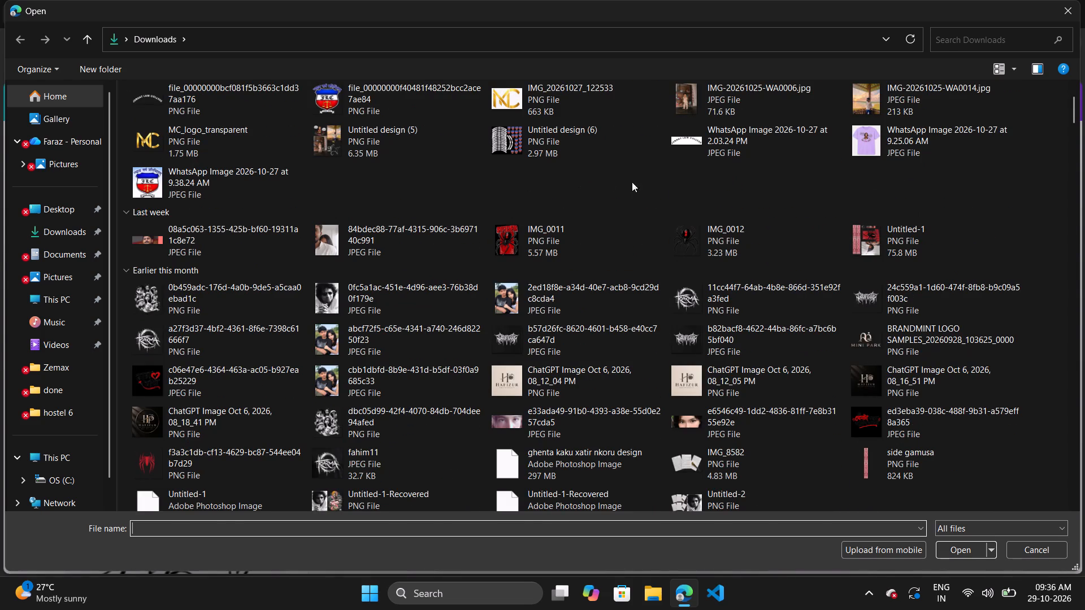
scroll(601, 175, "up", 1)
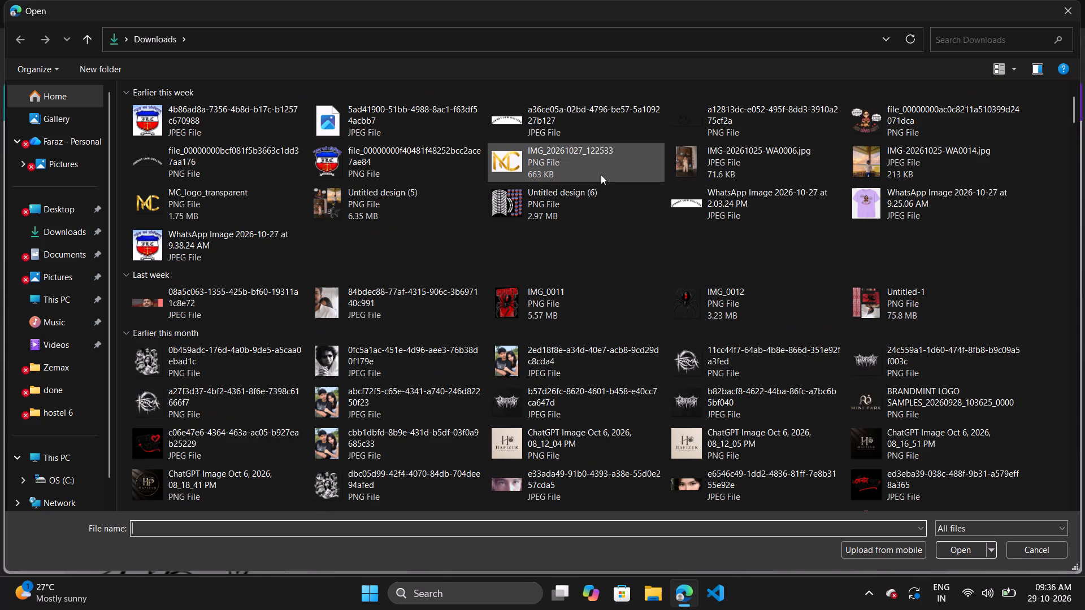
scroll(601, 175, "up", 2)
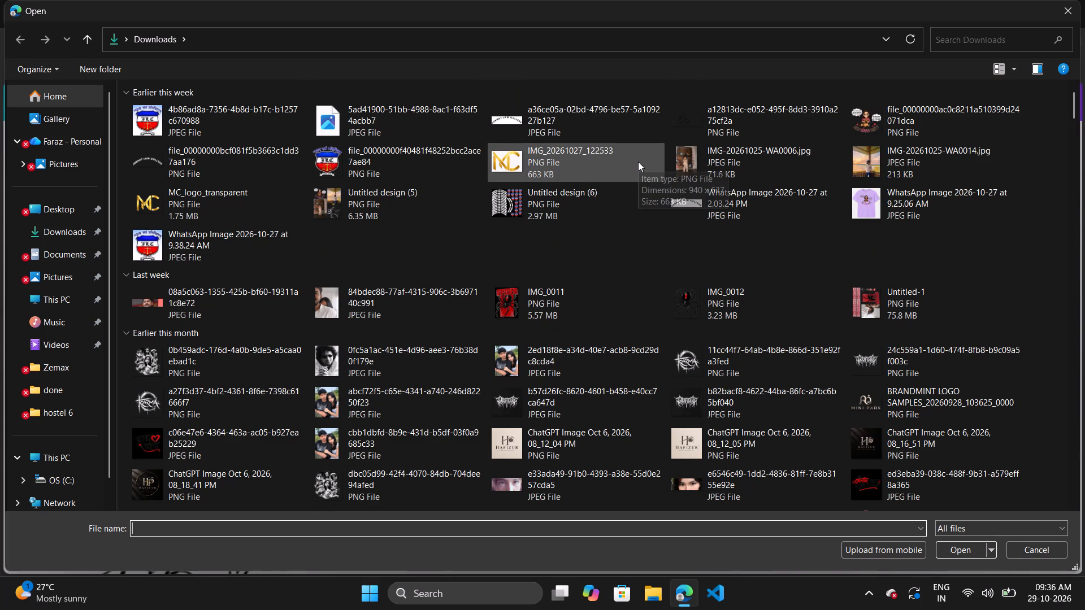
scroll(715, 311, "down", 1)
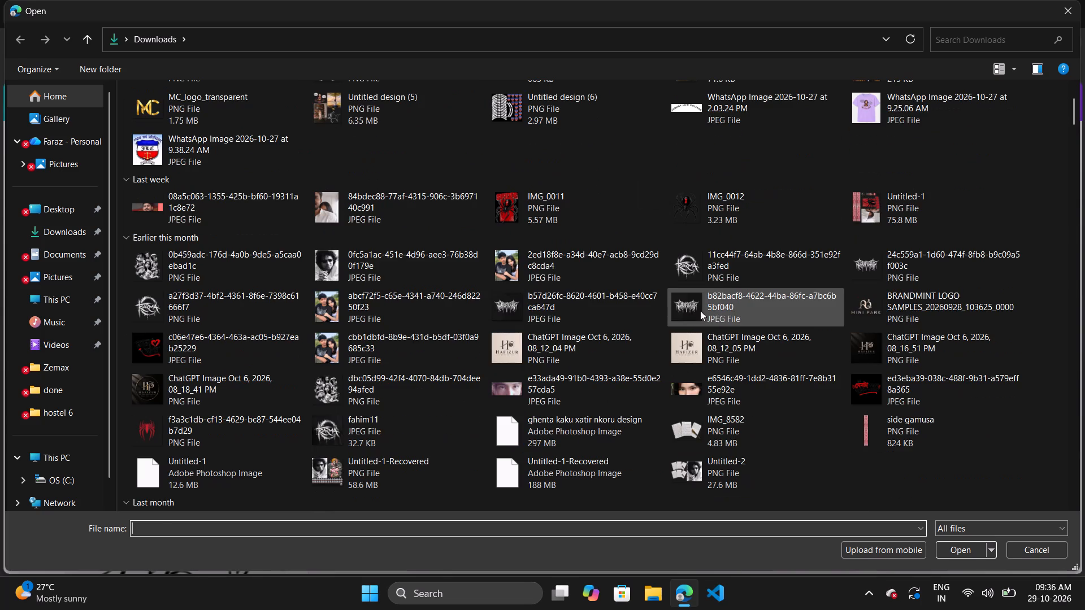
scroll(323, 380, "down", 4)
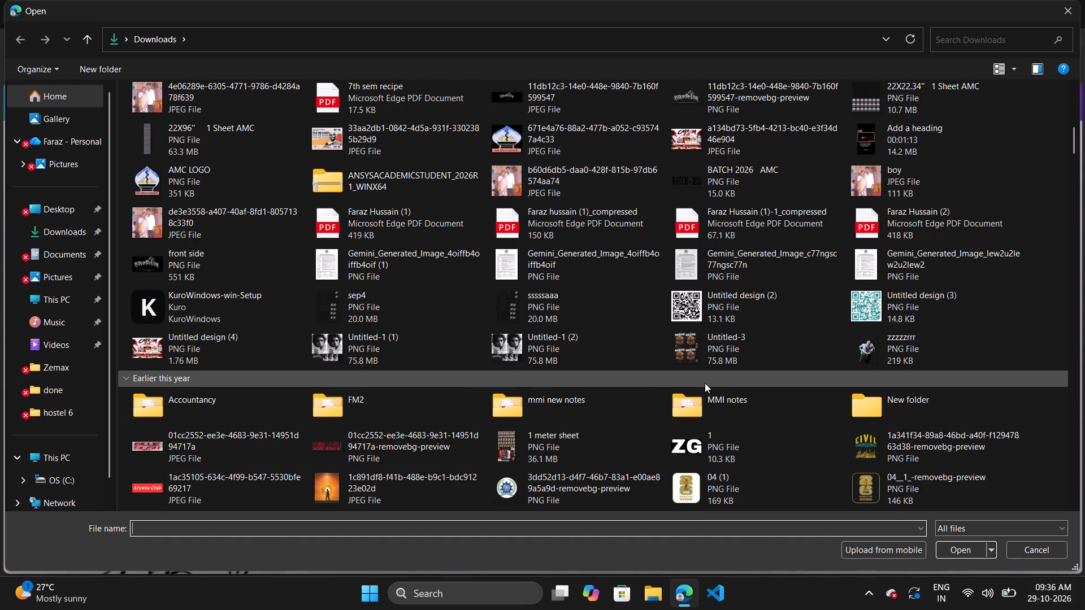
scroll(701, 385, "down", 2)
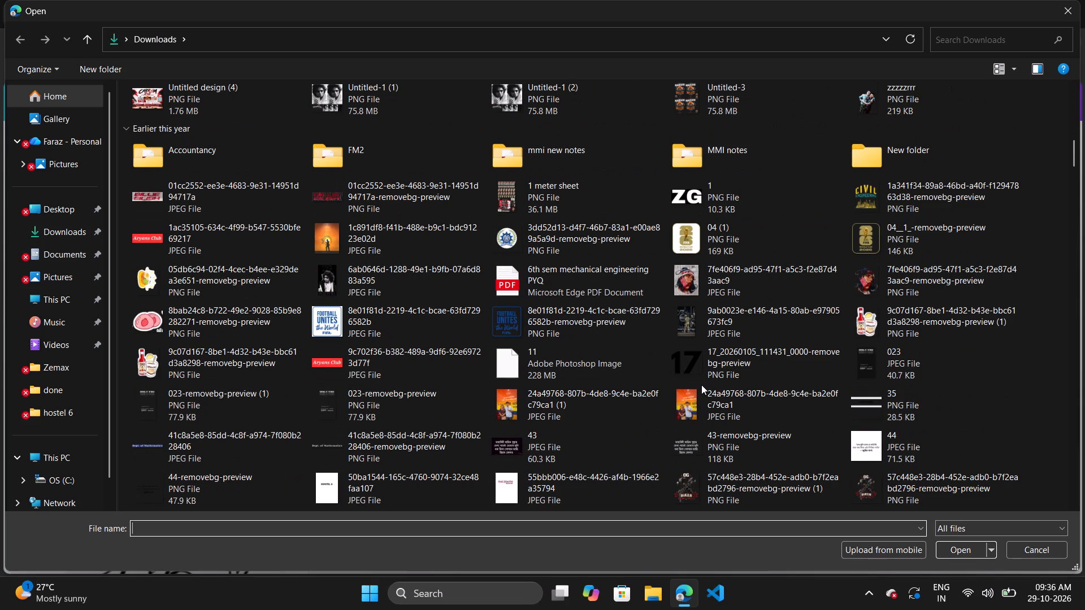
scroll(698, 382, "down", 1)
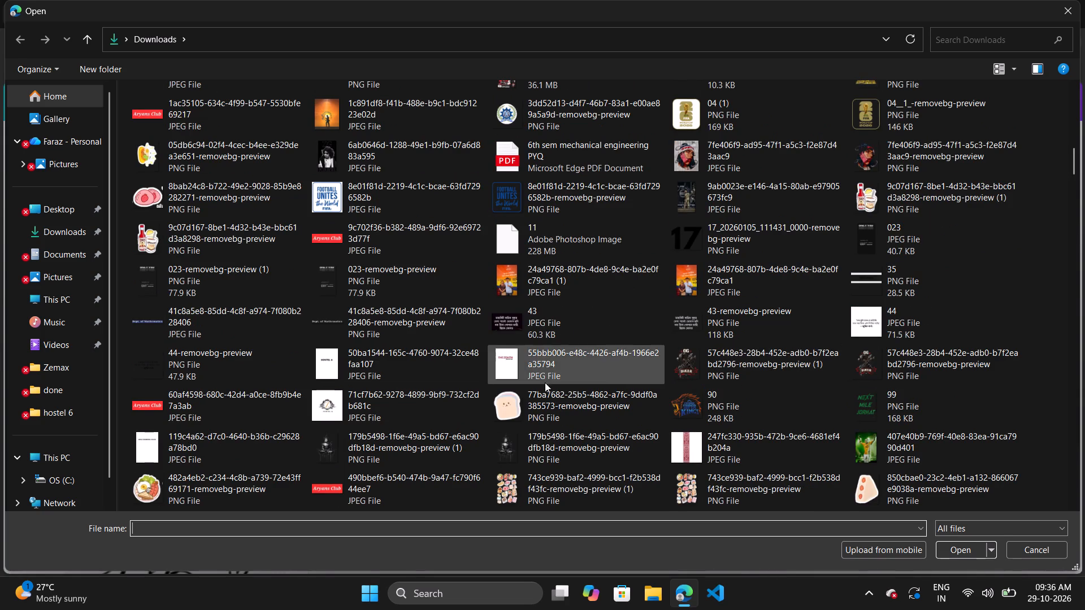
scroll(587, 378, "down", 1)
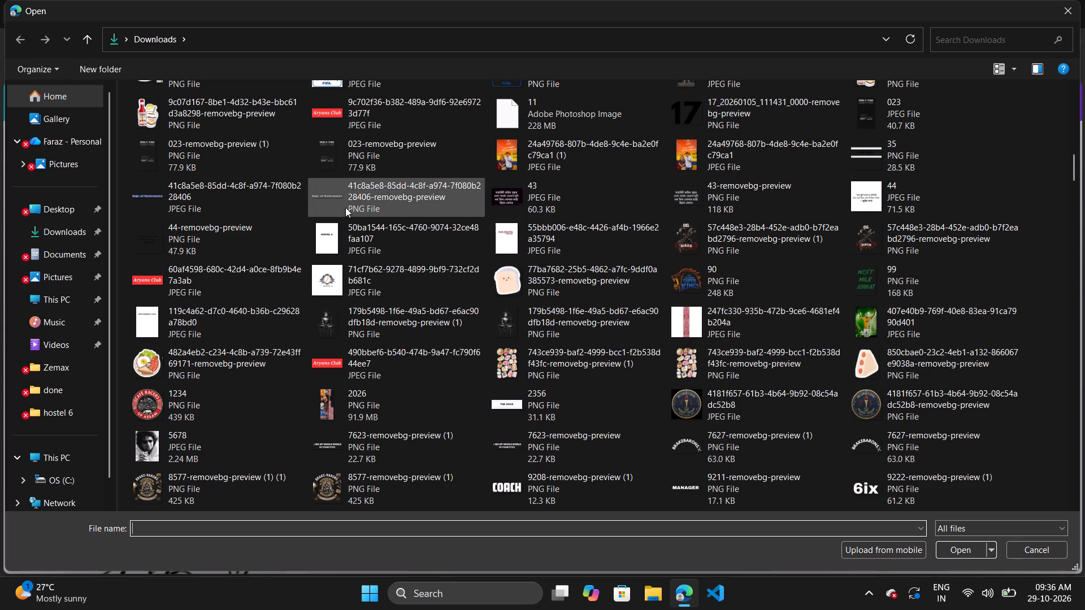
scroll(369, 189, "down", 1)
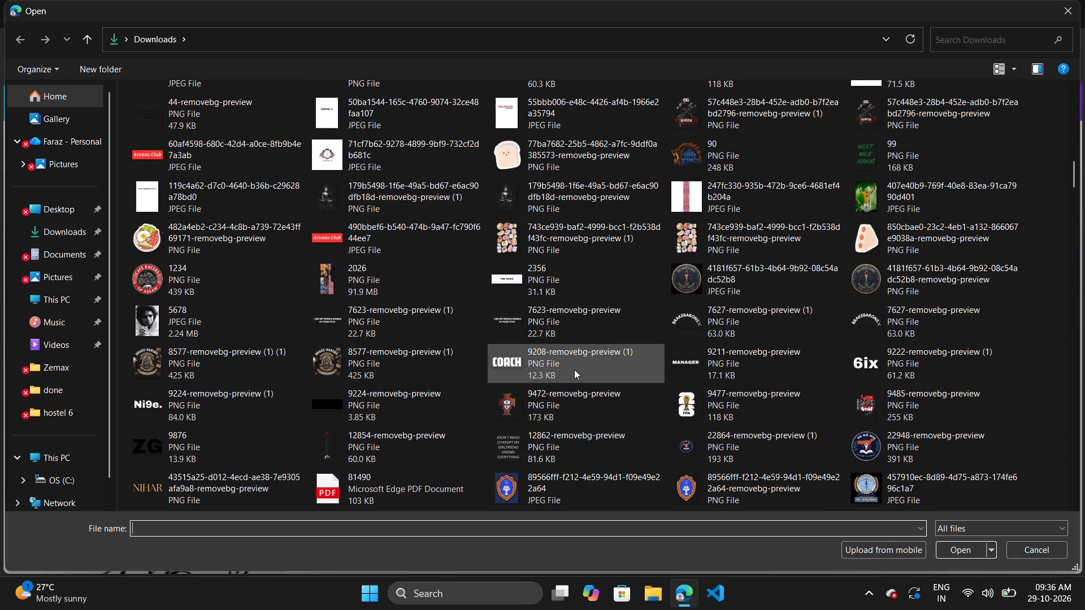
scroll(617, 377, "down", 1)
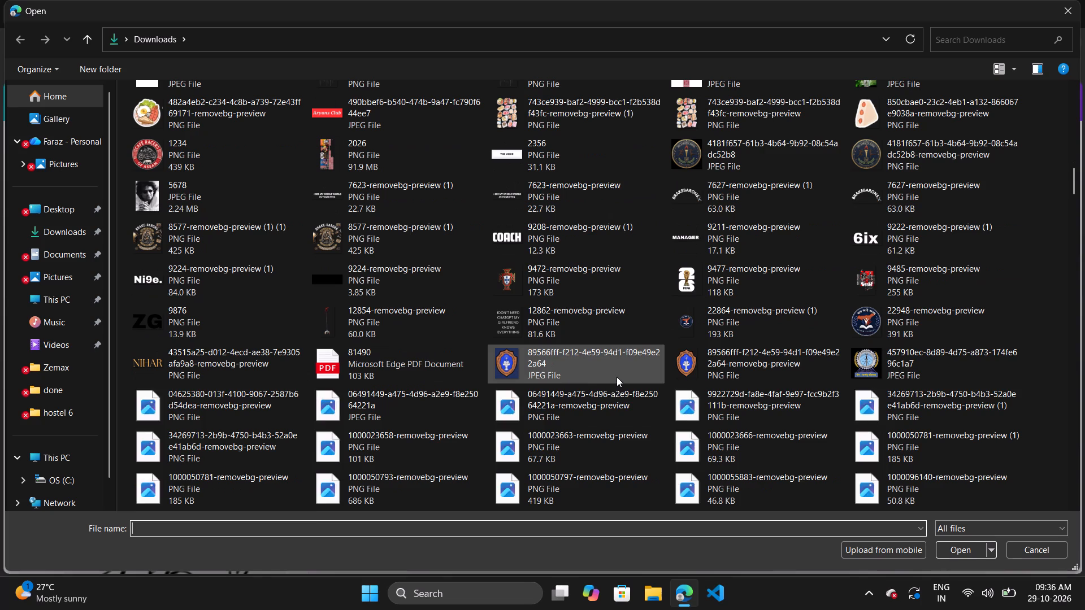
scroll(609, 346, "down", 1)
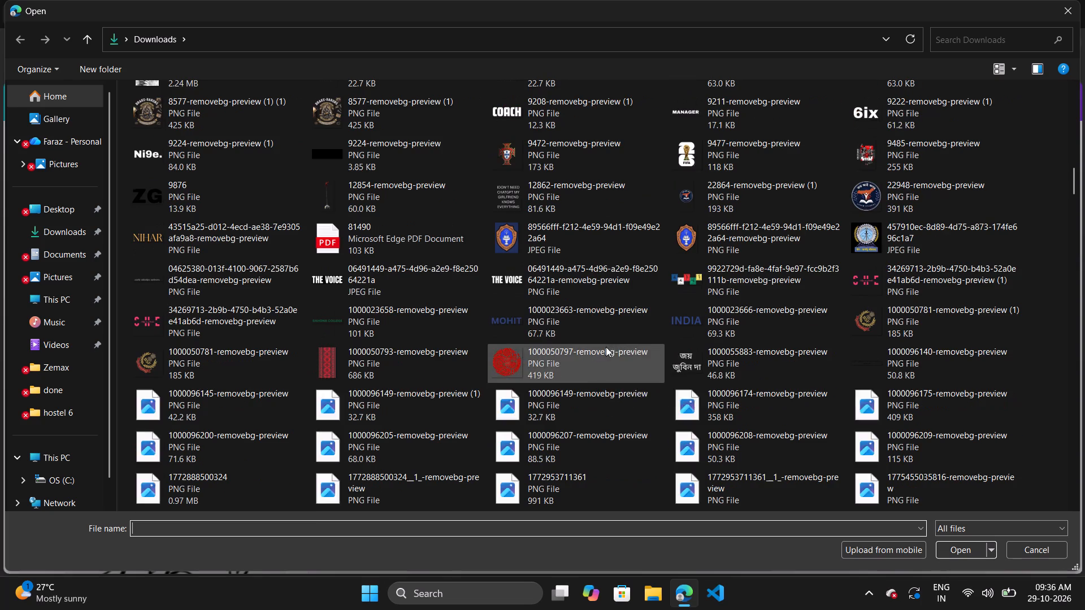
scroll(670, 318, "down", 1)
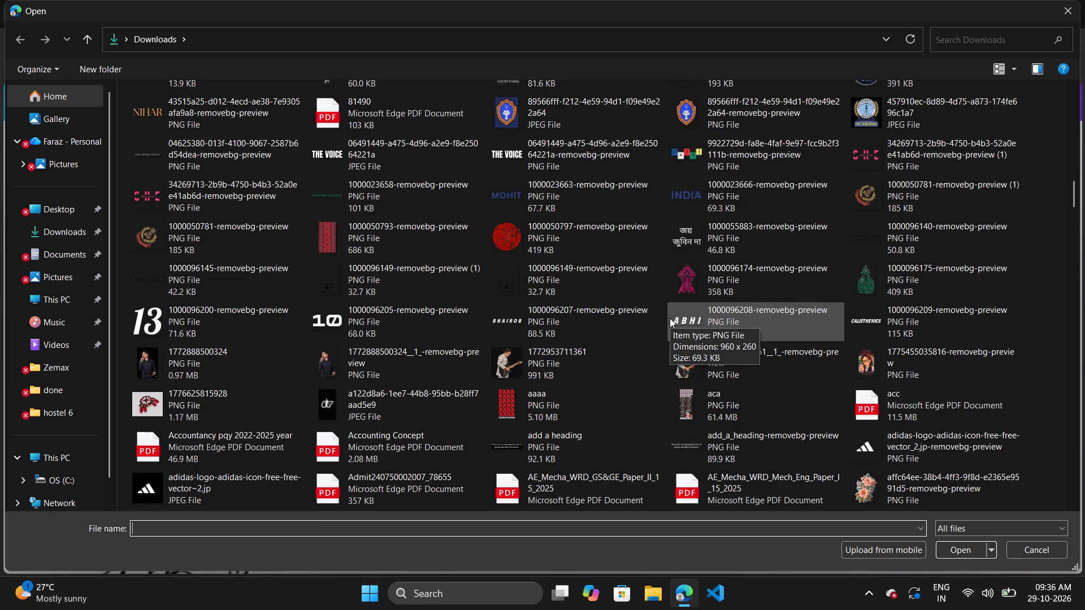
scroll(670, 318, "down", 2)
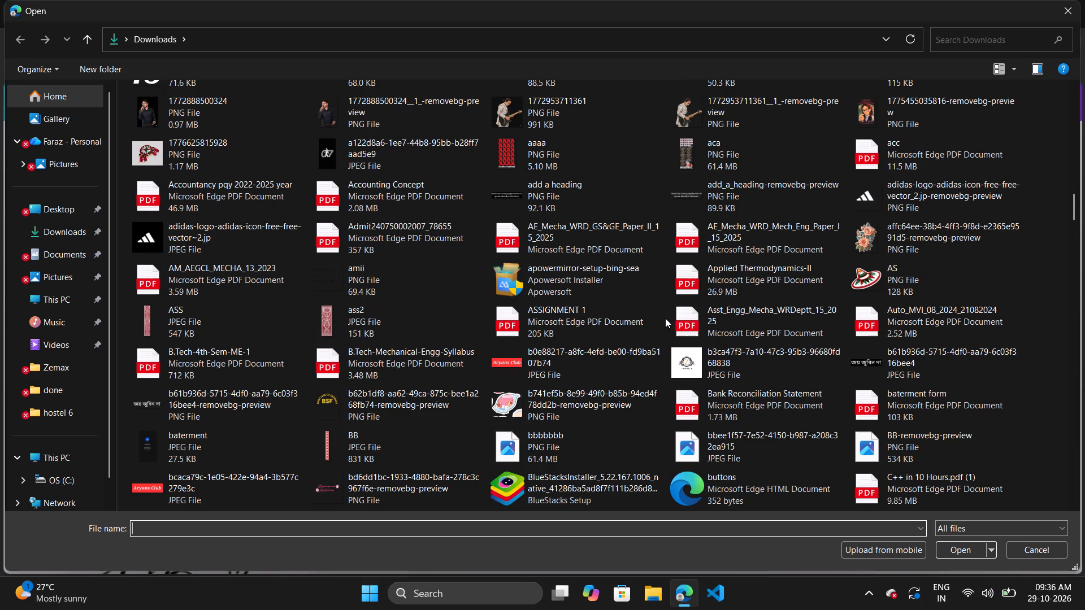
Search Downloads for "batch" and upload the PNG file BATCH 2026 AMC.
left_click(937, 36)
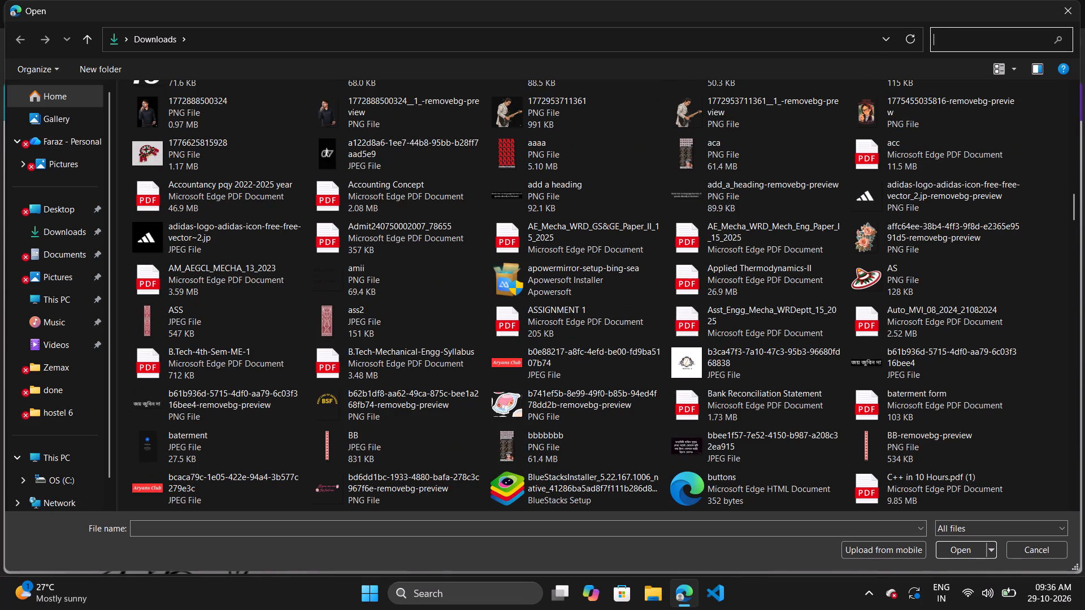
type("batch")
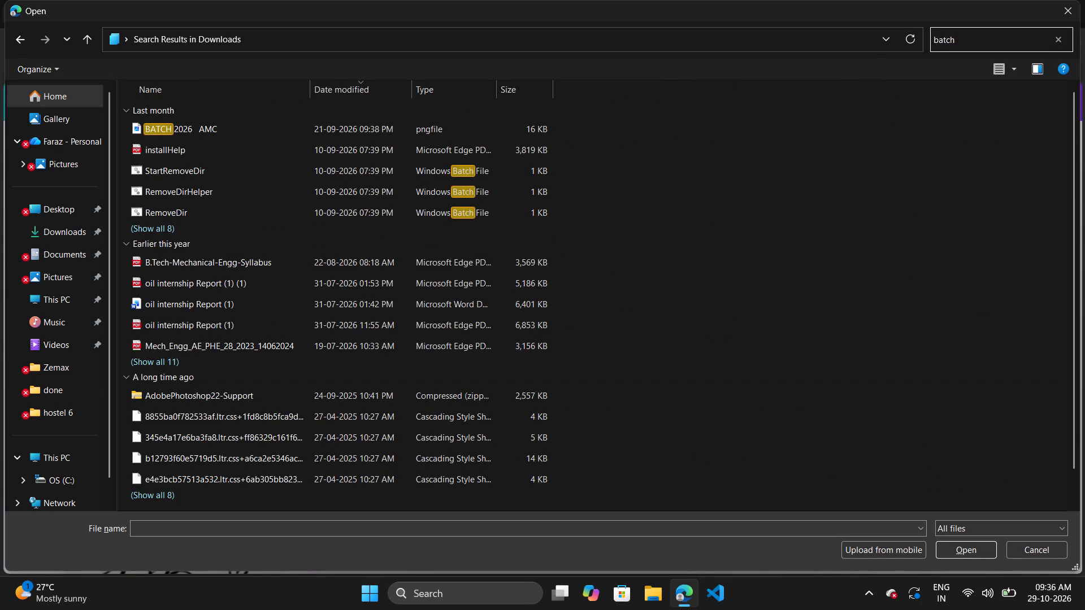
left_click(181, 121)
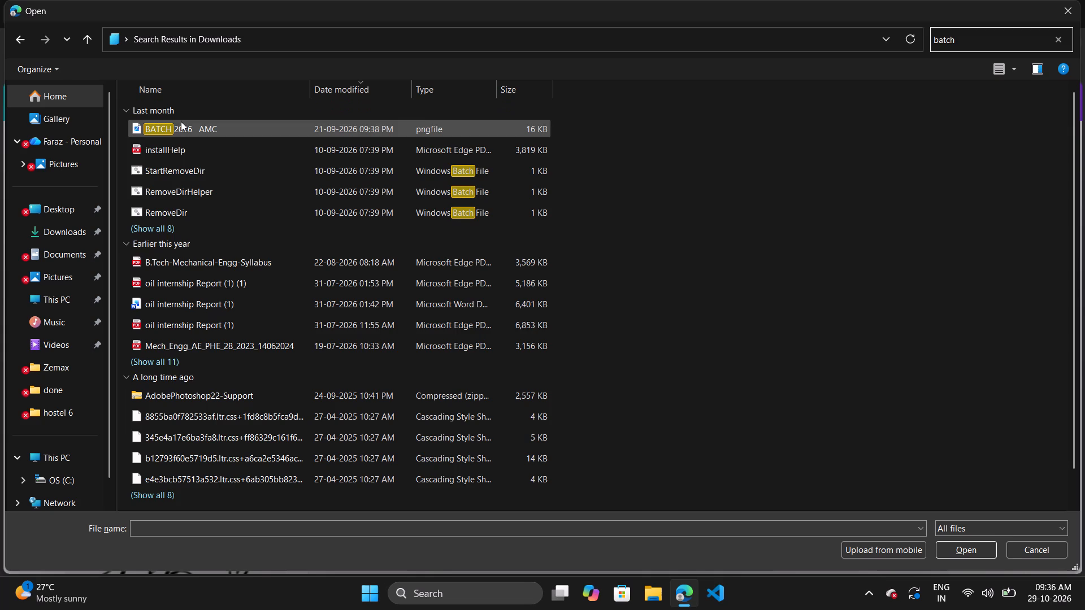
left_click(972, 555)
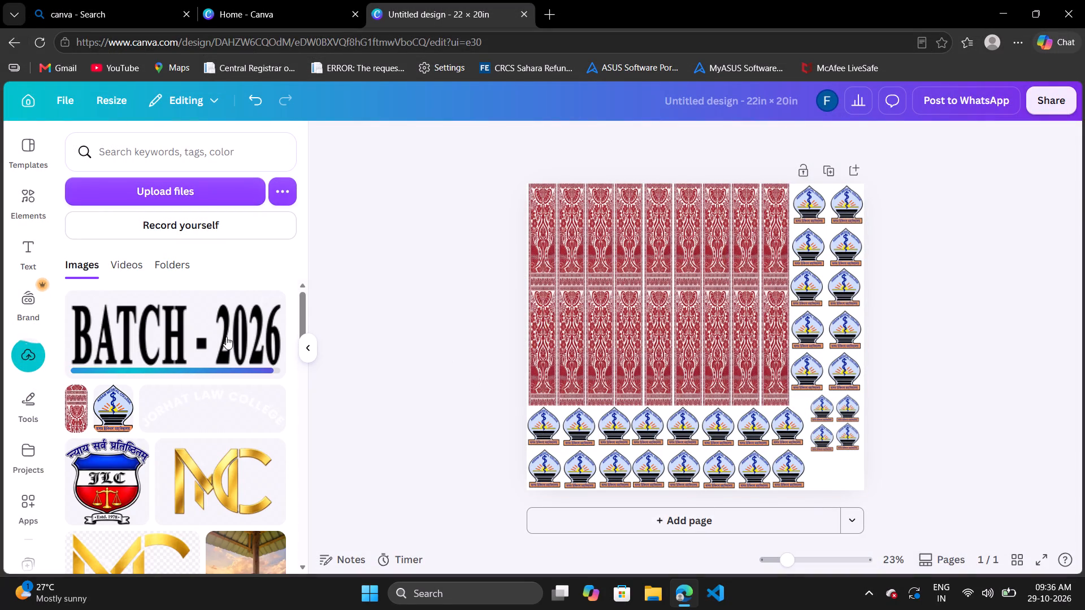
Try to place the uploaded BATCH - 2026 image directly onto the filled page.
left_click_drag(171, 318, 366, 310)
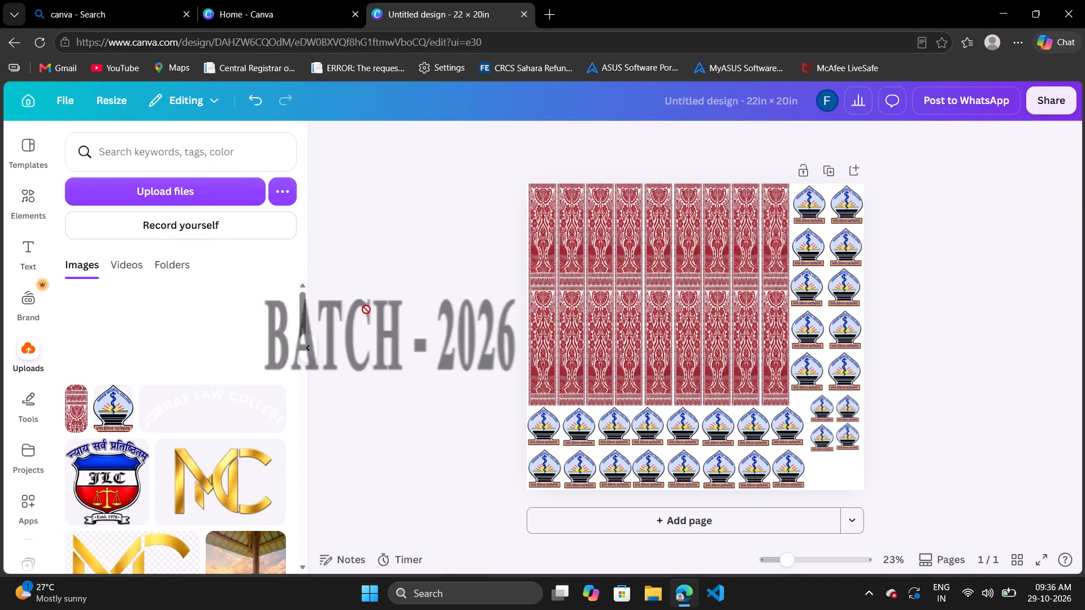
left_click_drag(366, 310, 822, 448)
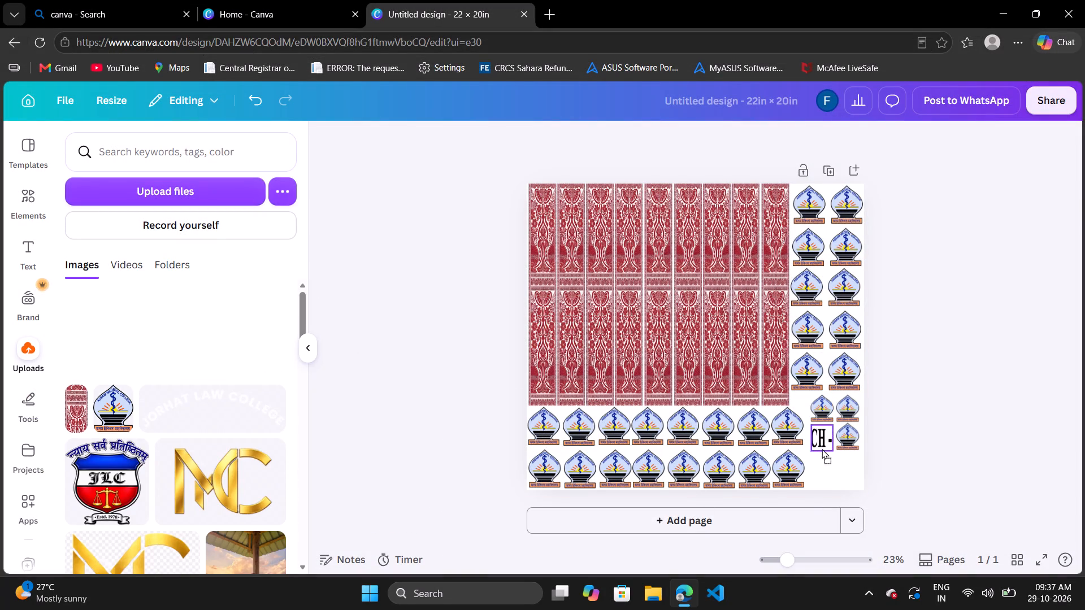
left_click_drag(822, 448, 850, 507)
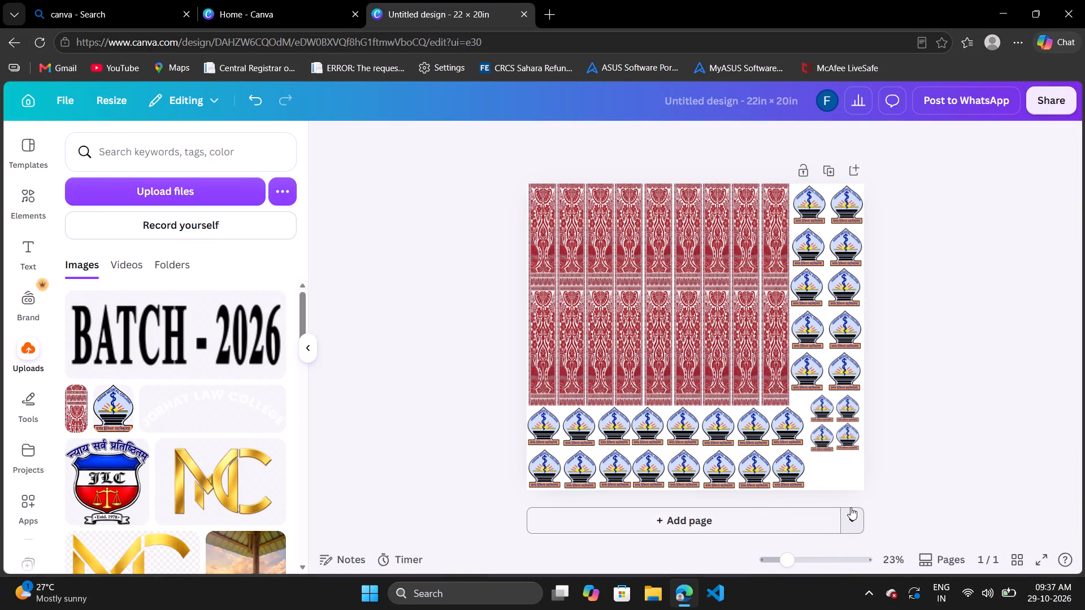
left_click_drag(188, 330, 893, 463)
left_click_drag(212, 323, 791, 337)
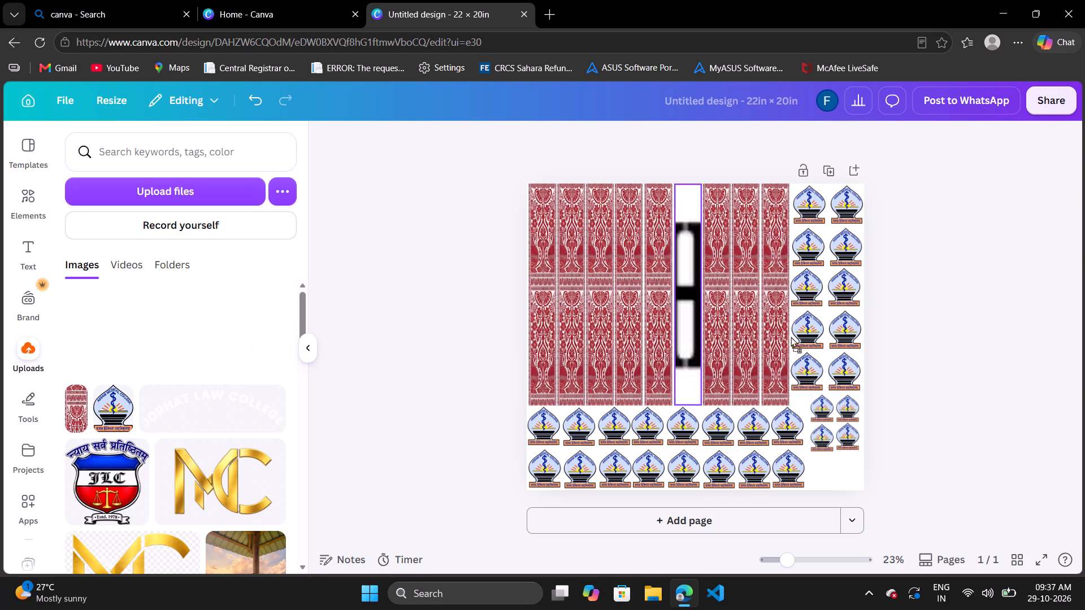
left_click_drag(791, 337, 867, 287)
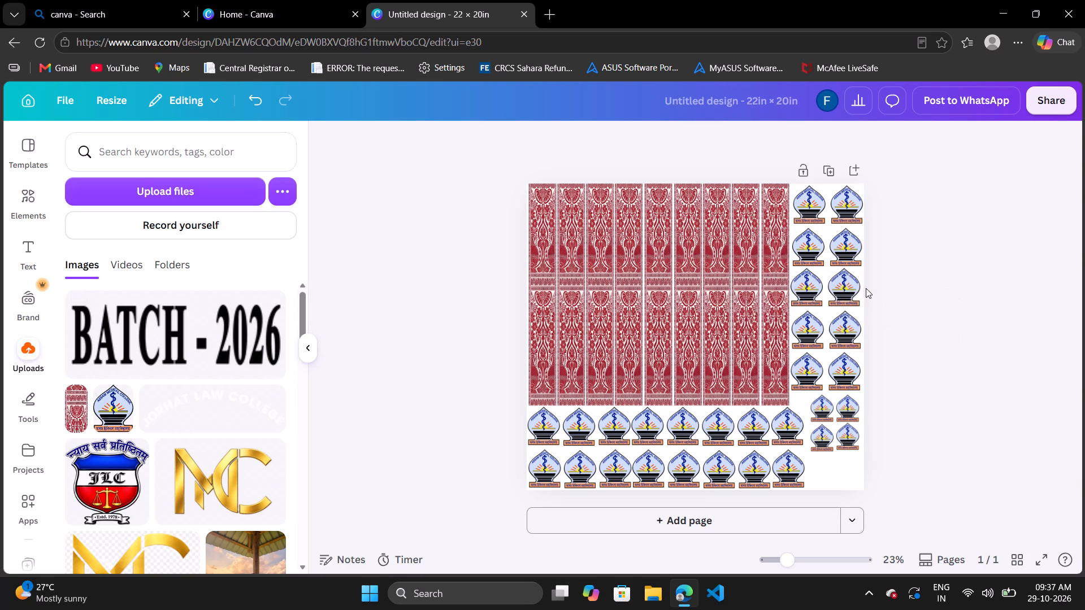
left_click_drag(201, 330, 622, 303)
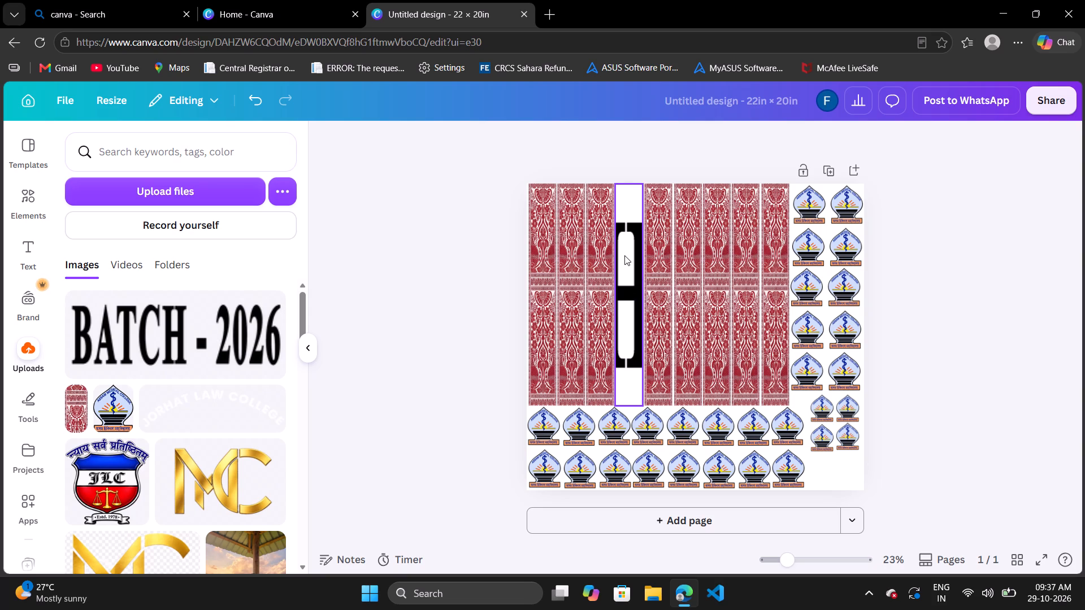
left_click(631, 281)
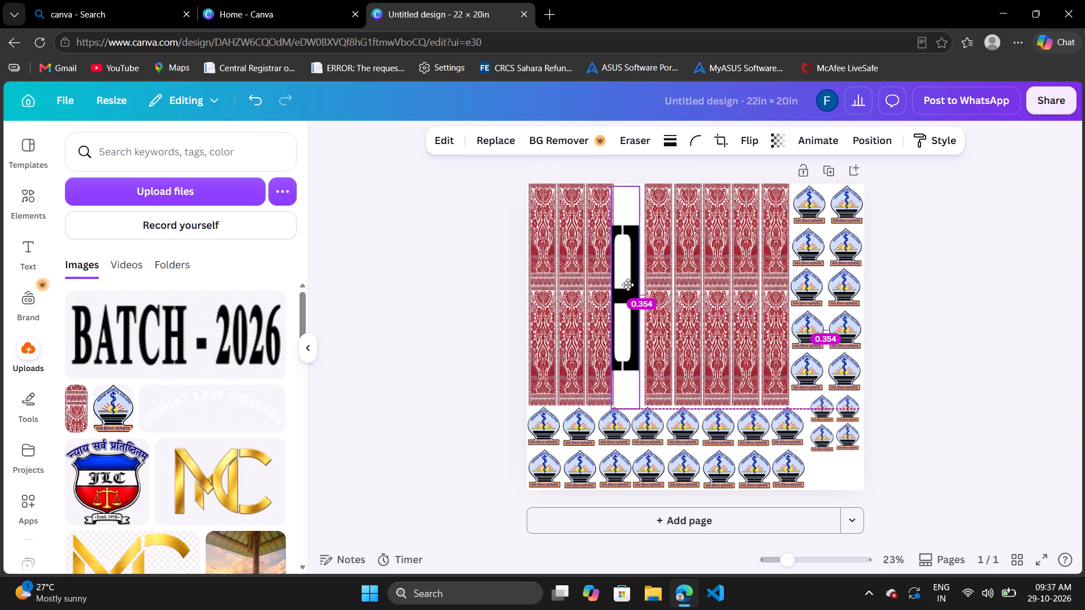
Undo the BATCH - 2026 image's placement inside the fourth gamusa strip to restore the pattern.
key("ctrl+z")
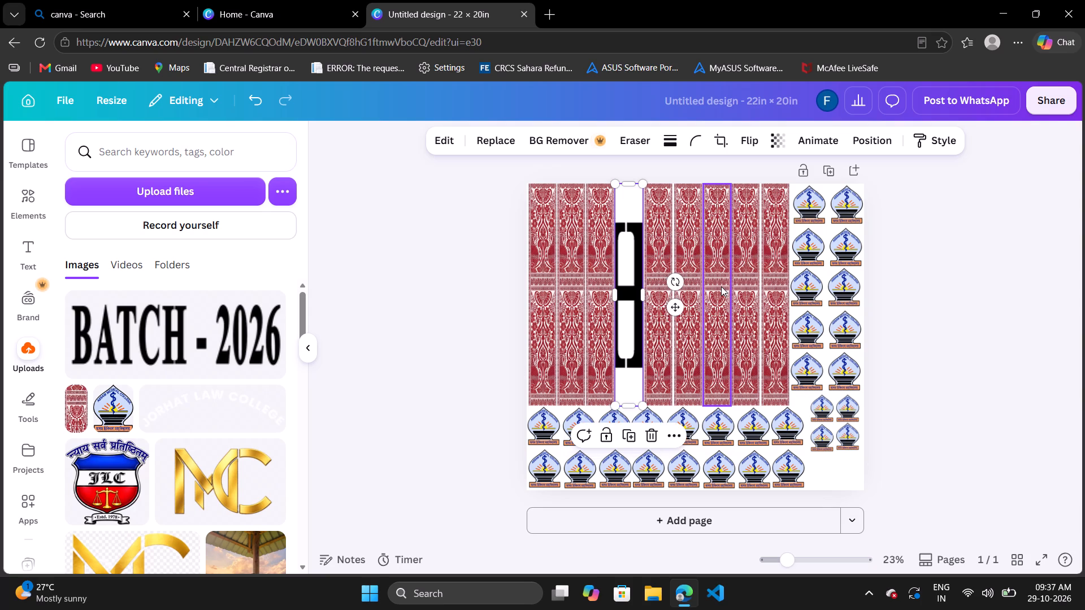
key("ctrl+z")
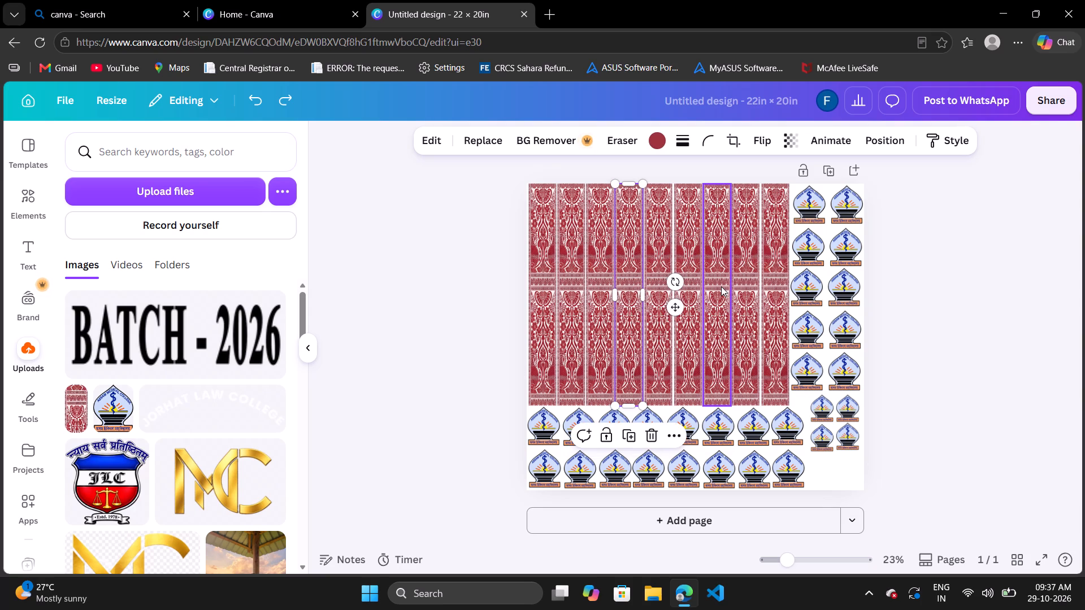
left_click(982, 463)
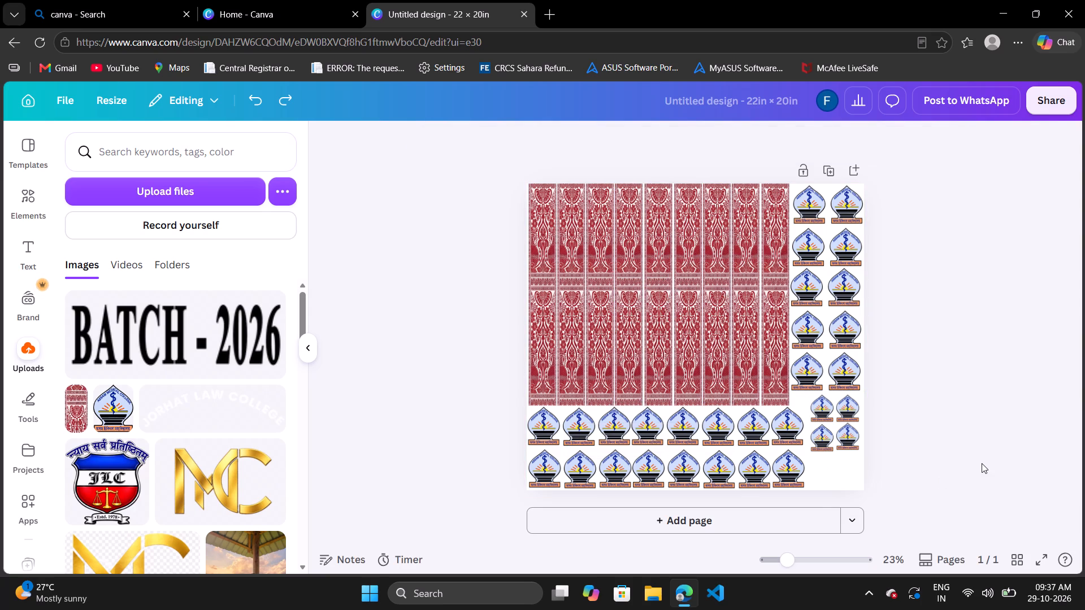
Add a blank second page and place the BATCH - 2026 image on it, shrunk to a small size.
left_click(721, 526)
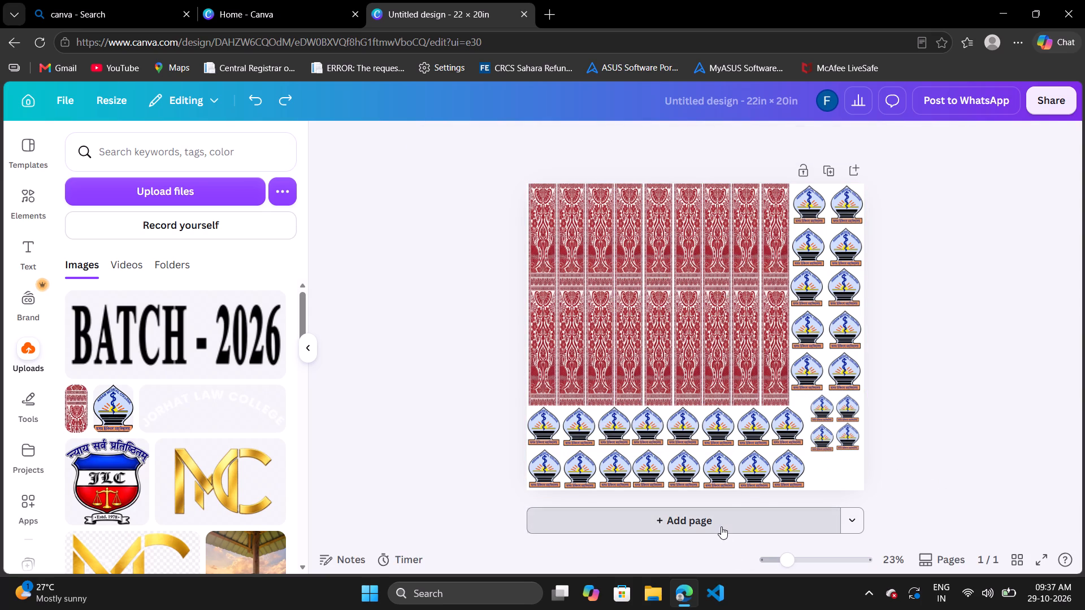
left_click_drag(212, 332, 657, 330)
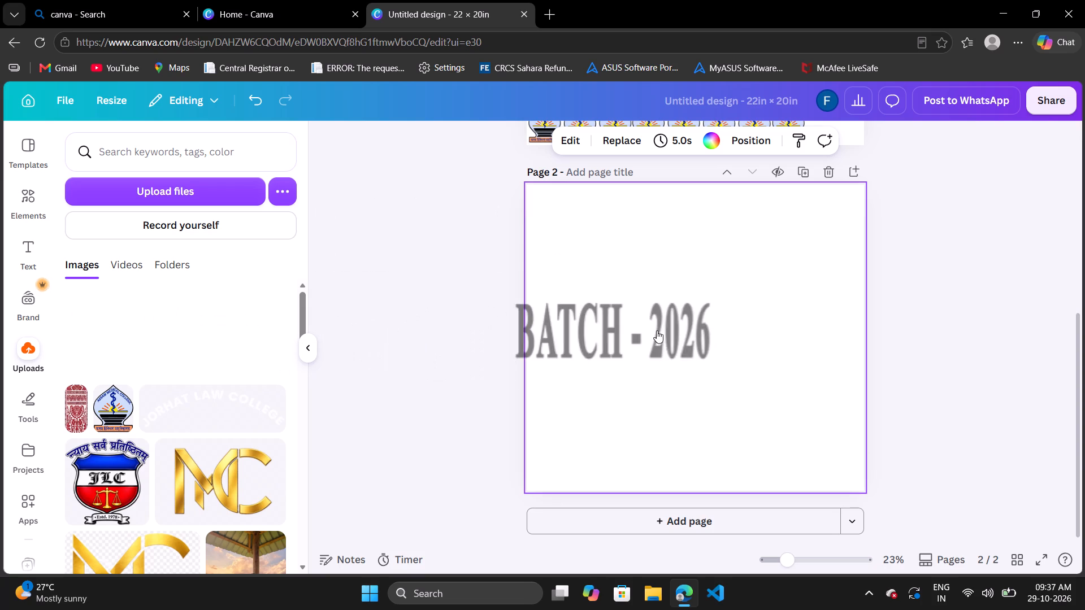
left_click_drag(711, 368, 566, 289)
left_click_drag(540, 298, 670, 250)
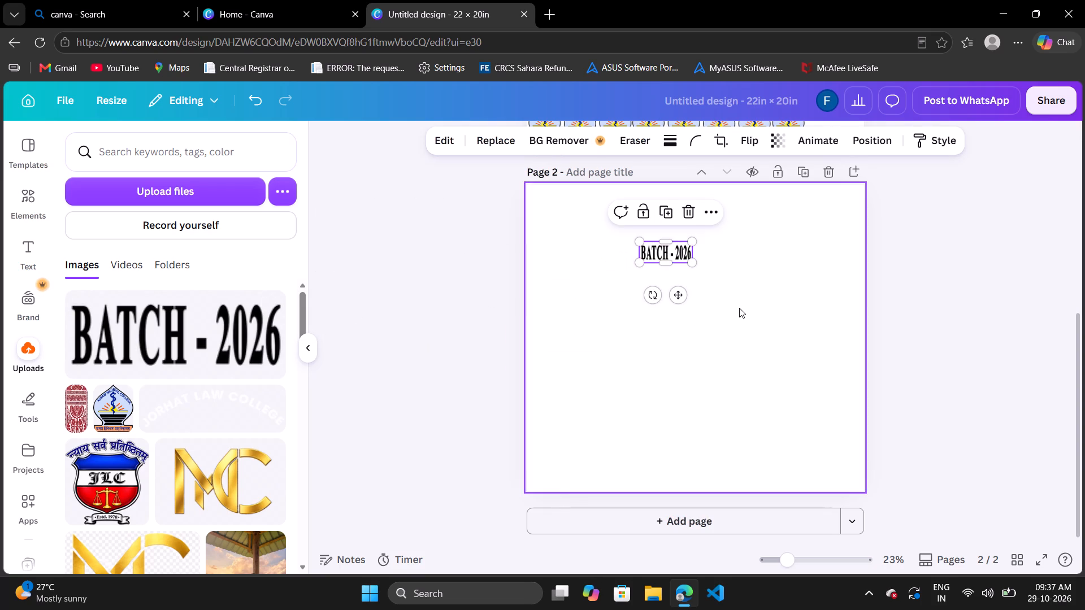
Move the BATCH - 2026 image into the empty lower-right corner of page 1 and delete the blank second page.
scroll(739, 316, "up", 2)
left_click_drag(666, 395, 685, 388)
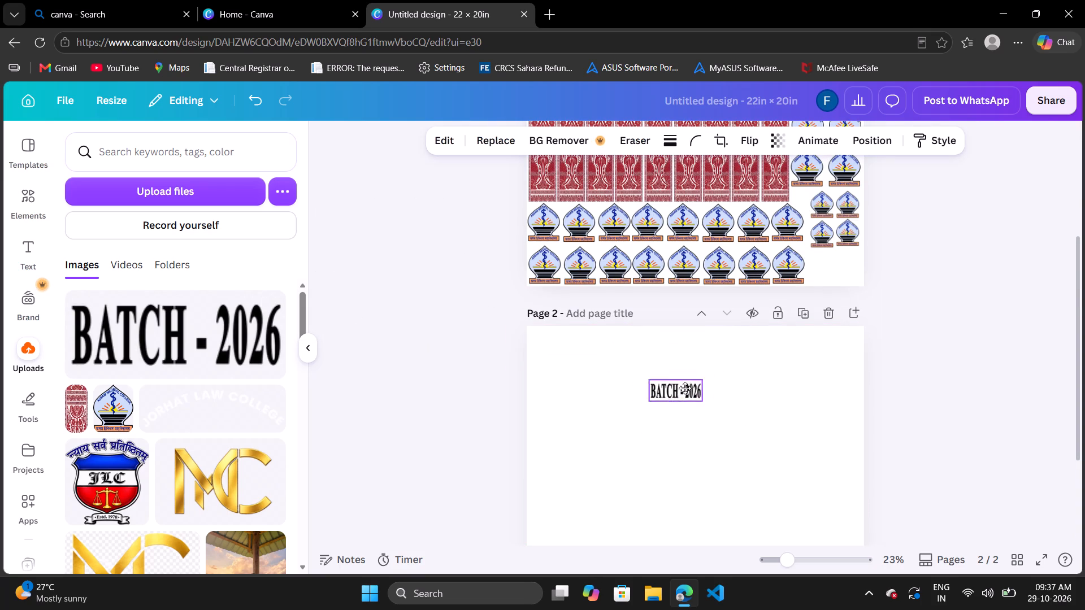
left_click_drag(685, 388, 827, 267)
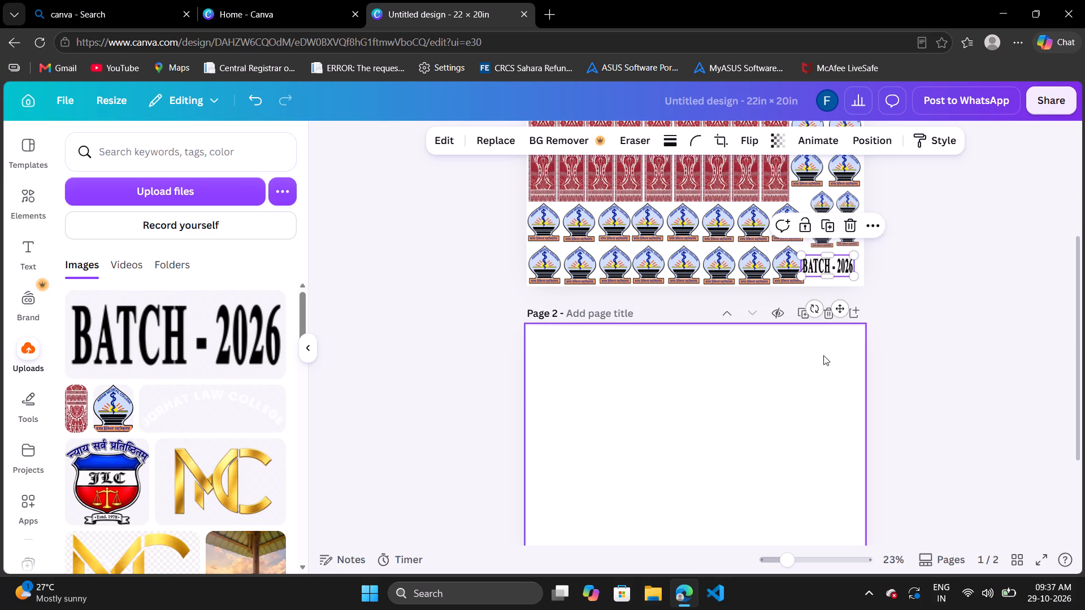
left_click(830, 316)
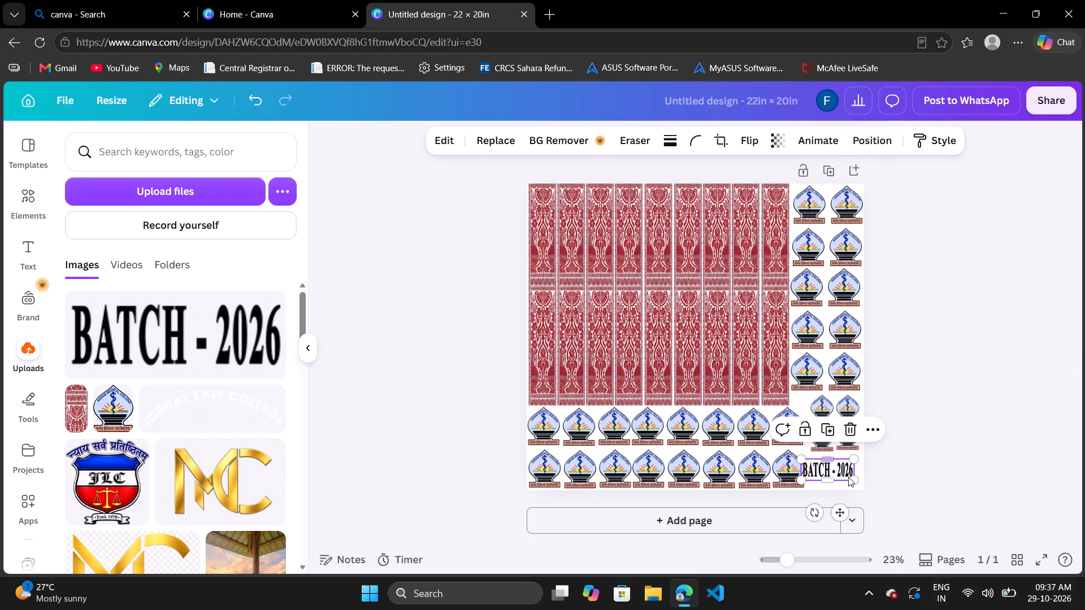
Shrink the BATCH - 2026 image proportionally to about 1.9 in wide.
left_click_drag(855, 482, 838, 475)
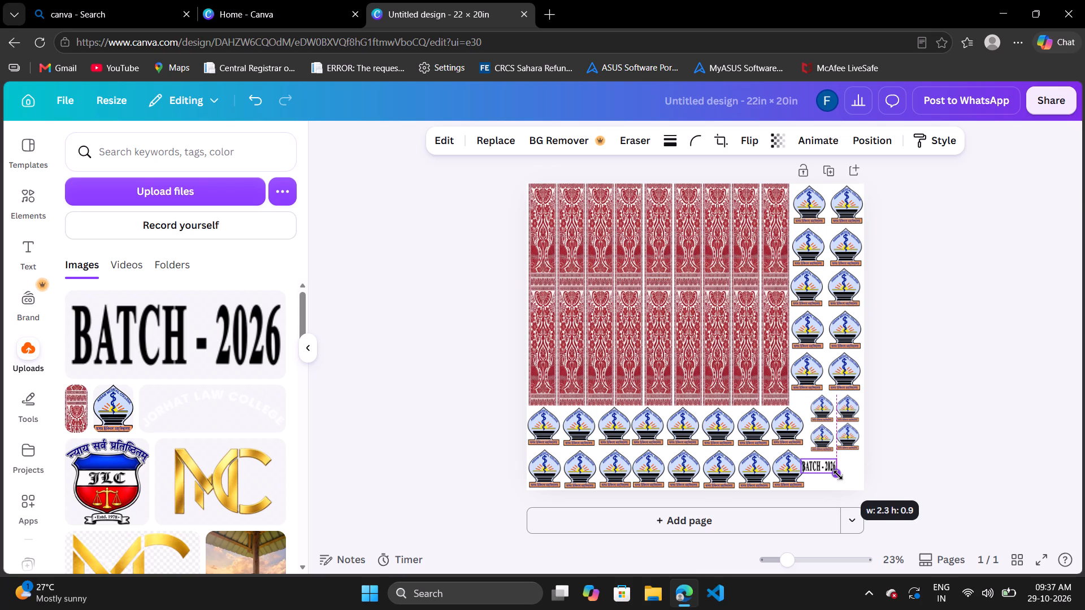
left_click_drag(838, 475, 833, 471)
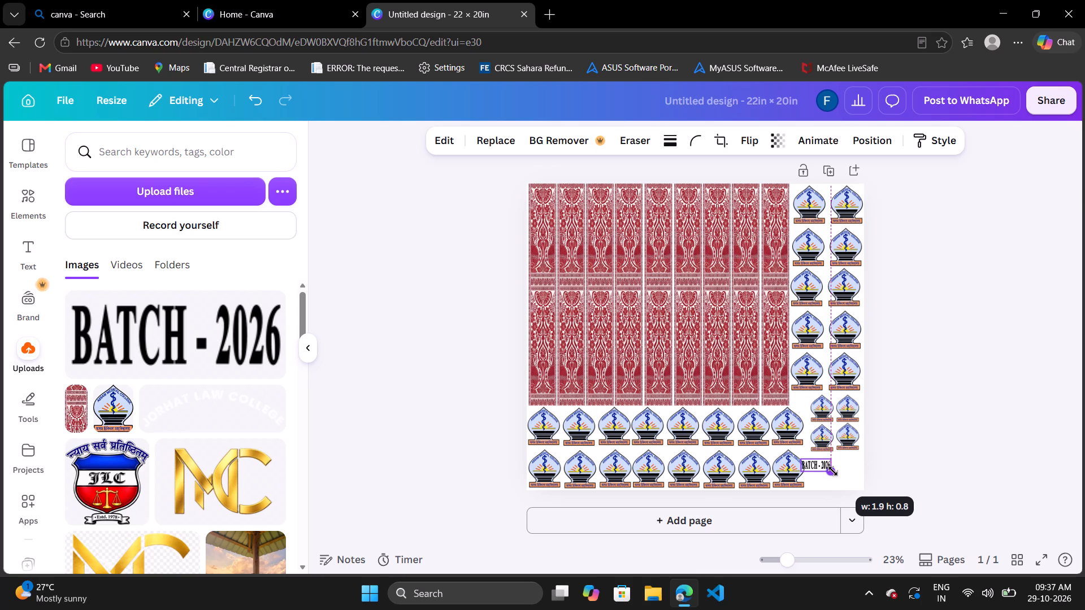
left_click_drag(833, 471, 825, 471)
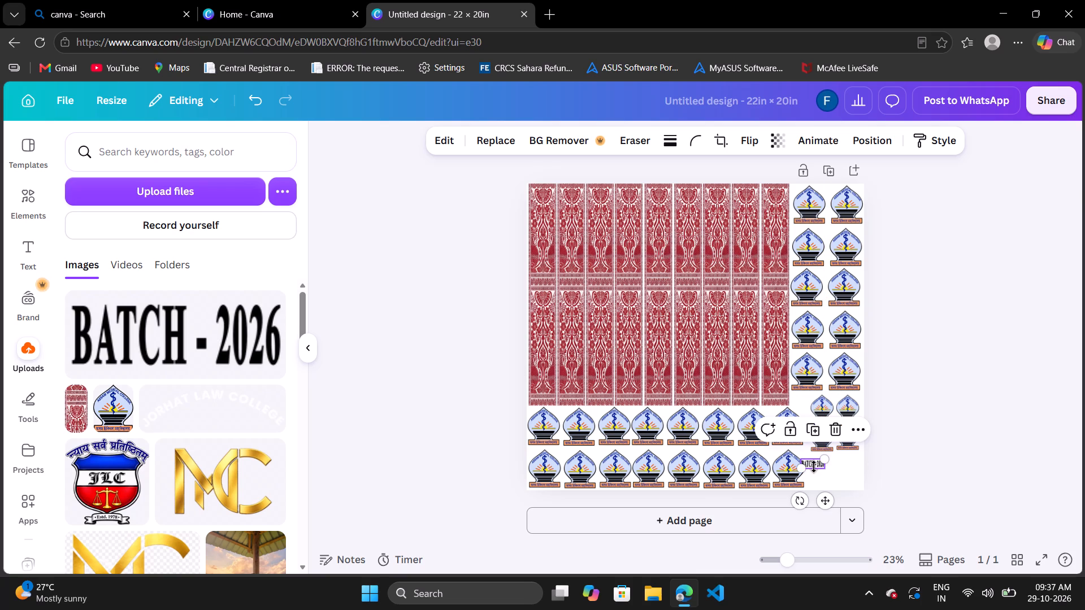
left_click(827, 469)
left_click_drag(827, 469, 832, 473)
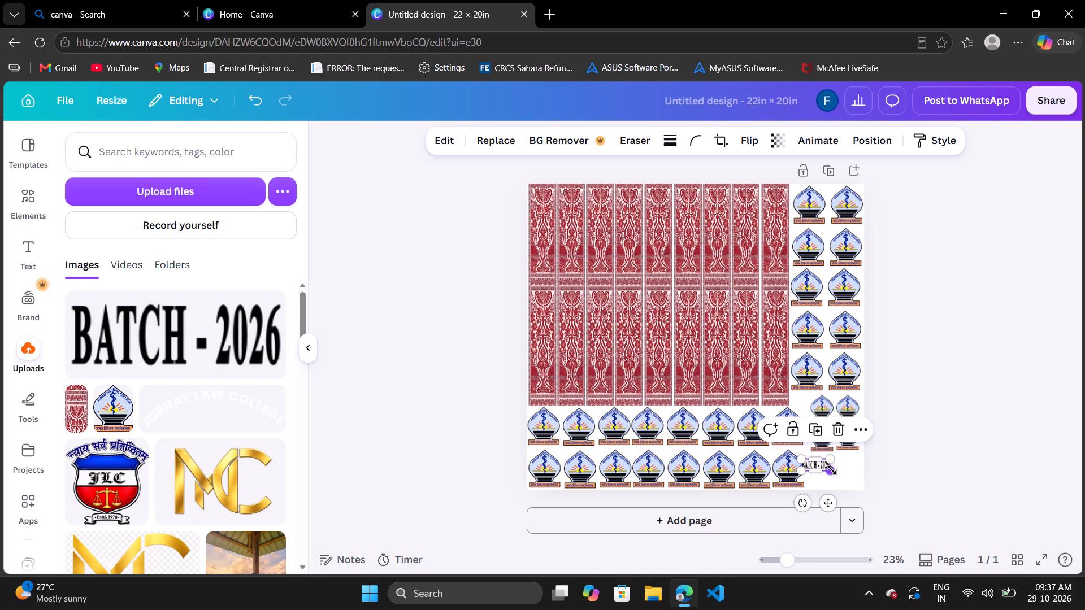
left_click(832, 471)
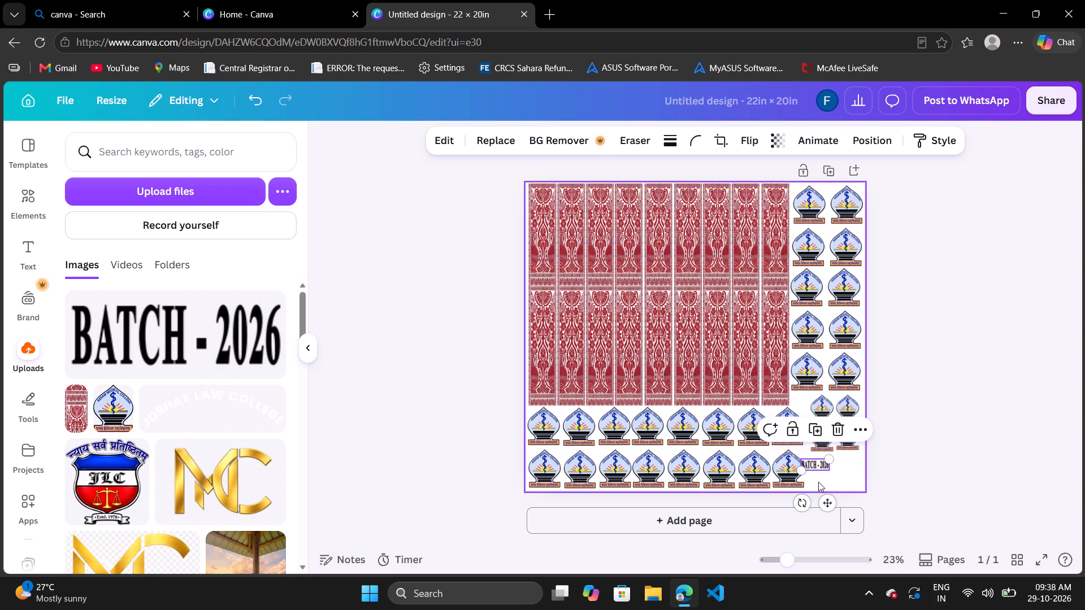
Position the BATCH - 2026 image just beneath the left column of small logos, clear of the adjacent large logo.
key("Right")
key("Right")
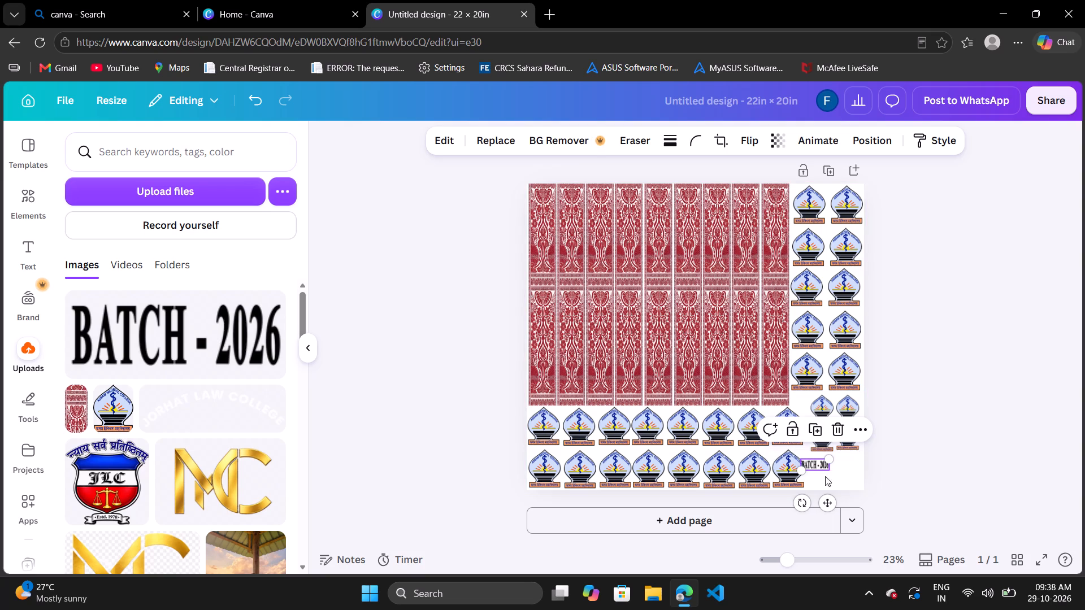
left_click_drag(827, 503, 832, 500)
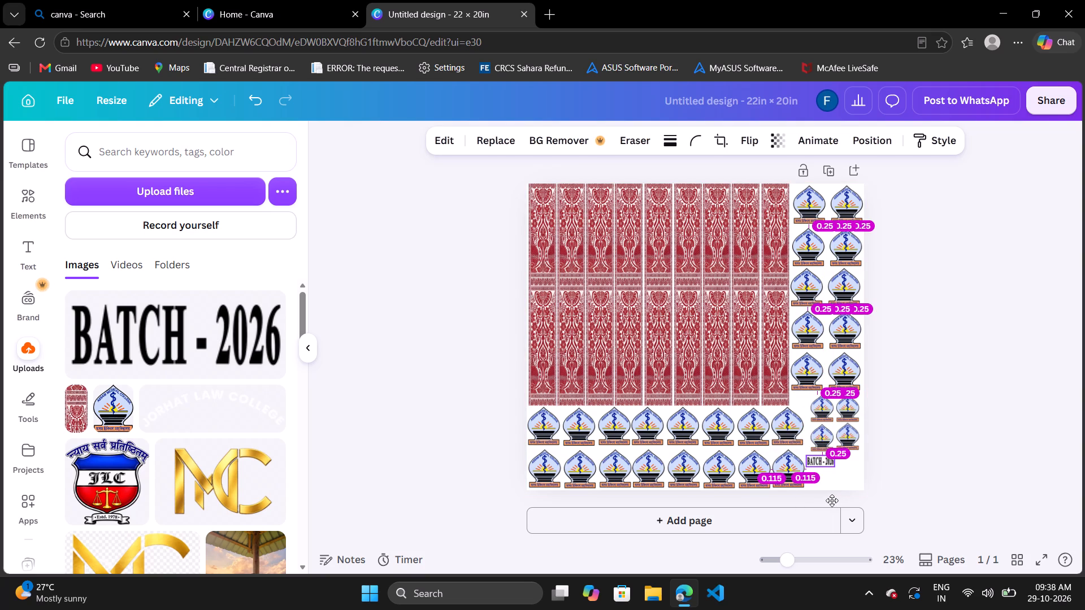
left_click_drag(832, 500, 834, 498)
left_click(841, 475)
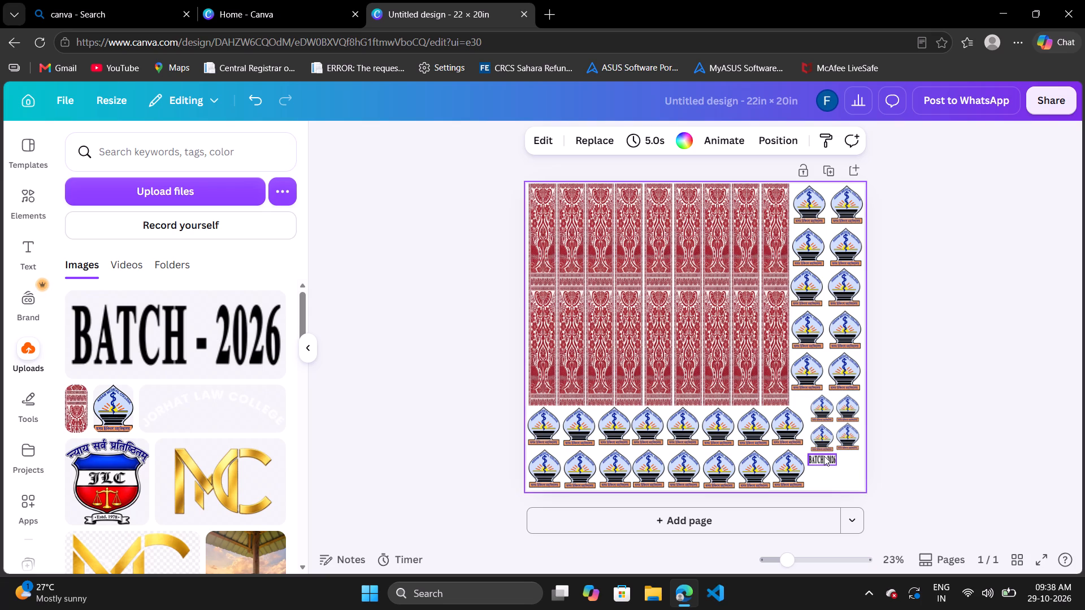
Duplicate the BATCH - 2026 image directly below the first, aligned with it.
left_click_drag(824, 456, 828, 475, "ctrl+alt")
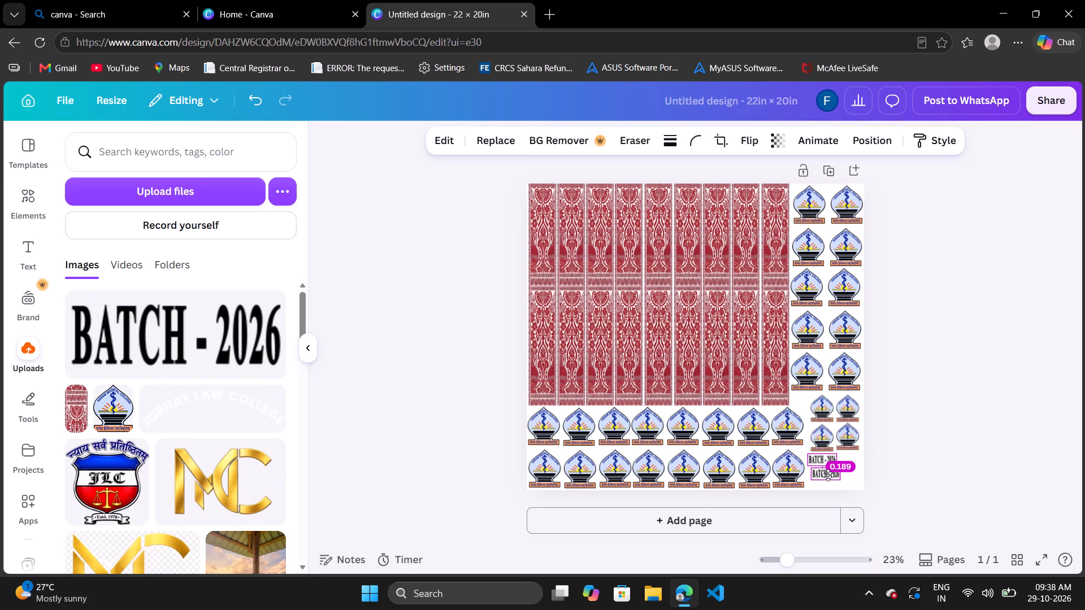
left_click_drag(828, 475, 824, 469, "ctrl+alt")
left_click(847, 476)
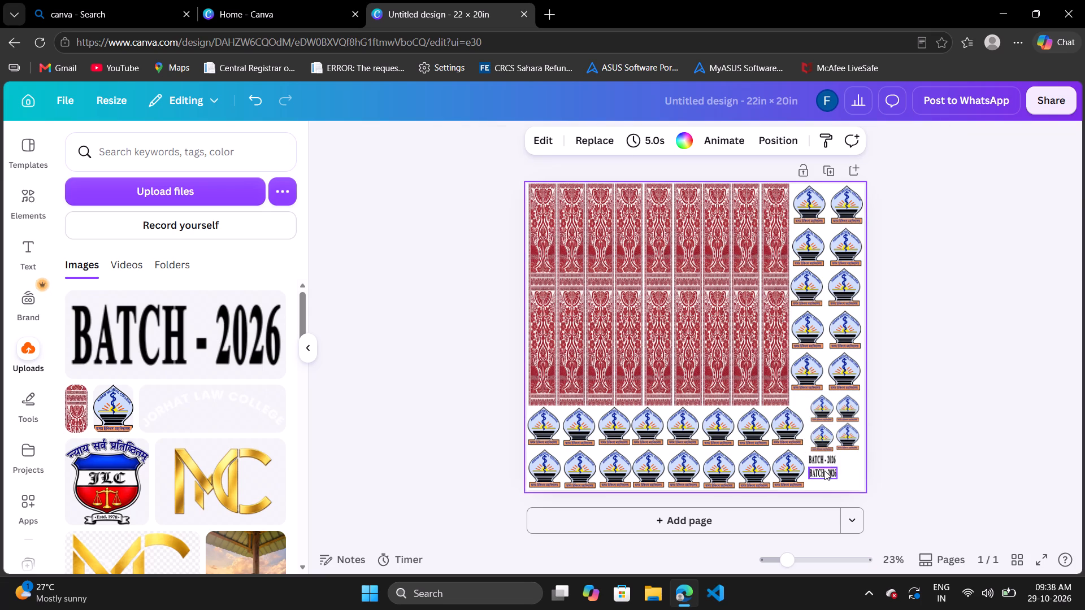
Duplicate both stacked BATCH - 2026 images to their right, forming a two-by-two block in the page corner.
left_click_drag(822, 458, 827, 458, "ctrl+alt")
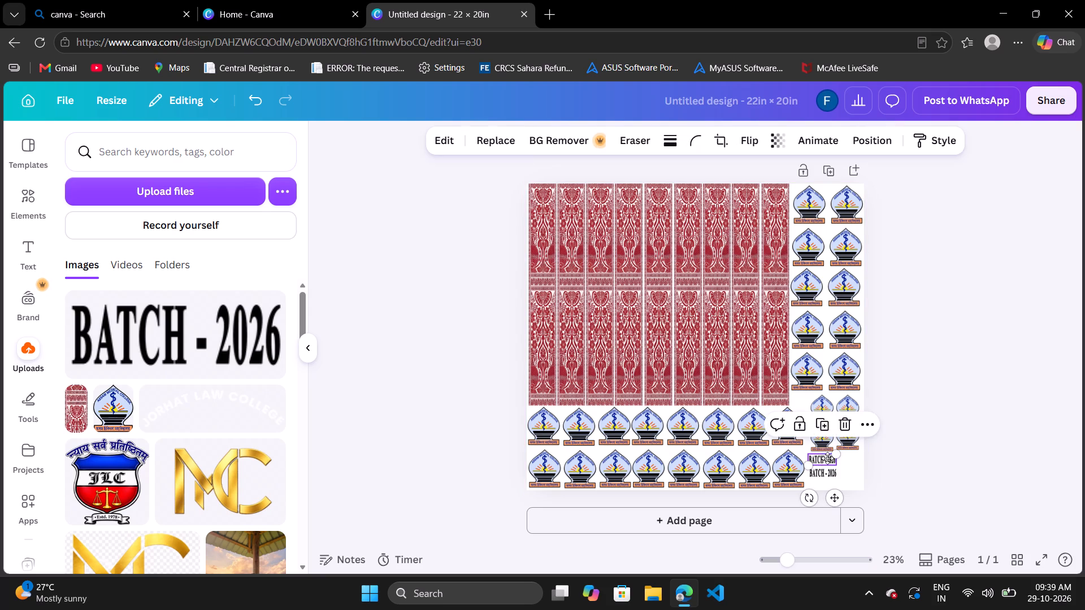
left_click_drag(827, 458, 852, 458, "ctrl+alt")
left_click(823, 464)
left_click_drag(830, 474, 857, 474, "alt")
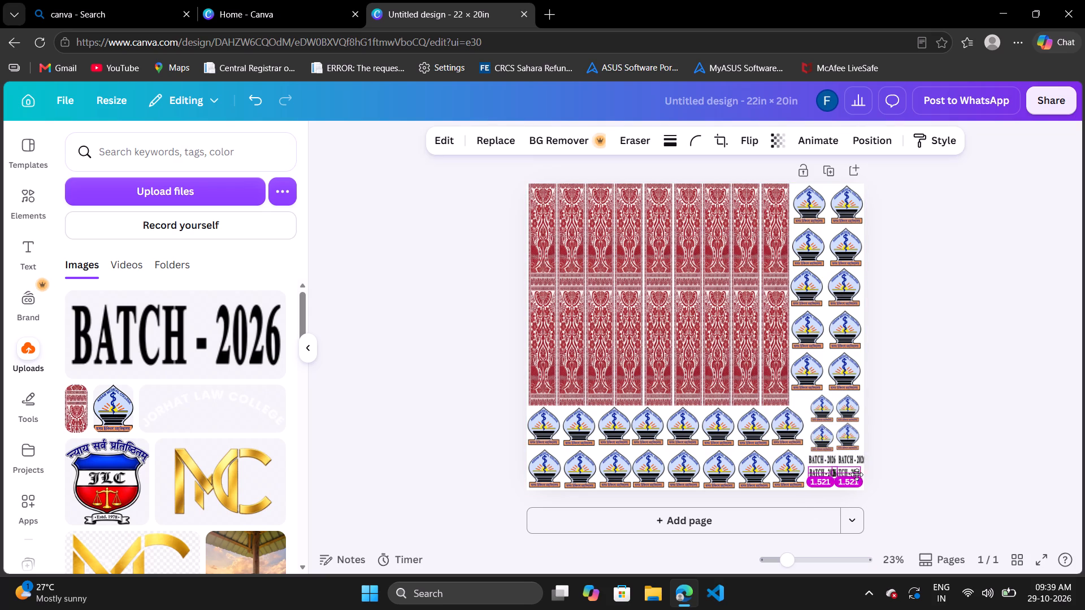
left_click_drag(857, 474, 861, 474, "alt")
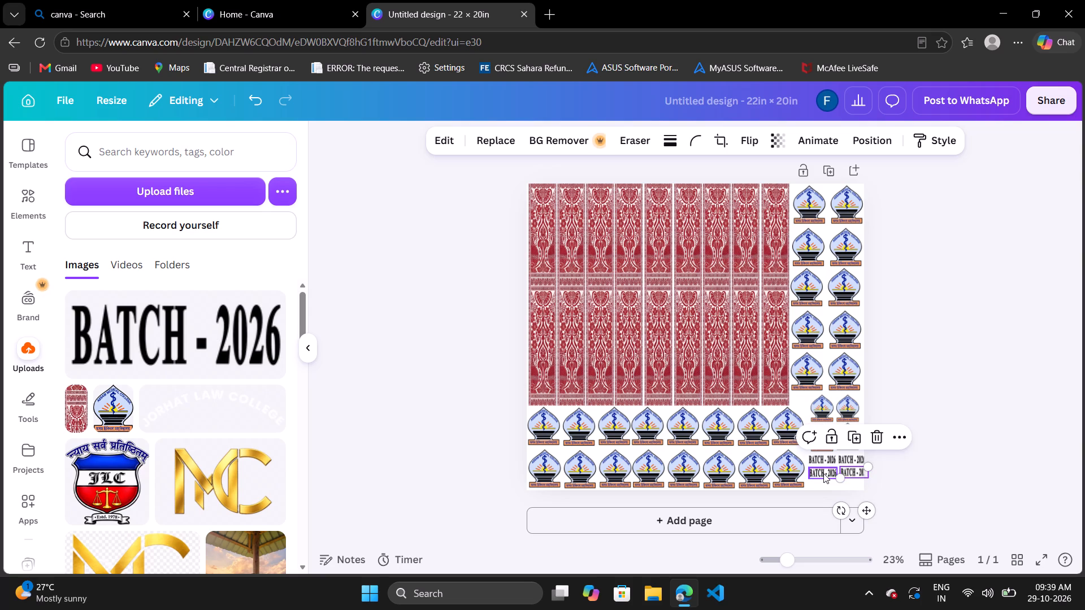
Nudge the lower-left BATCH - 2026 copy slightly left, towards the neighbouring large logo.
left_click(823, 473)
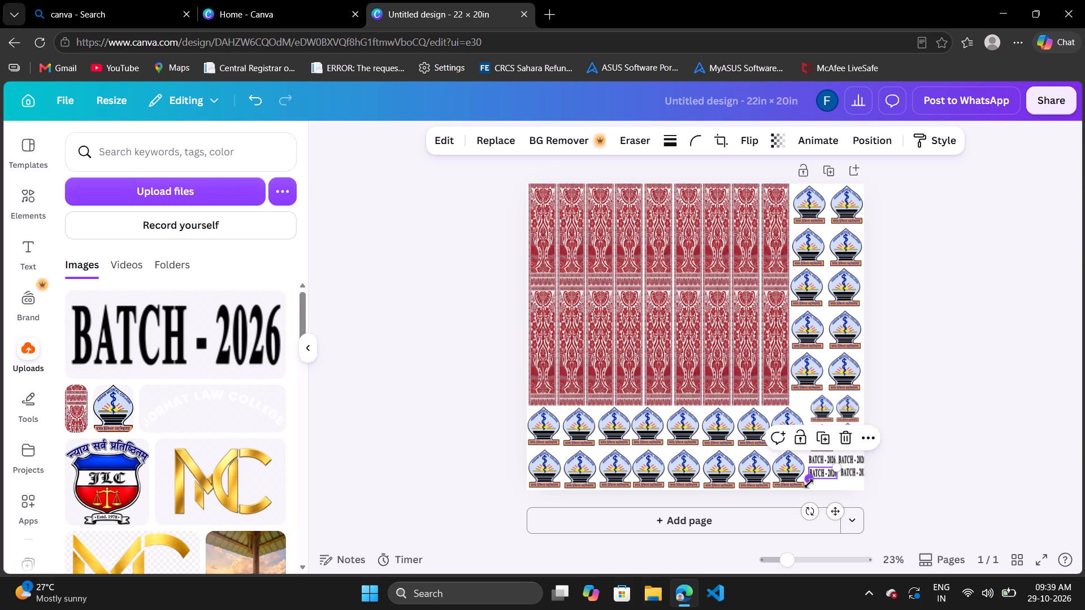
key("Left")
key("Left")
key("Left")
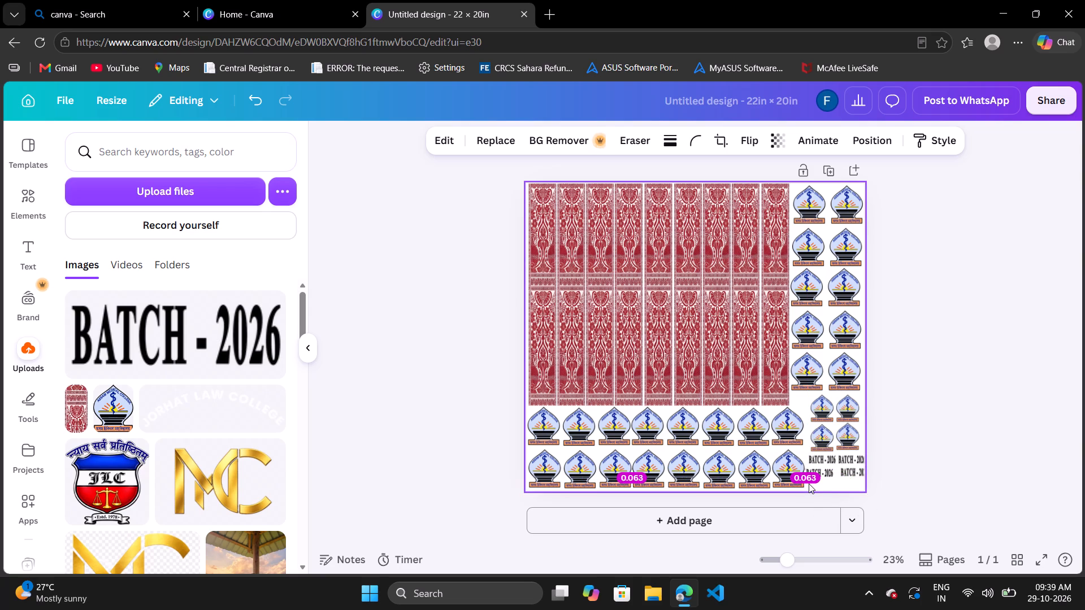
key("Right")
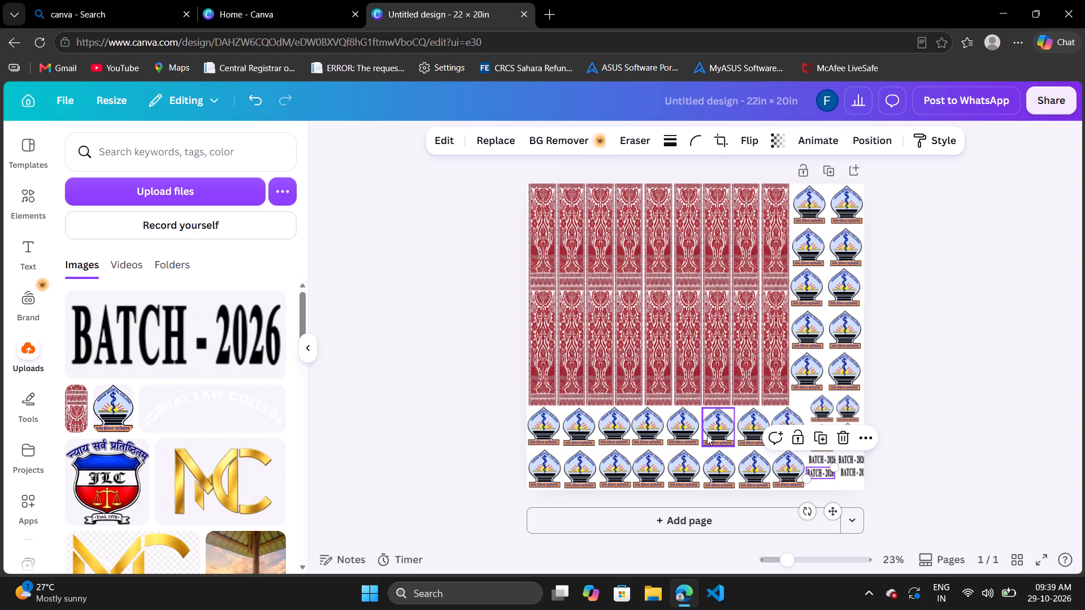
Nudge both upper-row BATCH - 2026 copies slightly left so the pair sits inside the page edge.
left_click(816, 454)
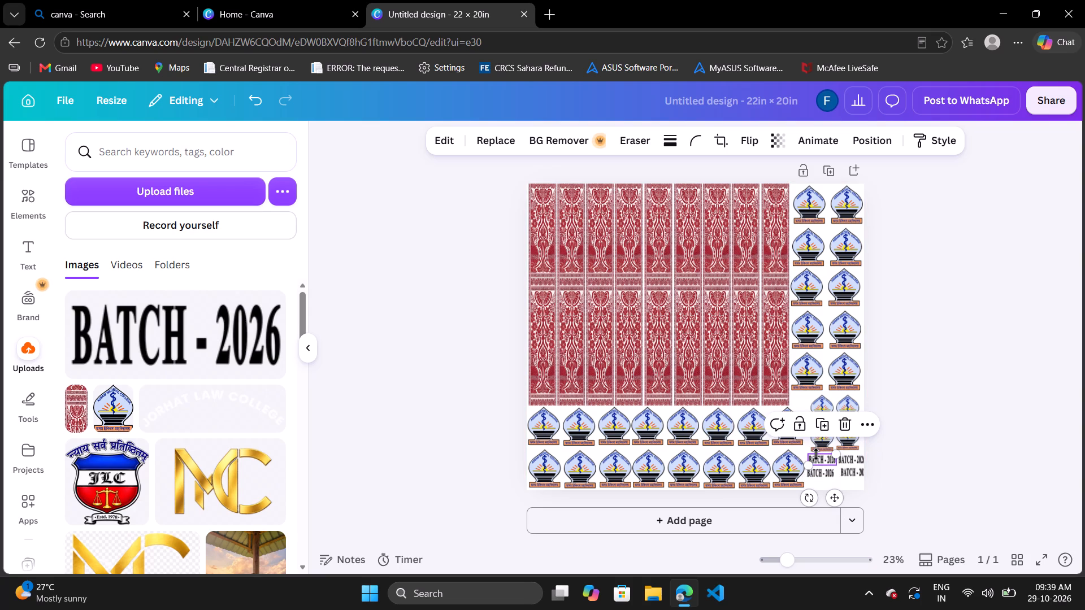
key("Left")
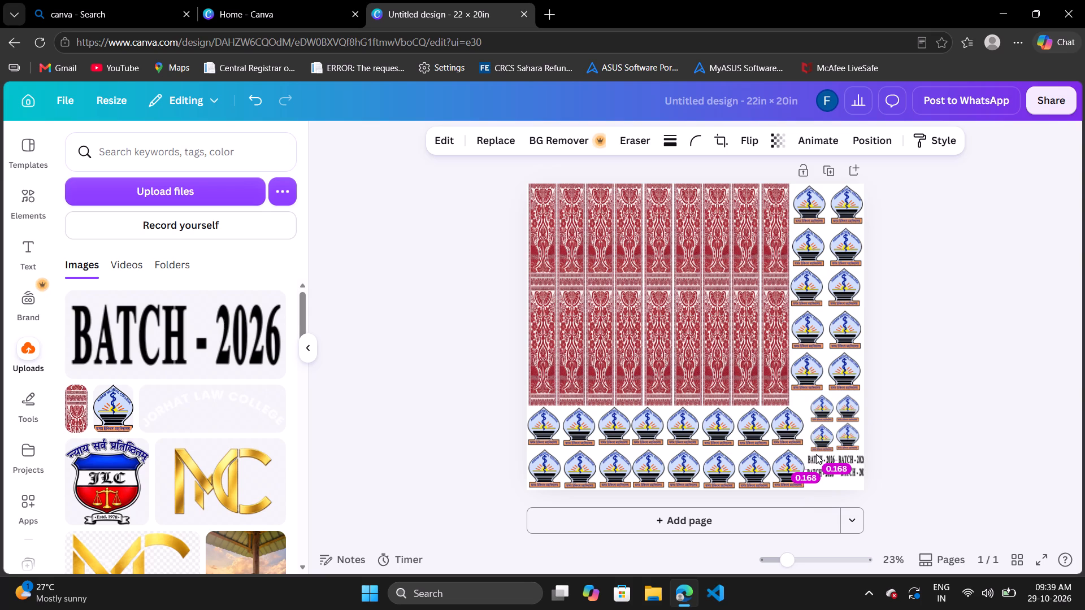
key("Left")
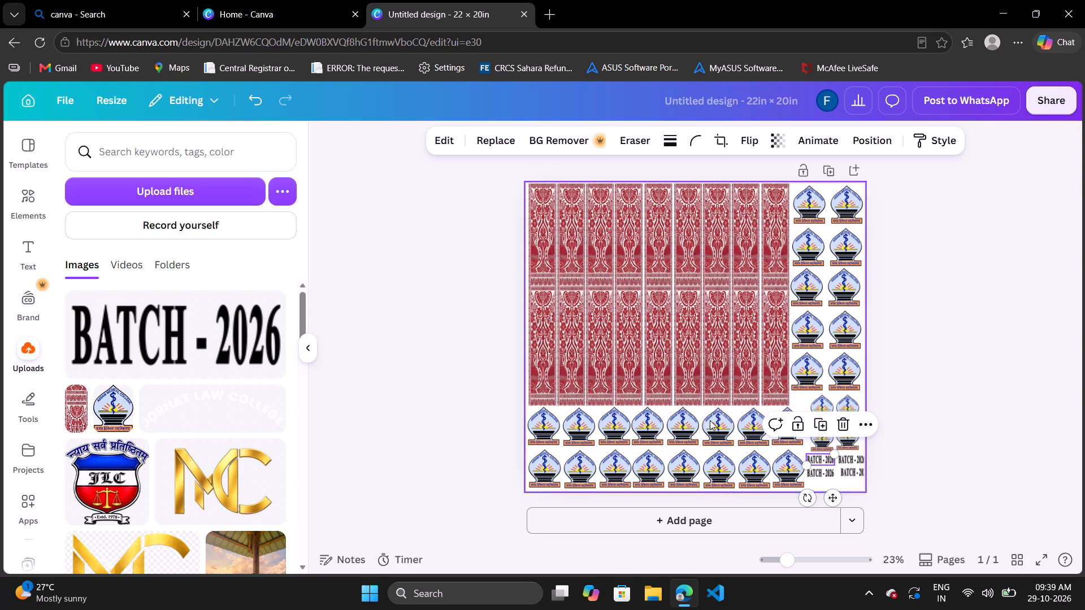
left_click(844, 457)
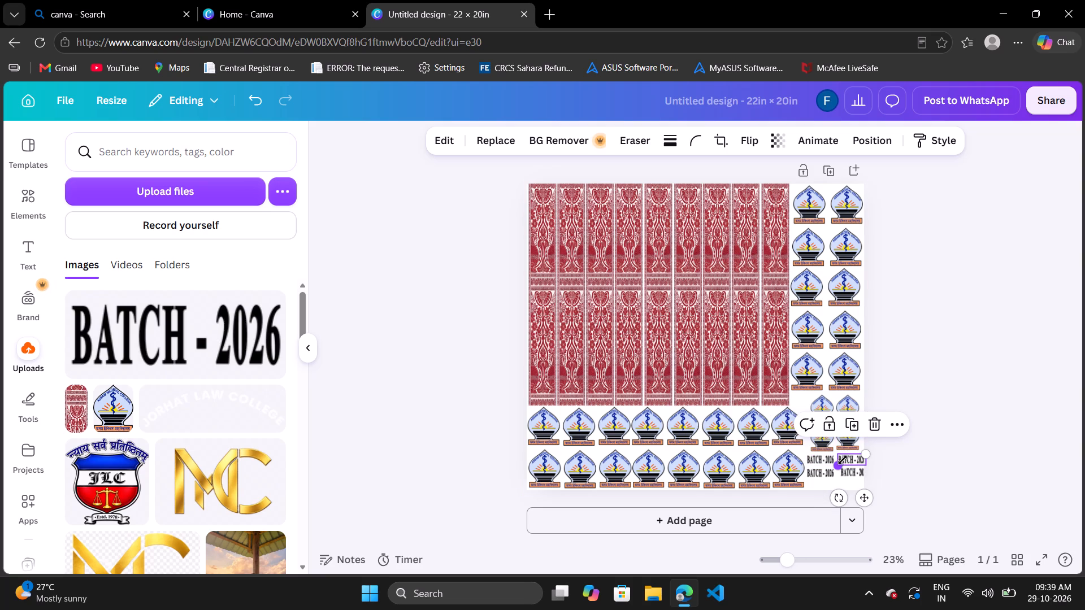
key("Left")
key("Left")
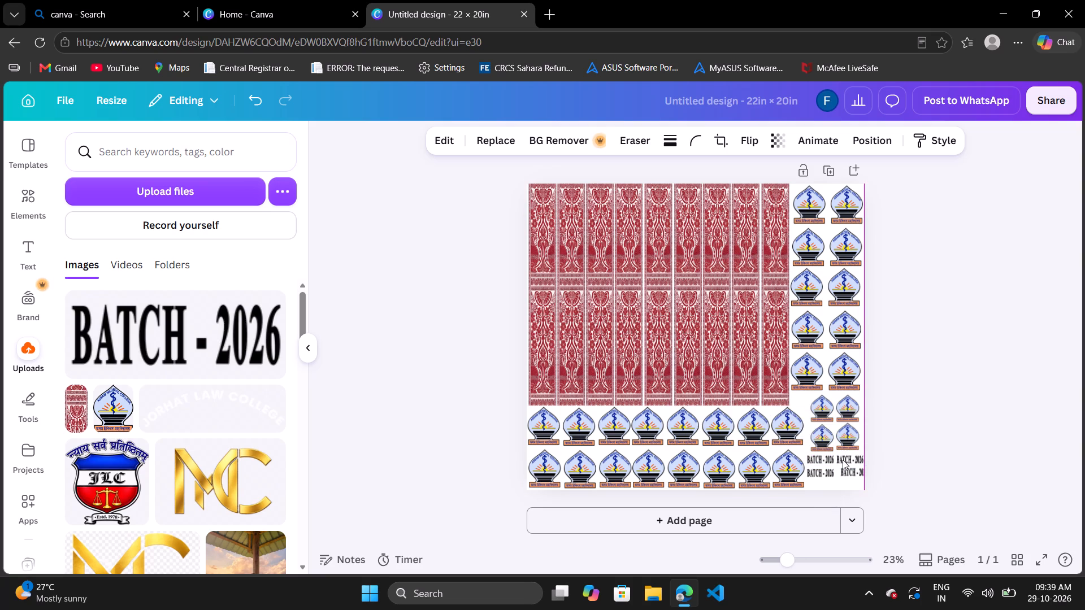
key("Left")
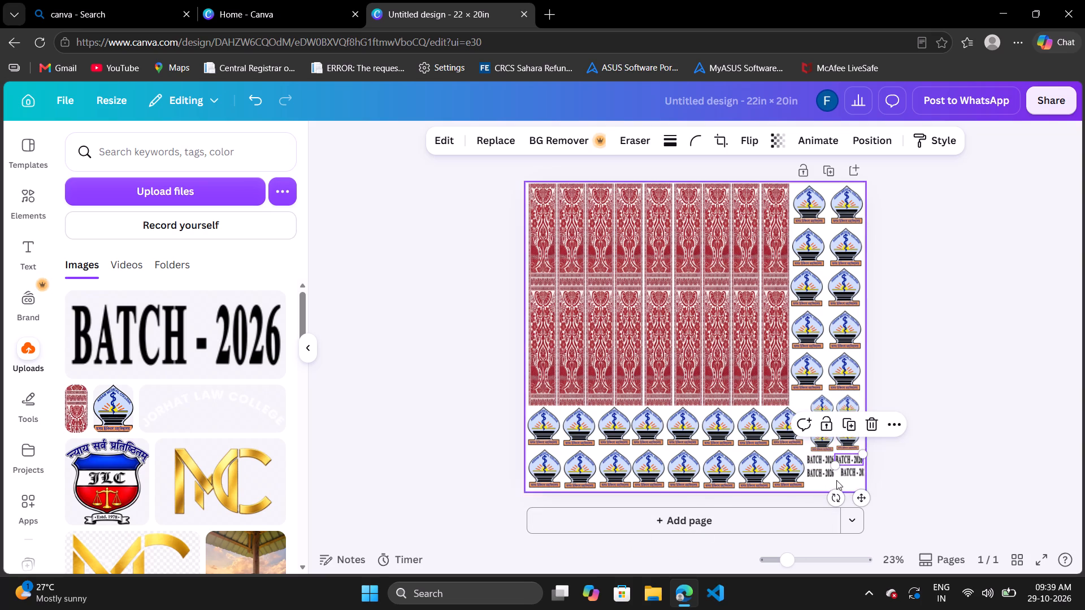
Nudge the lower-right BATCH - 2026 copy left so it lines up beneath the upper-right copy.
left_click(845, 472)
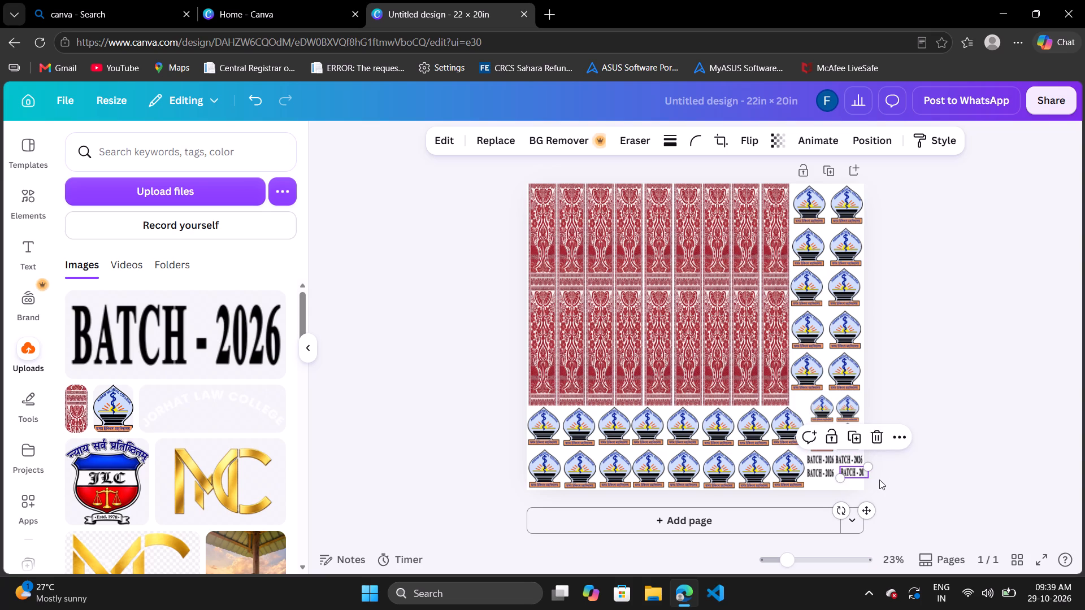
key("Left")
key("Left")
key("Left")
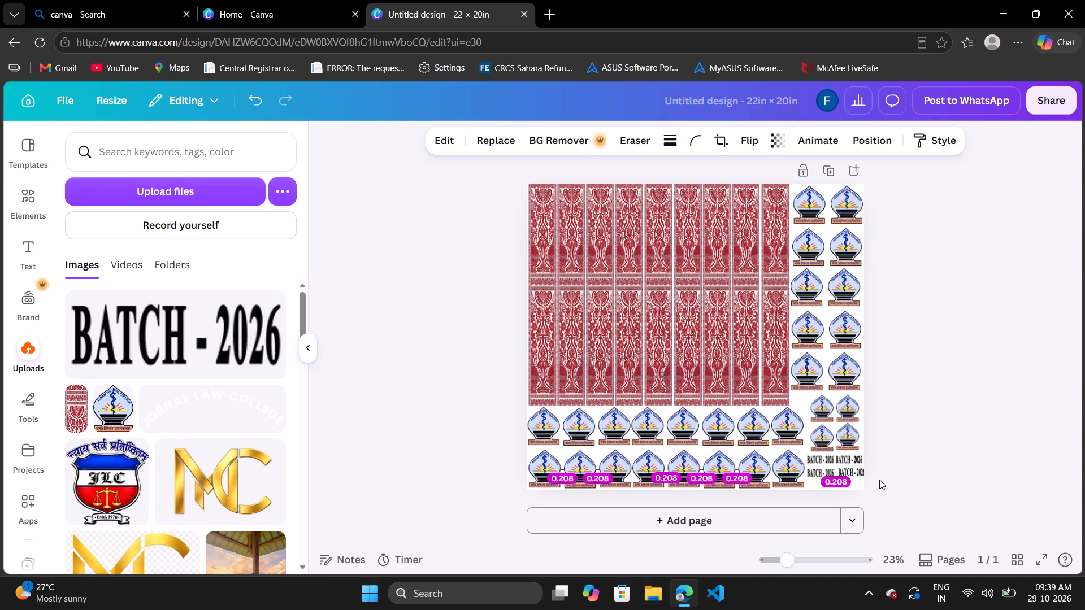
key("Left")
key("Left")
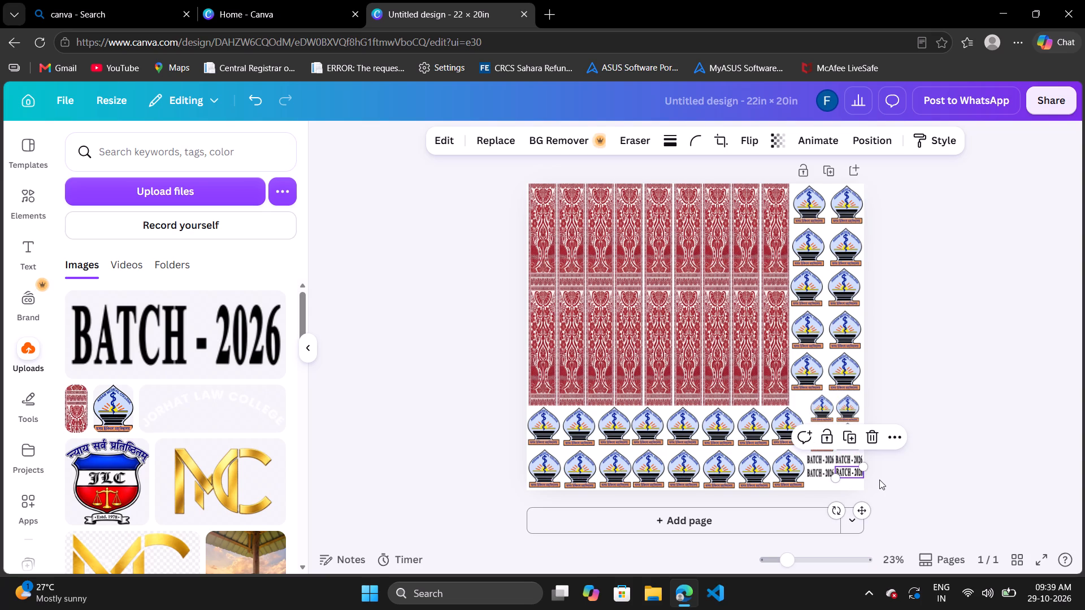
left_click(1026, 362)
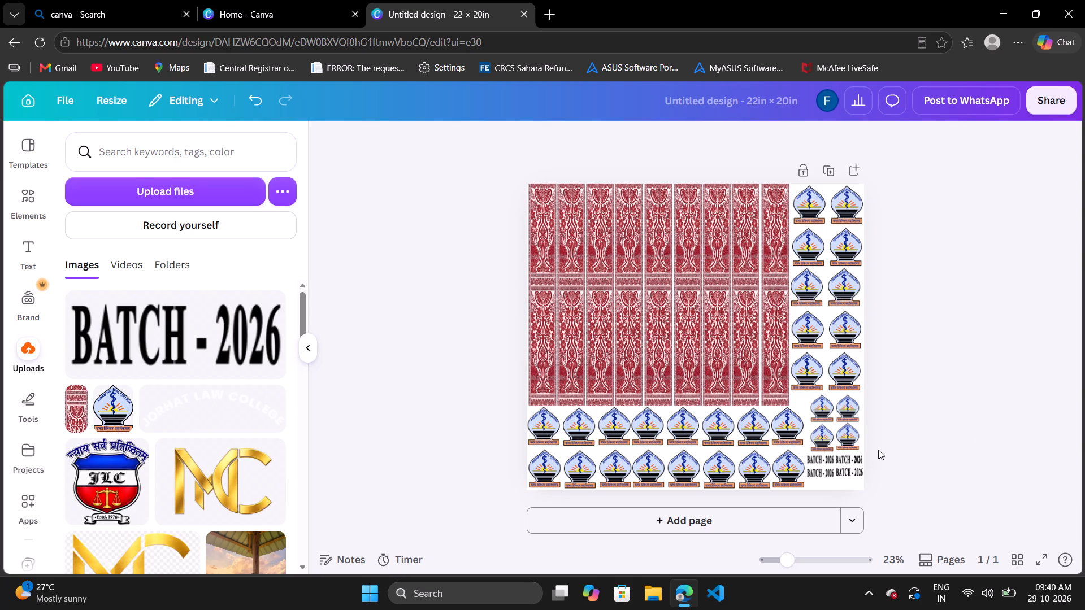
Remove the lower-left BATCH - 2026 copy from the two-by-two block.
left_click(825, 473)
key("super+space")
key("super+space")
key("super+space")
key("super+space")
key("super+space")
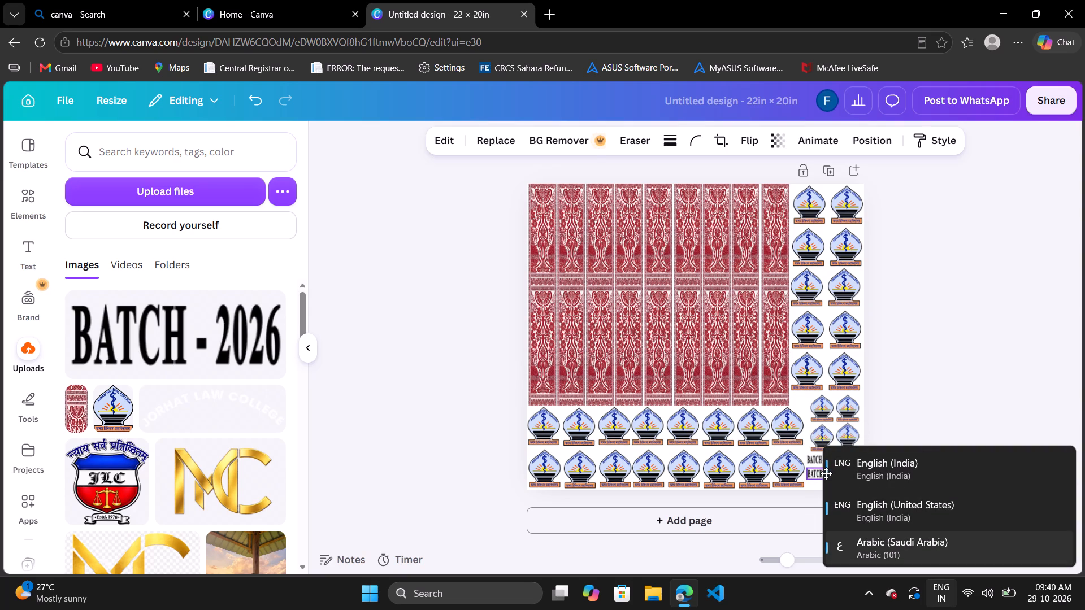
left_click(915, 448)
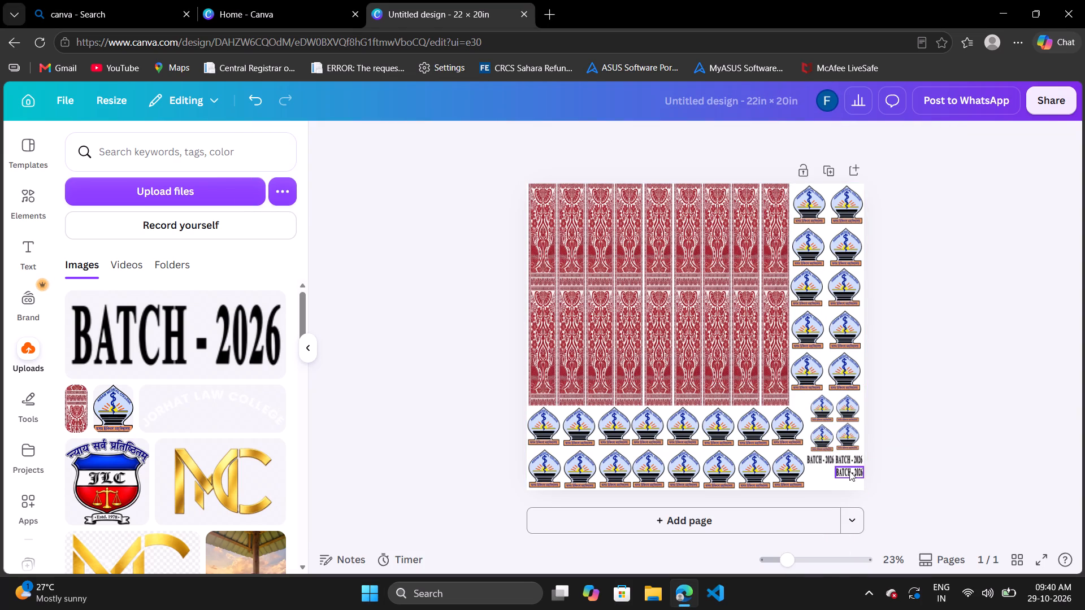
Move the remaining lower BATCH - 2026 image beneath the upper-left copy, left-aligned with it and closer to it.
left_click_drag(849, 471, 822, 471)
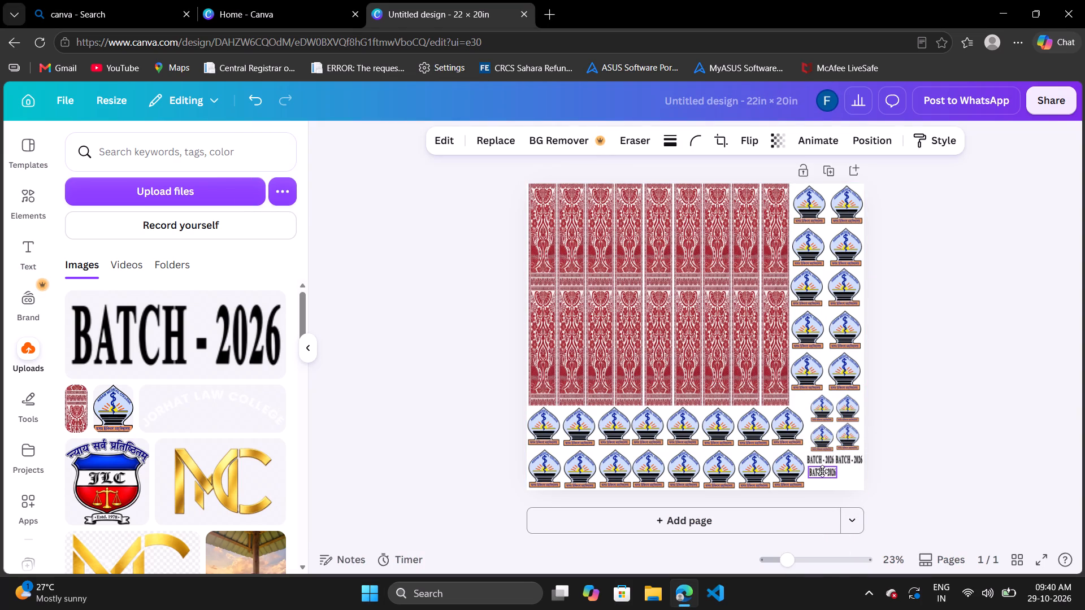
left_click_drag(822, 471, 821, 470)
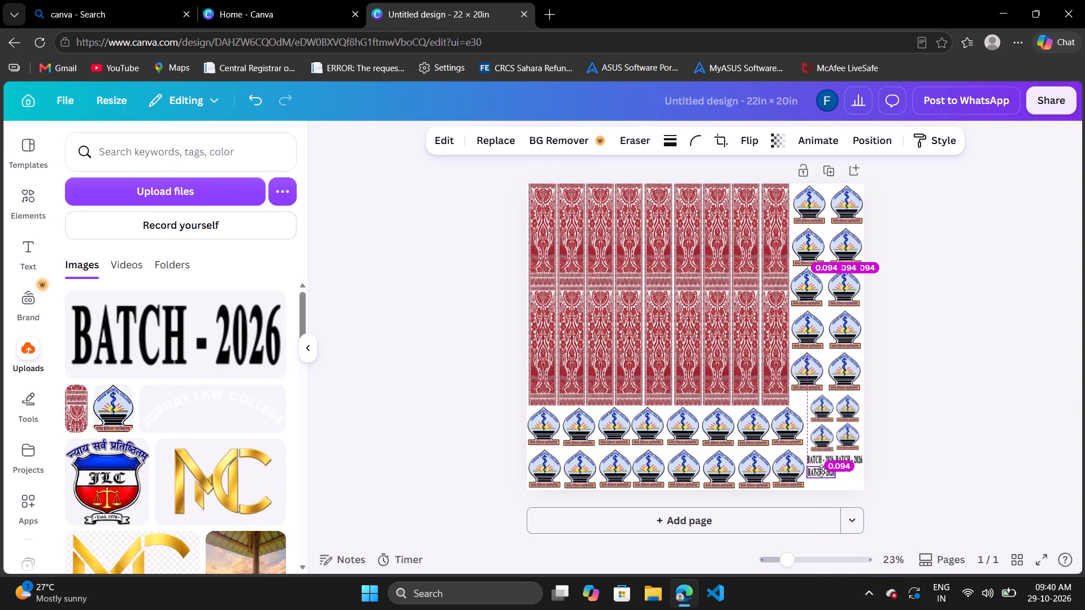
left_click_drag(821, 470, 821, 472)
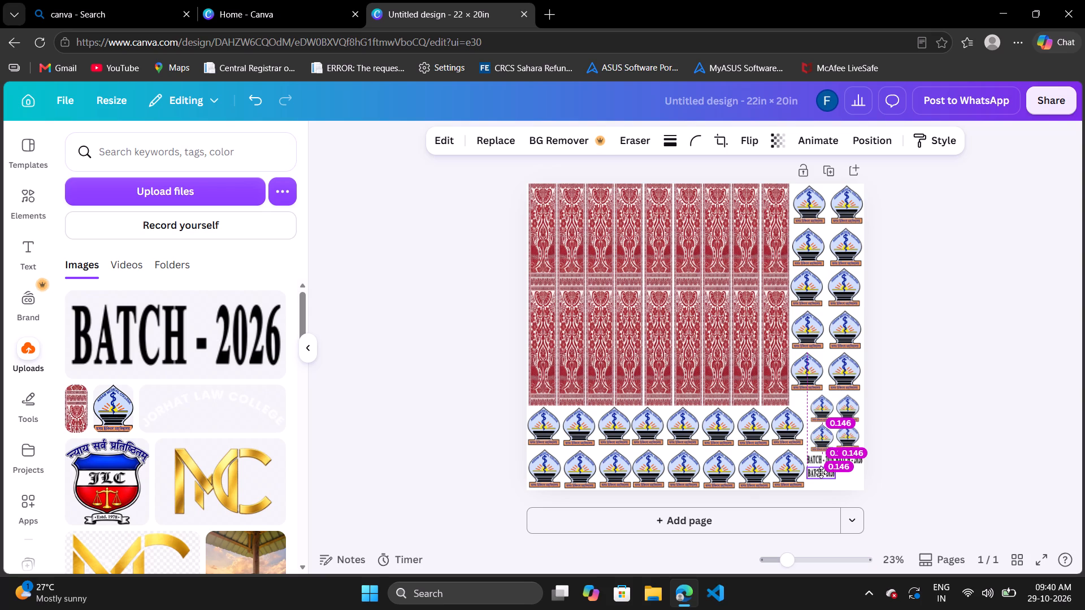
left_click_drag(821, 472, 821, 470)
left_click(847, 474)
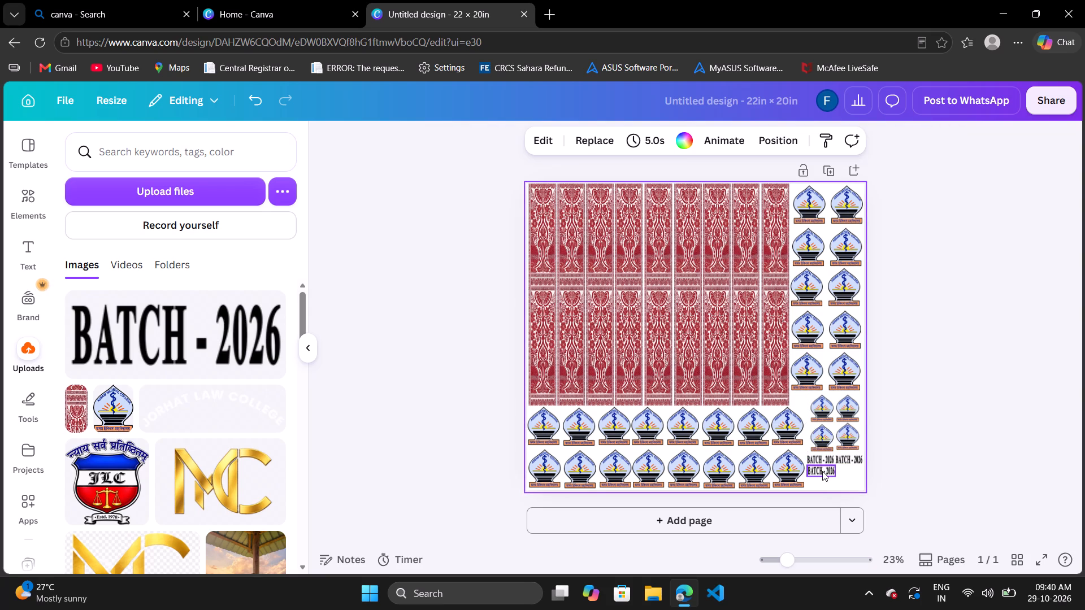
Duplicate the second-row BATCH - 2026 image to its right, positioning the copy beneath the upper-right one without overlap.
left_click_drag(822, 471, 847, 471, "ctrl+alt")
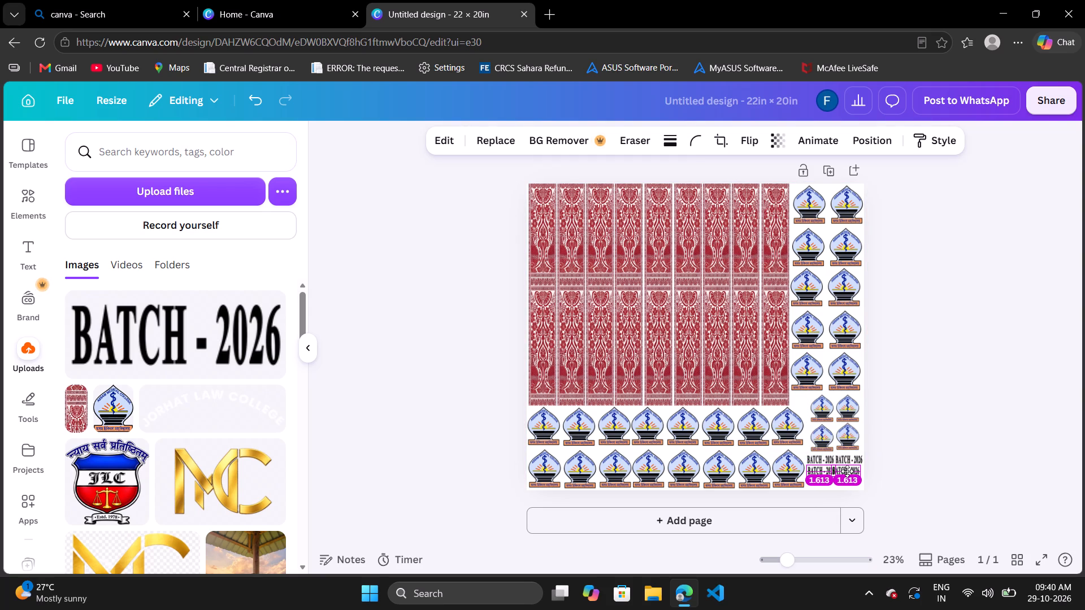
left_click_drag(847, 471, 853, 471, "ctrl+alt")
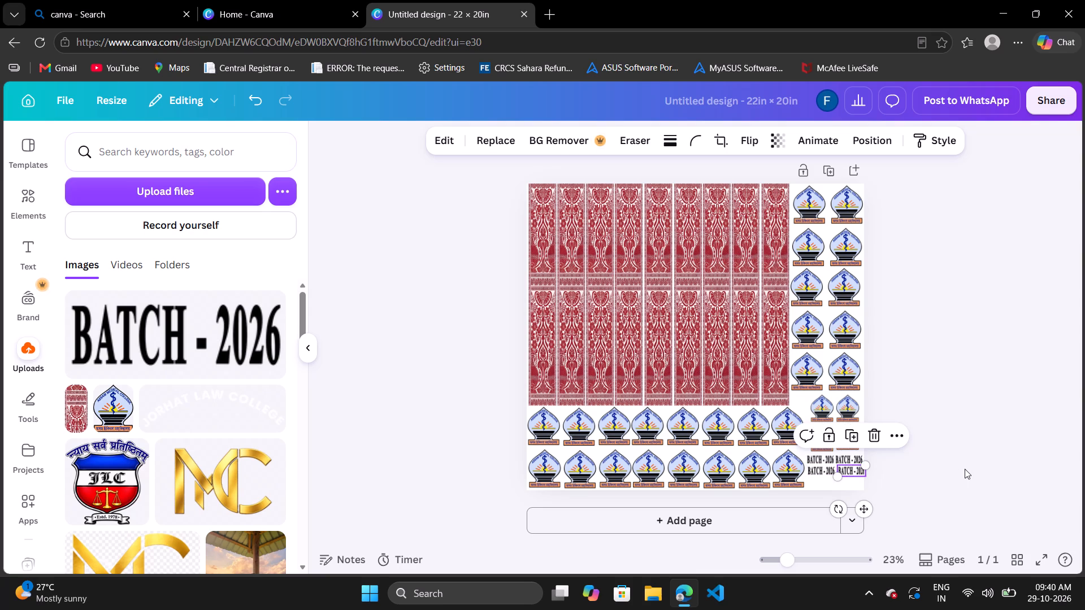
key("Left")
key("Left")
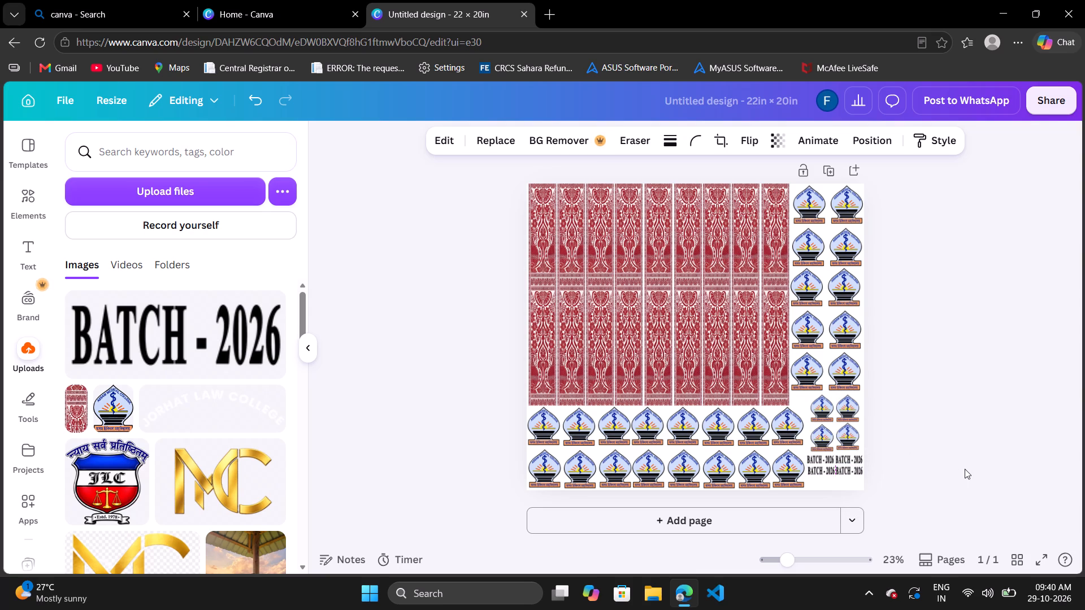
key("Right")
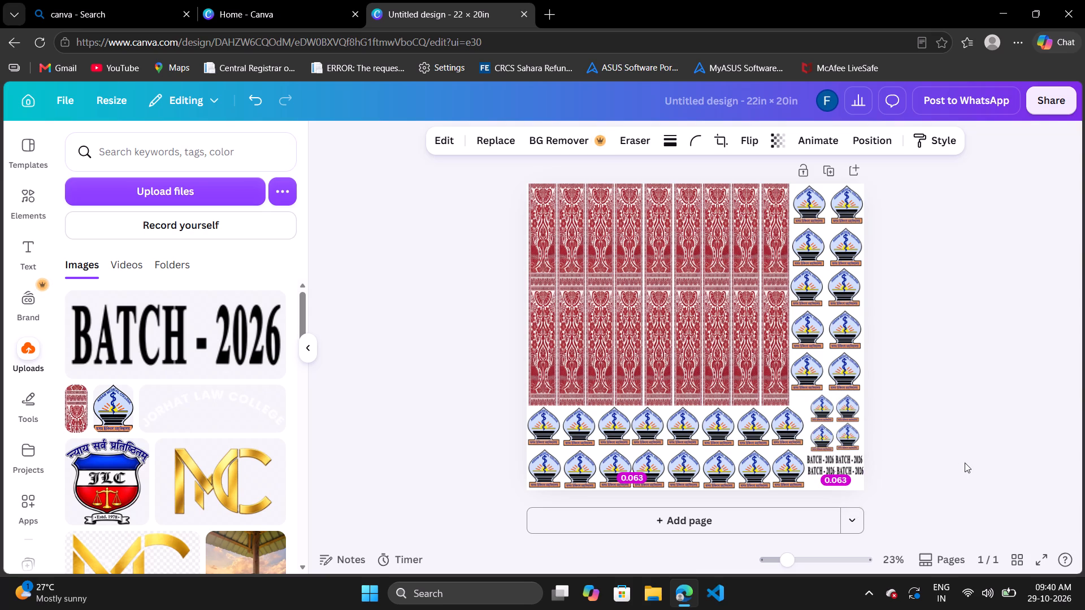
left_click(982, 363)
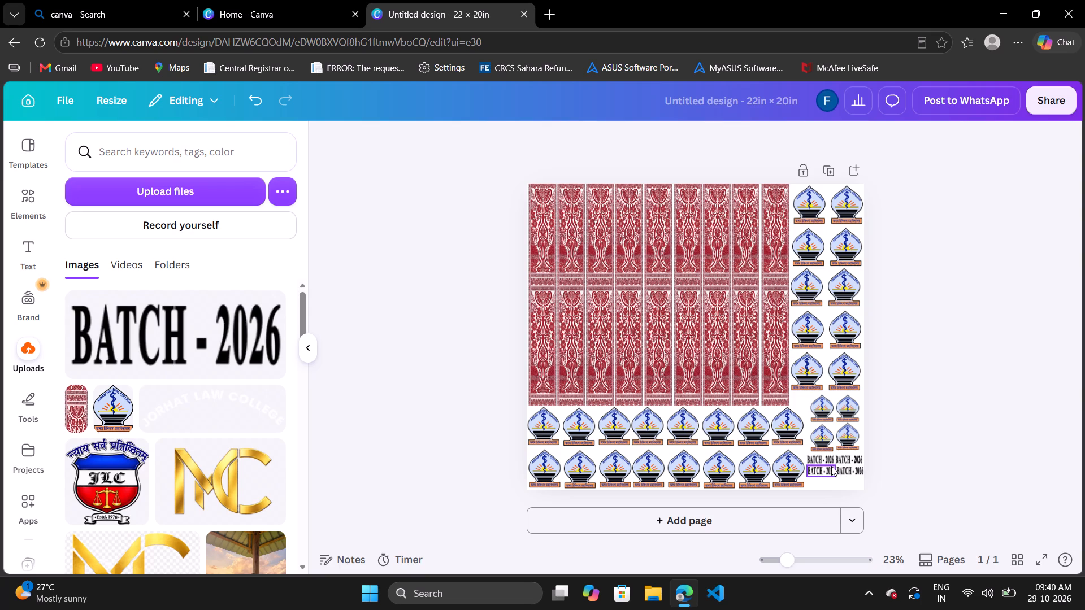
Add a third row of two BATCH - 2026 images by duplicating the second-row left image downwards and that copy to the right.
left_click_drag(831, 466, 835, 478, "ctrl+alt")
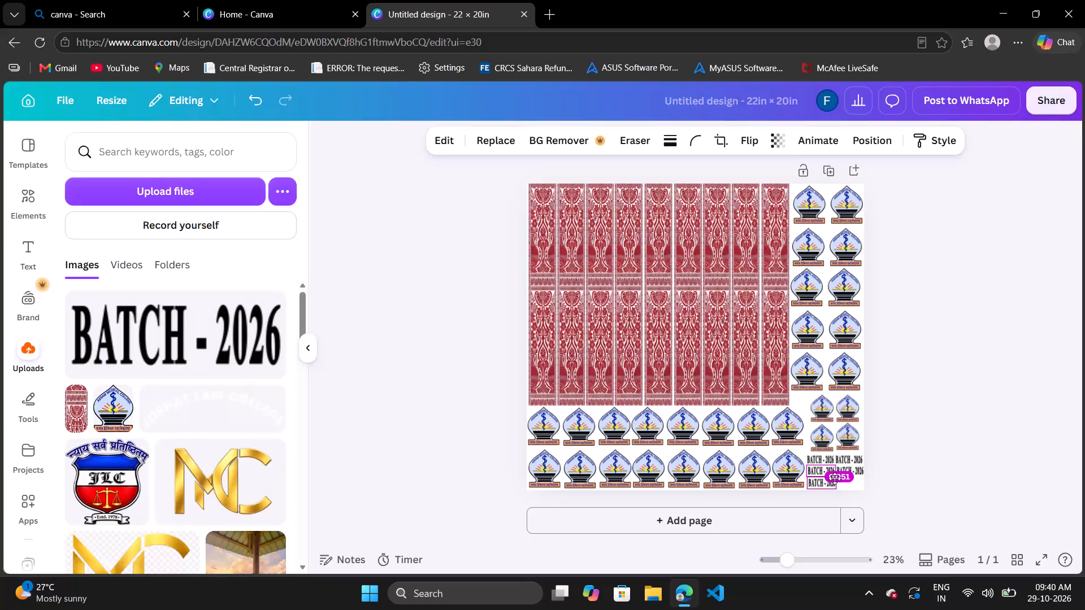
left_click_drag(835, 478, 832, 478, "ctrl+alt")
left_click(940, 466)
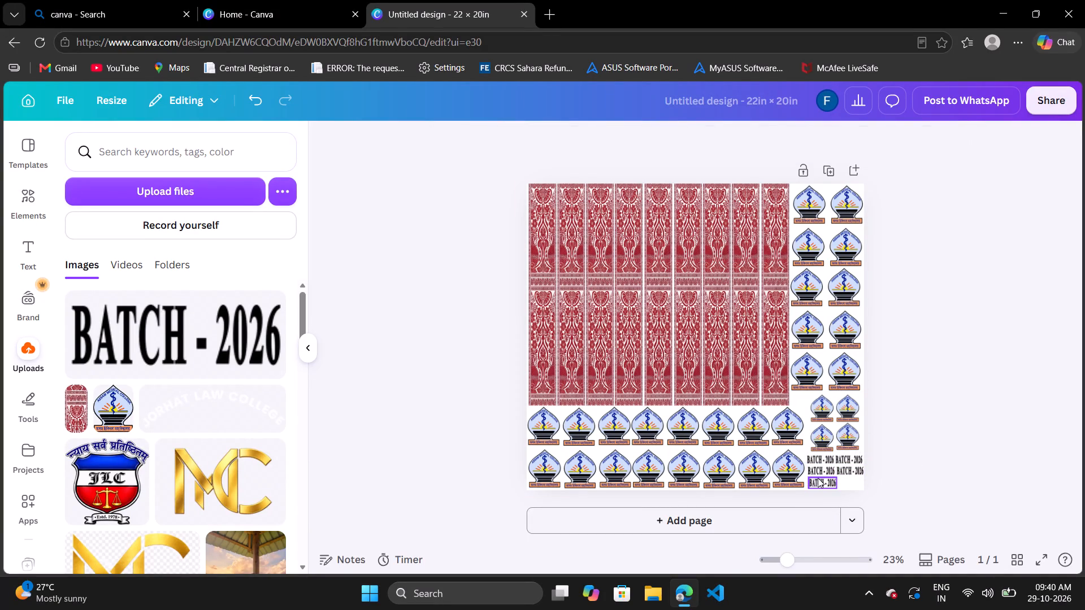
left_click_drag(818, 481, 843, 482, "ctrl+alt")
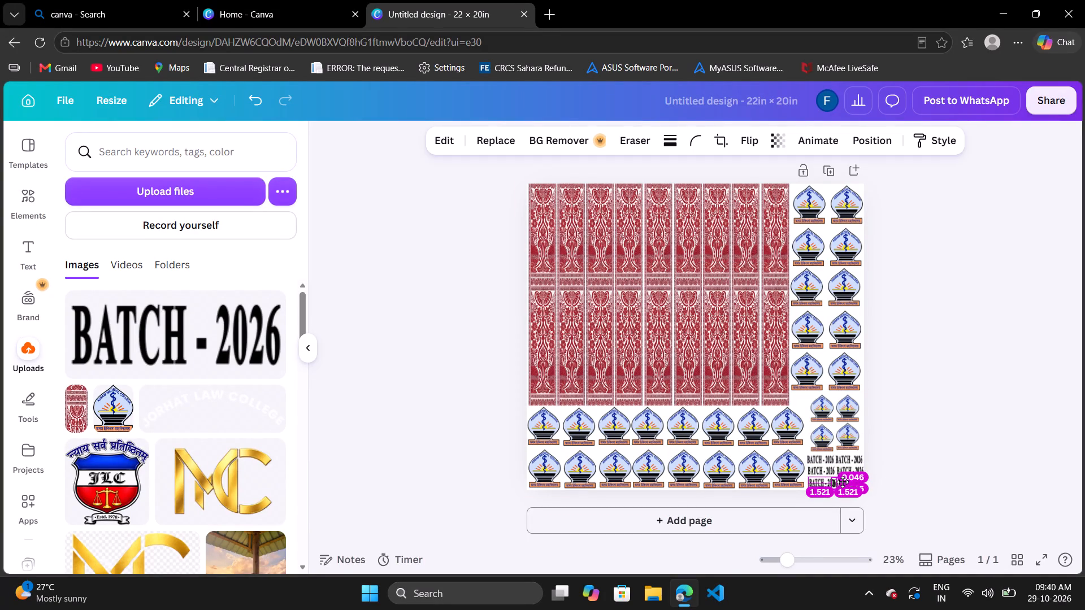
left_click_drag(843, 482, 849, 480, "ctrl+alt")
Nudge both third-row BATCH - 2026 copies left to line up with the two columns above.
left_click(828, 484)
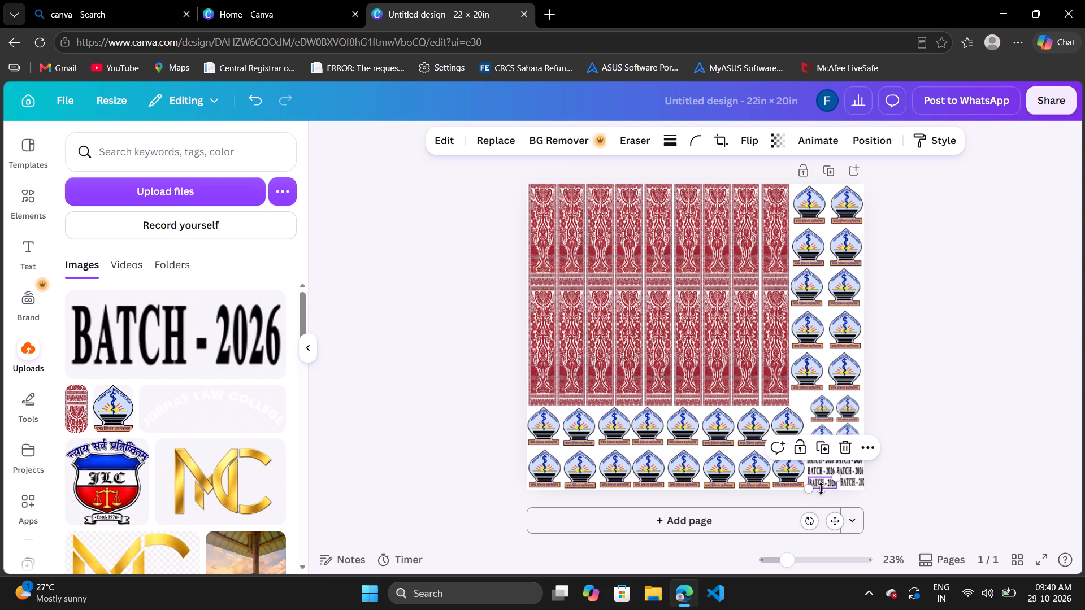
key("Left")
key("Left")
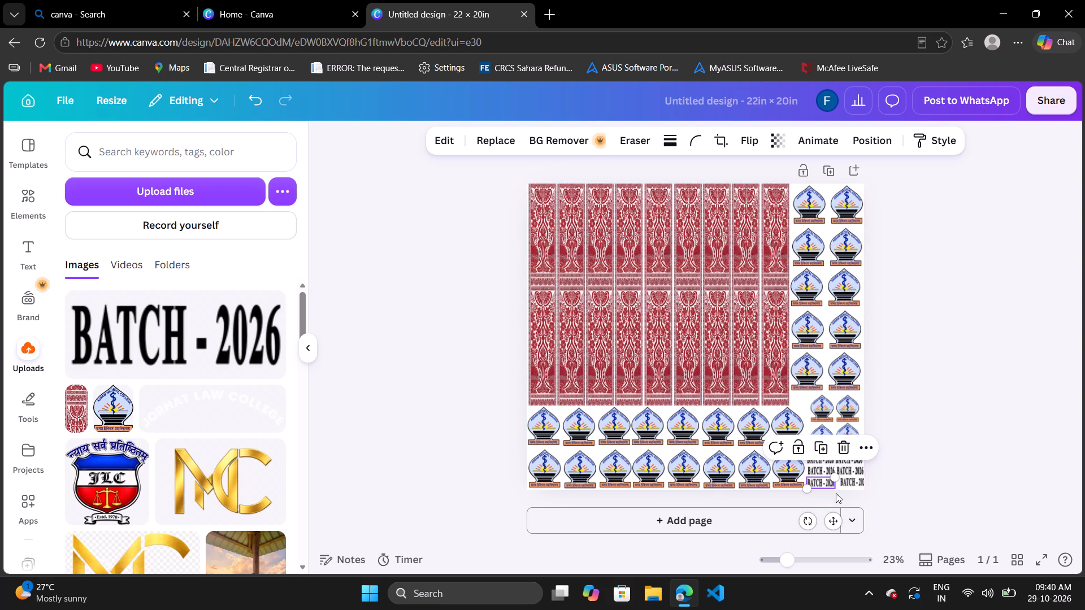
left_click(842, 486)
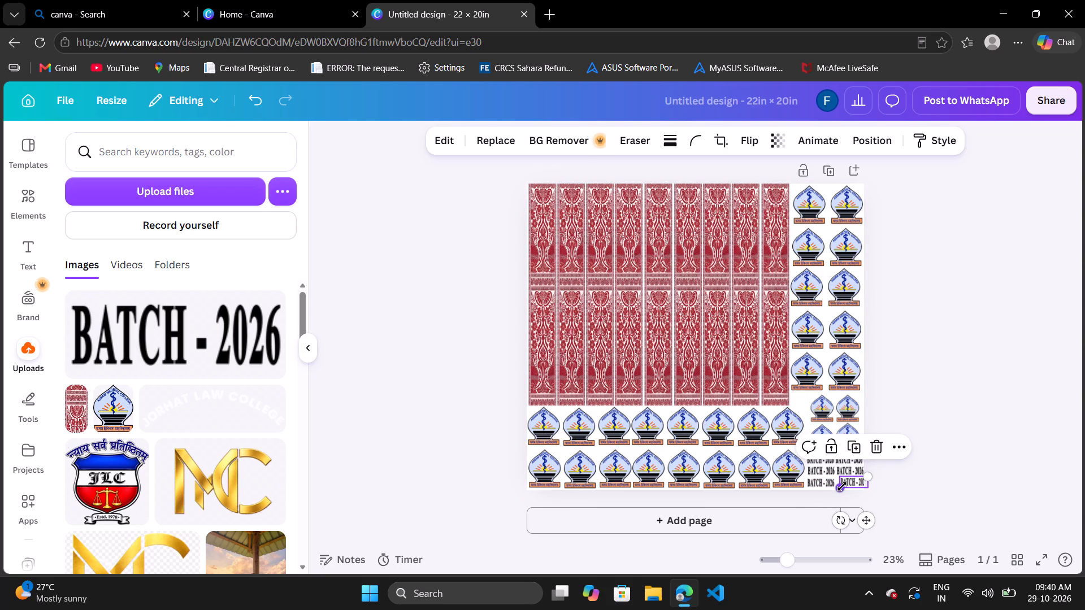
key("Left")
key("Left")
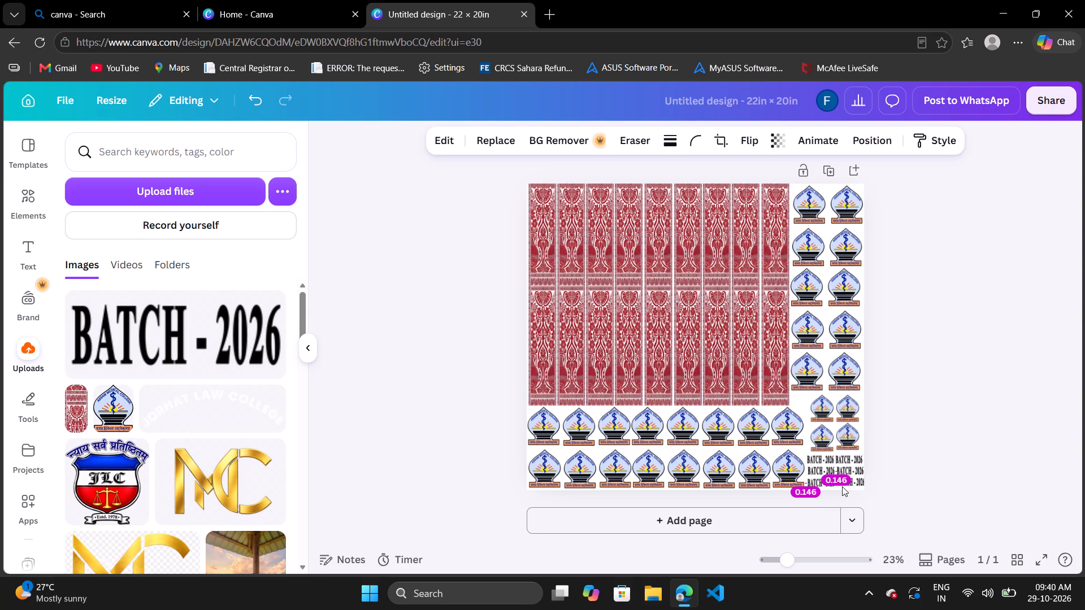
key("Left")
key("Left")
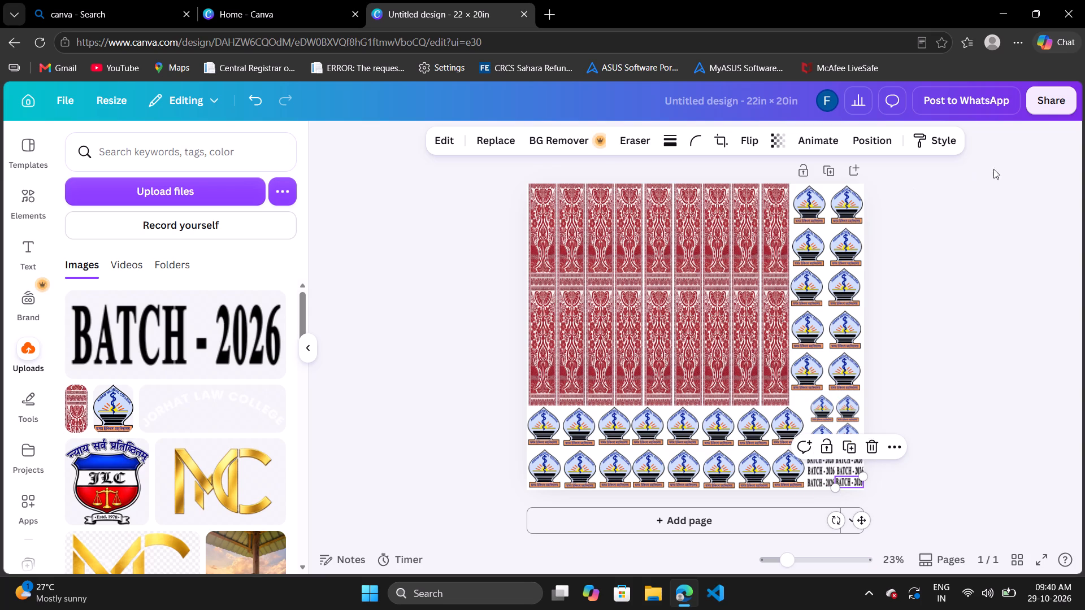
left_click(975, 233)
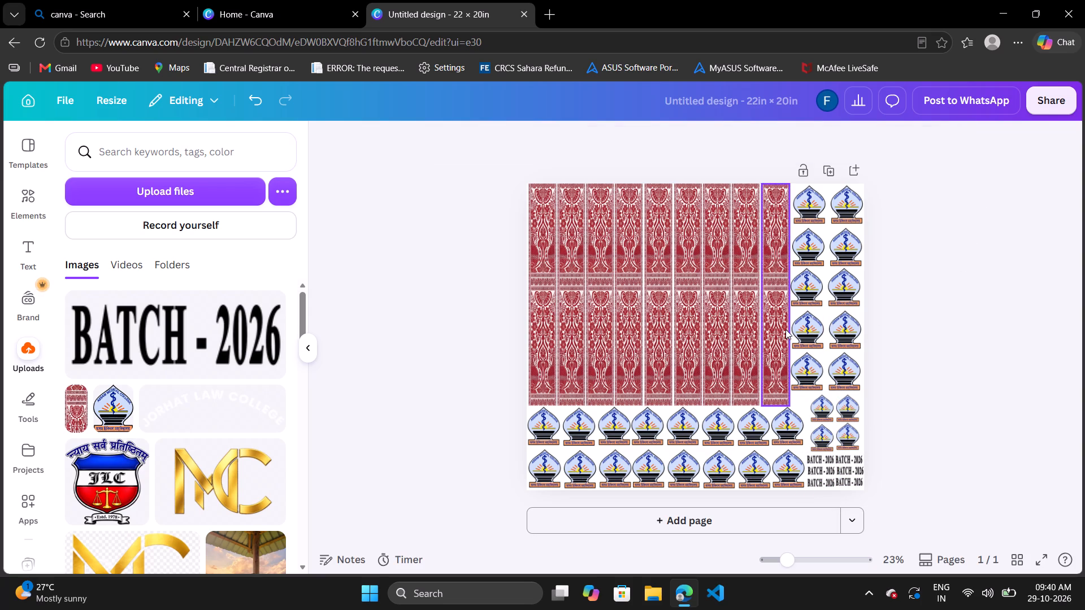
Delete the rightmost gamusa strip, next to the columns of large logos.
left_click(776, 329)
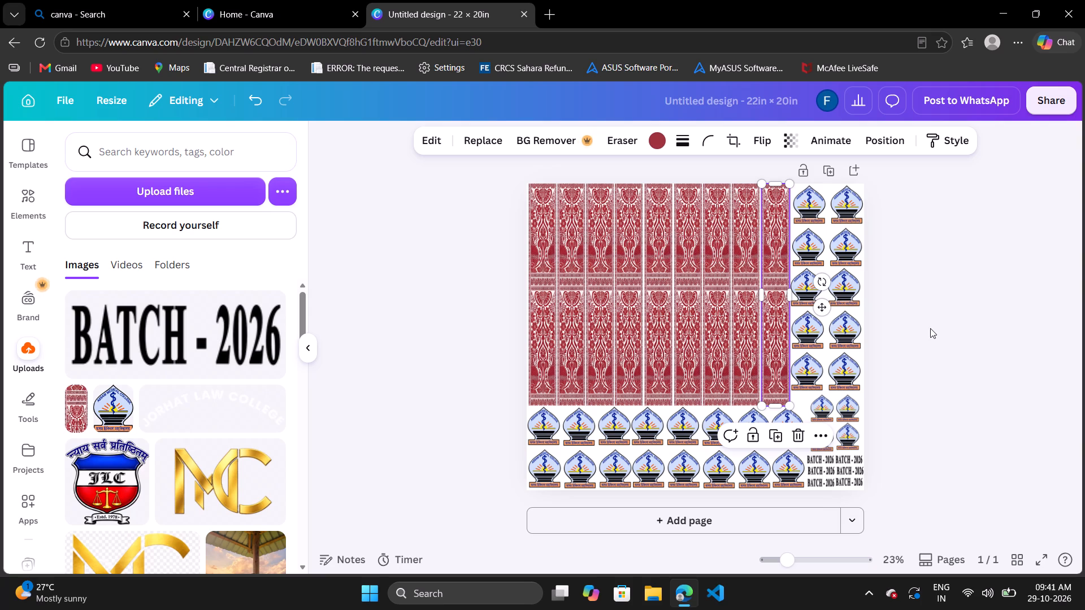
key("Delete")
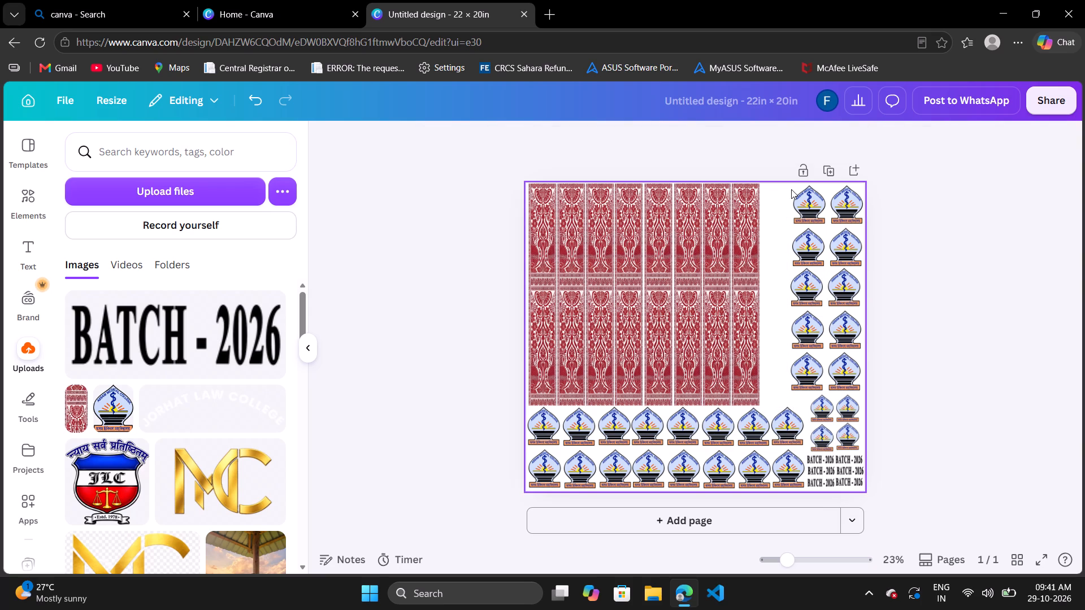
Duplicate the inner column of five large Assam Medical College logos into the empty gap beside the gamusa strips.
left_click_drag(786, 185, 787, 295)
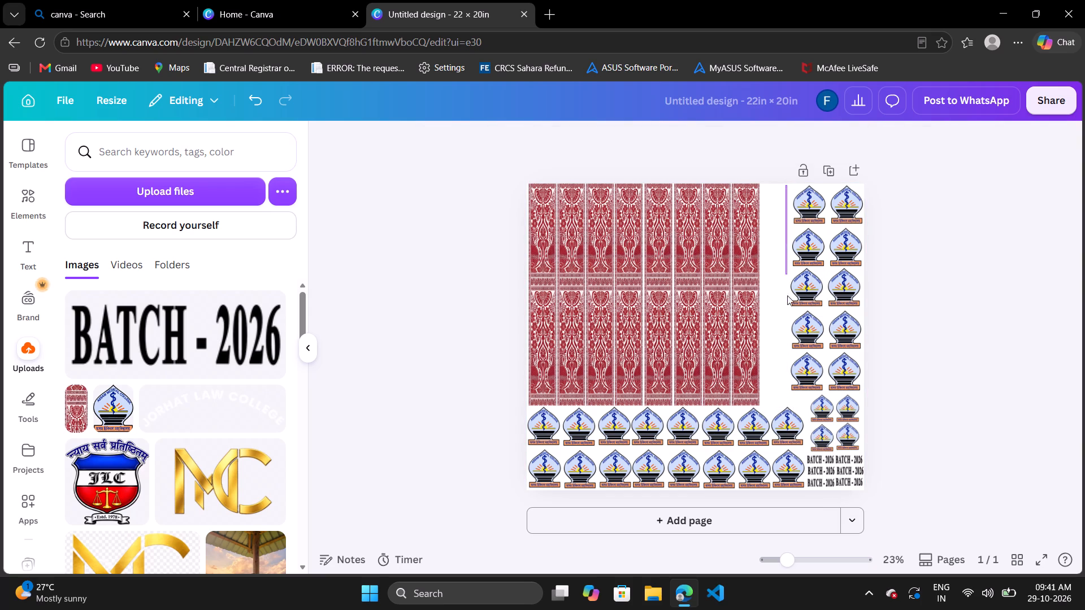
left_click_drag(787, 295, 812, 381)
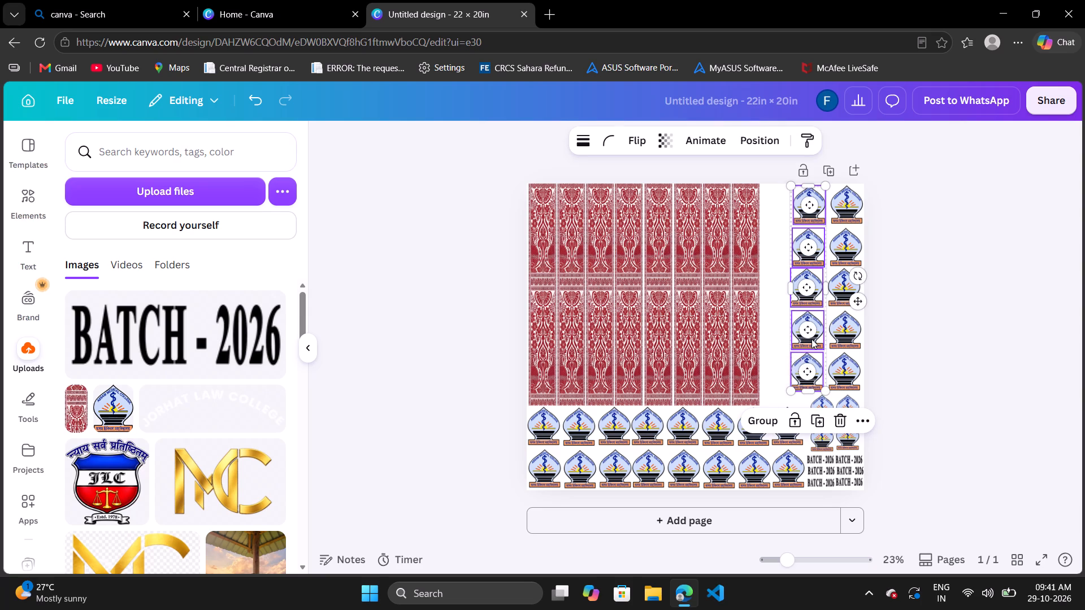
left_click_drag(811, 339, 769, 339, "ctrl+alt")
left_click_drag(810, 352, 786, 346, "ctrl+alt")
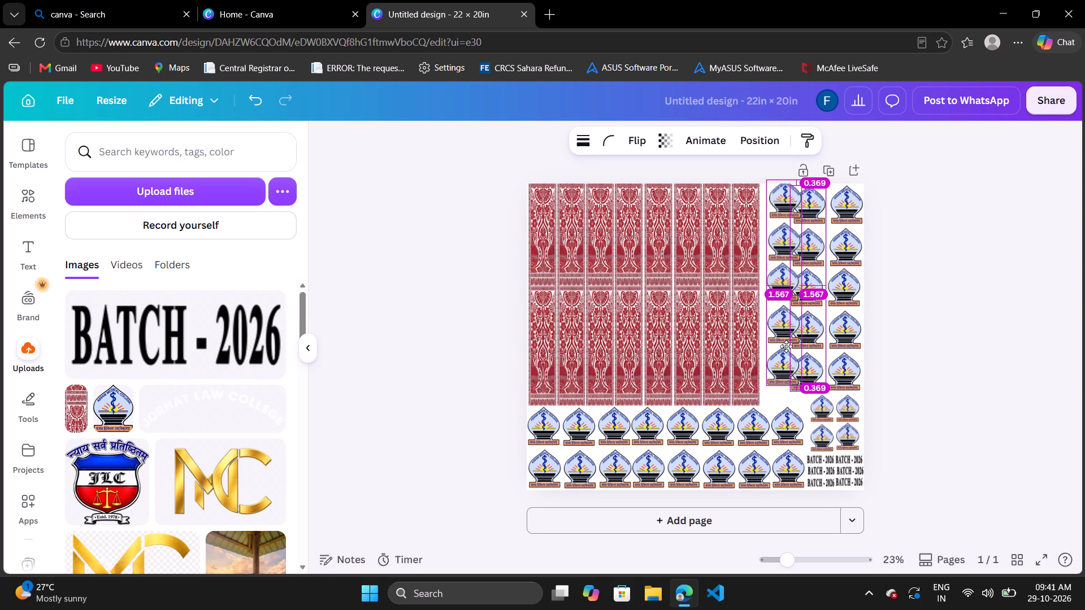
left_click_drag(786, 346, 778, 351, "ctrl+alt")
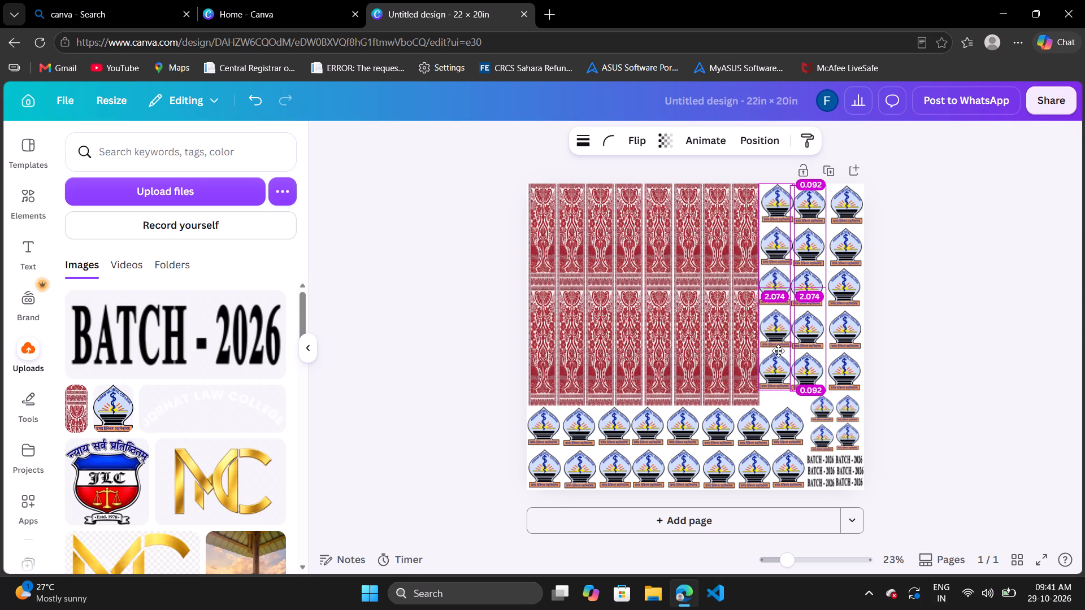
left_click_drag(778, 351, 777, 351, "ctrl+alt")
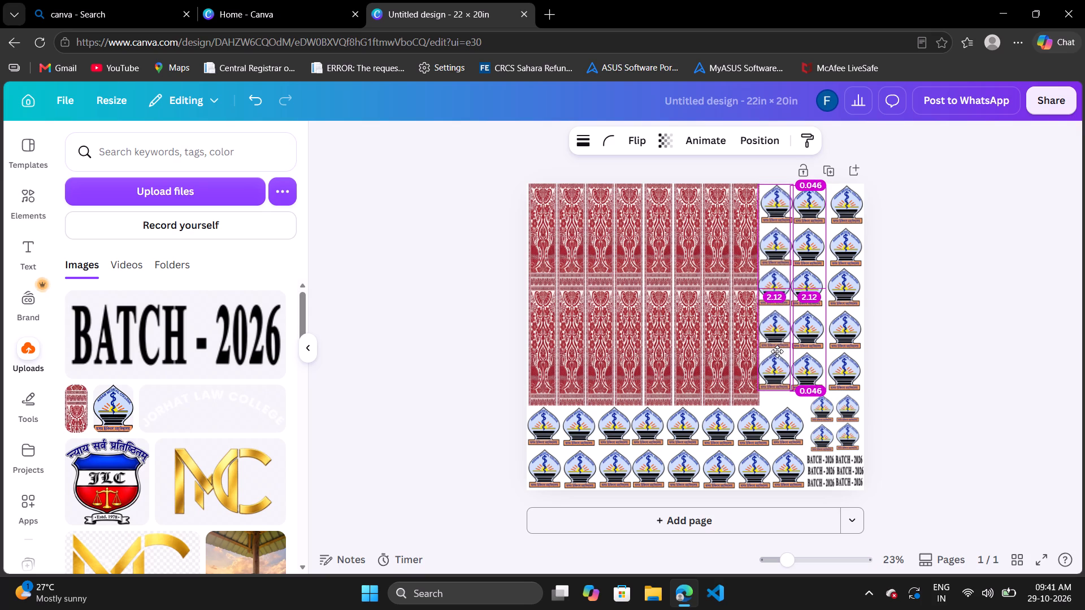
left_click_drag(777, 351, 782, 352, "ctrl+alt")
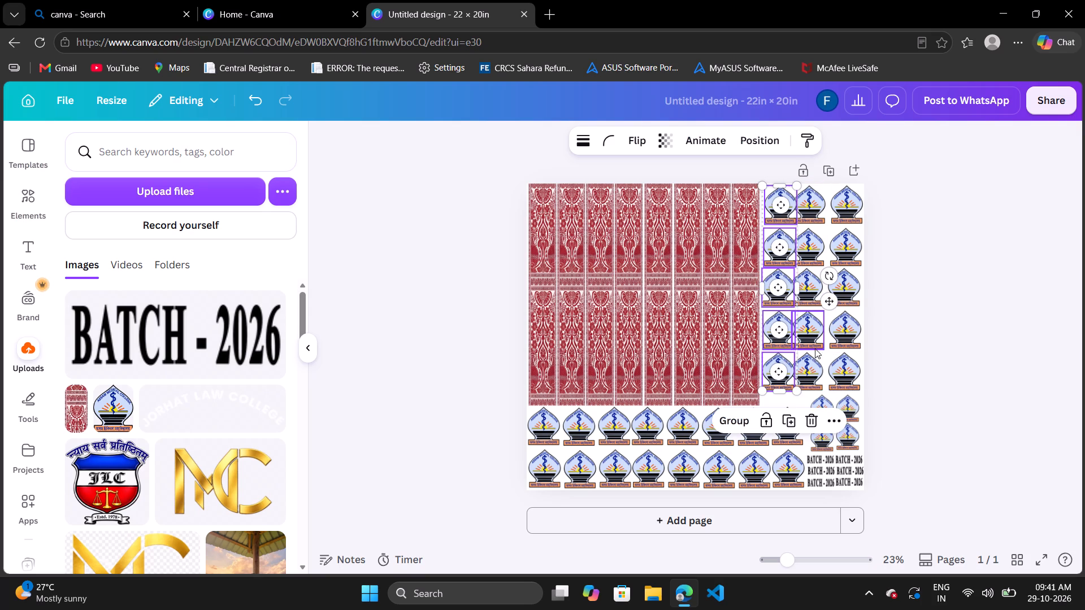
left_click(904, 322)
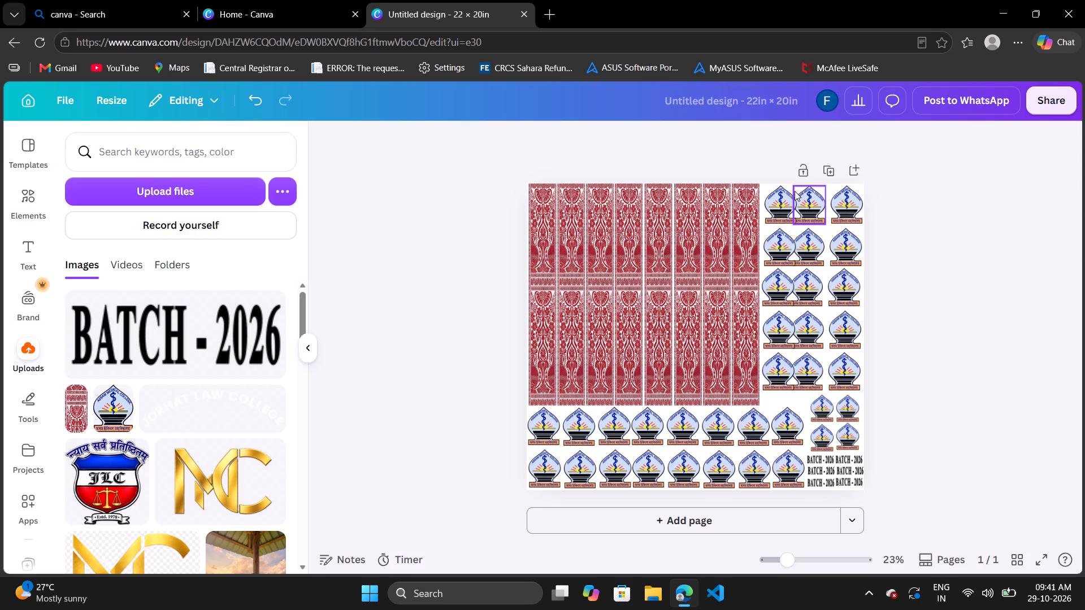
Shift the middle column of five large logos sideways until it sits evenly between the two neighbouring logo columns.
left_click_drag(804, 184, 806, 205)
left_click_drag(806, 205, 809, 367)
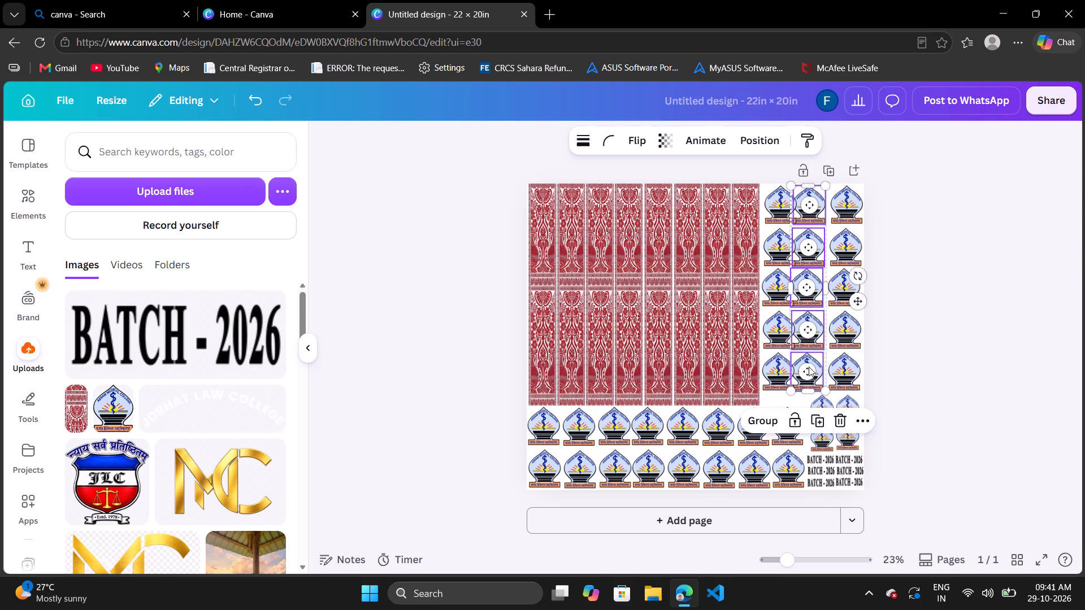
key("Right")
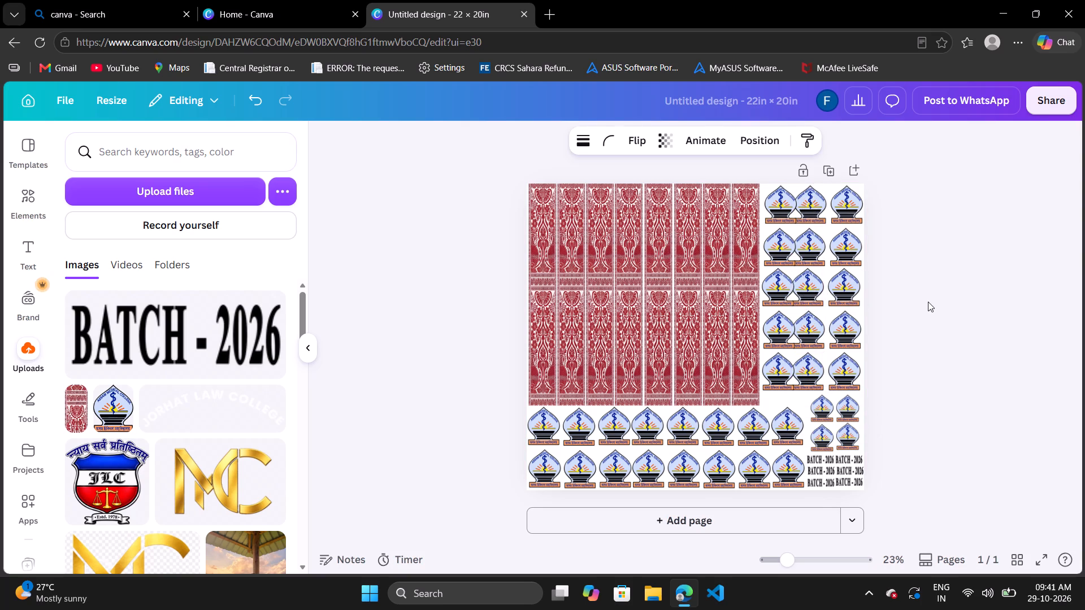
key("Right")
key("Right")
key("Right")
key("Right")
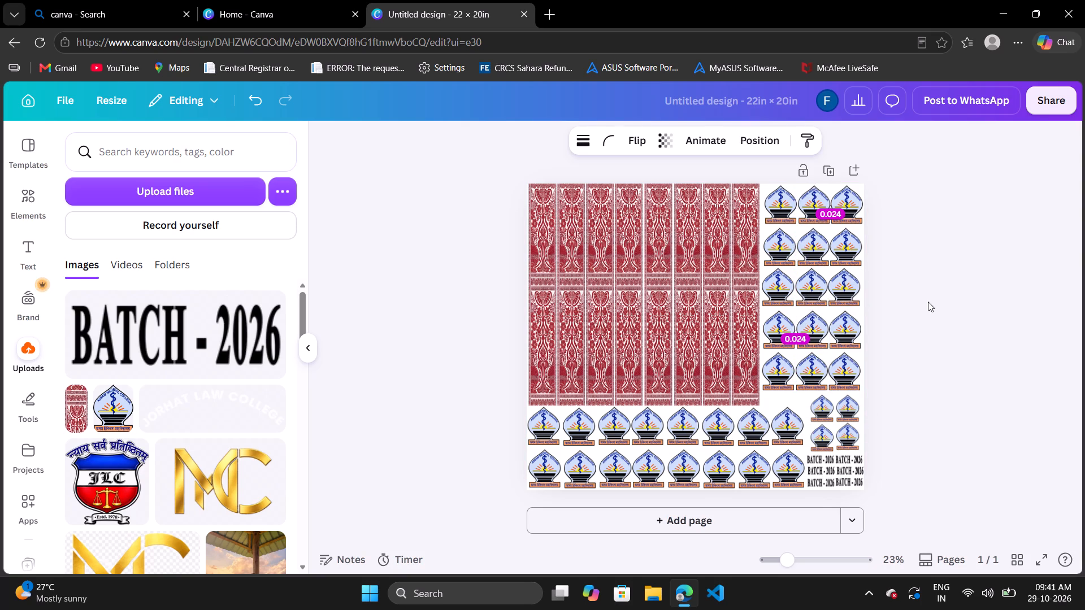
key("Left")
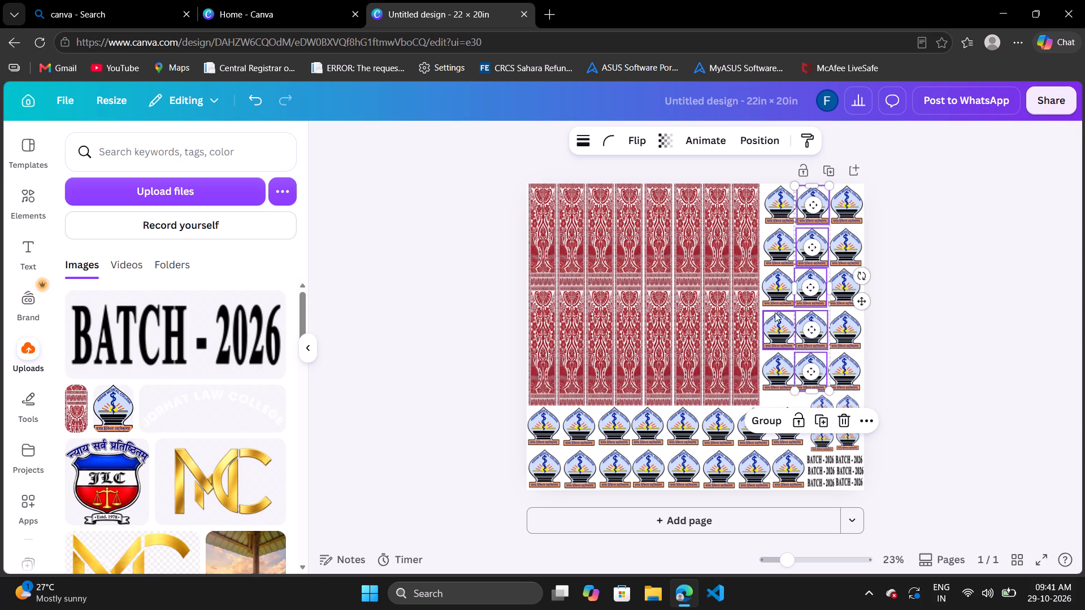
left_click(923, 272)
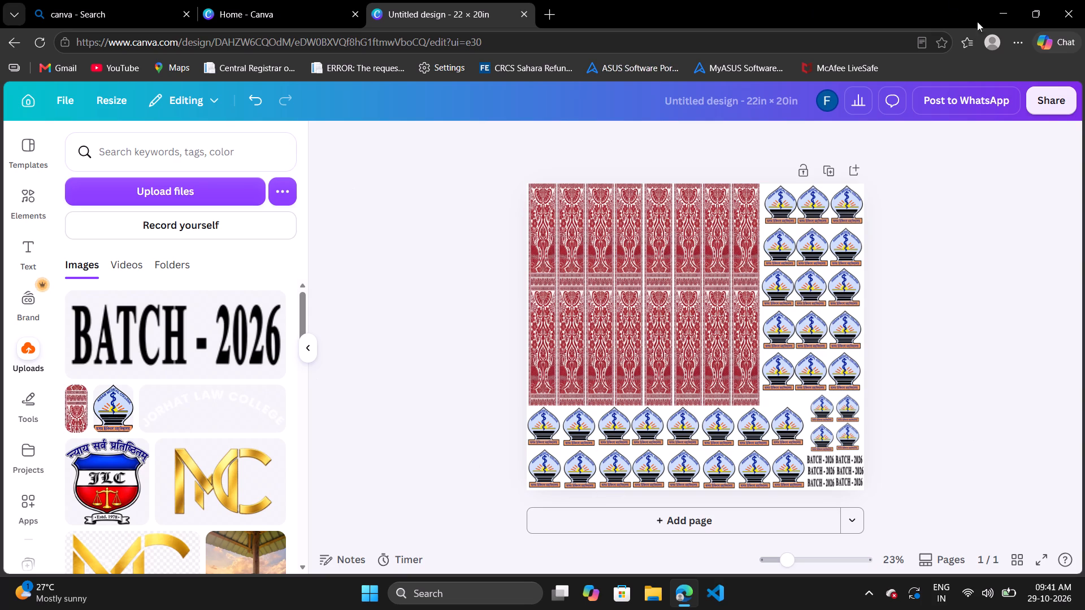
Open the design's PNG download settings and turn on the transparent background.
left_click(1055, 108)
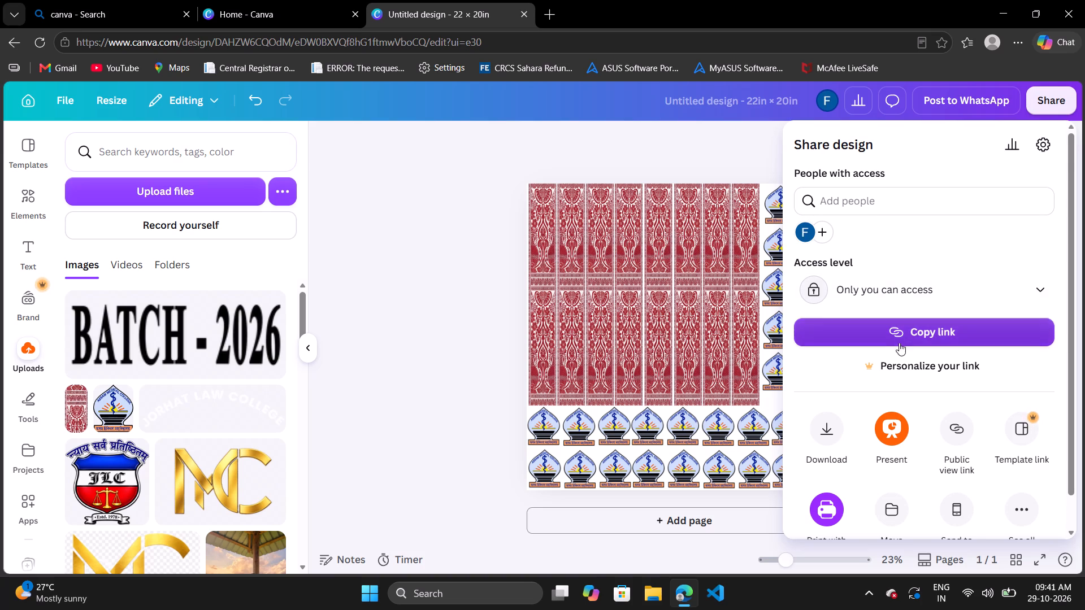
scroll(895, 356, "down", 2)
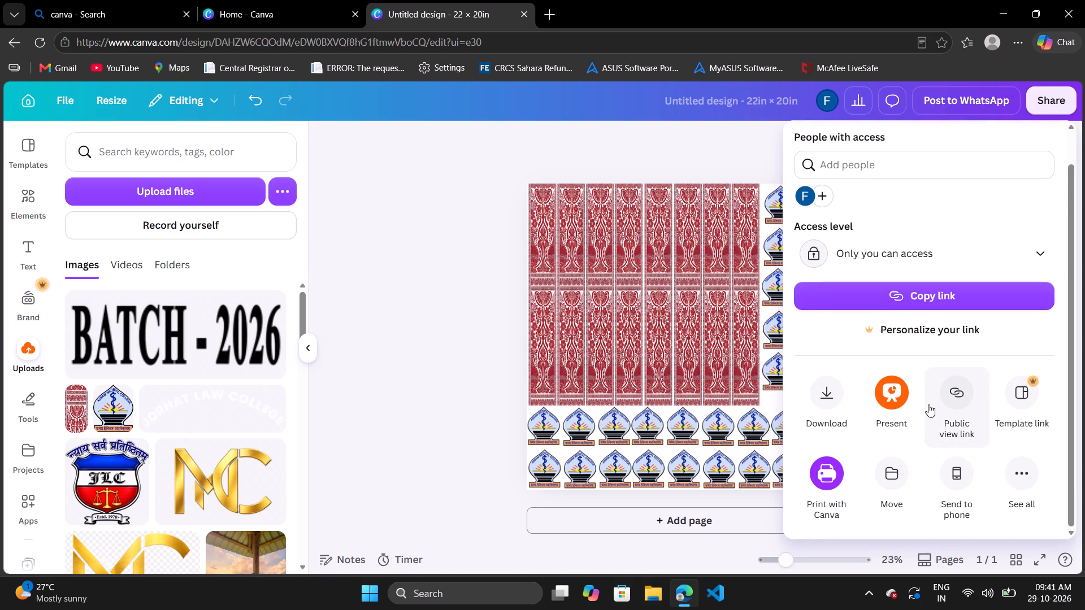
scroll(922, 412, "down", 1)
left_click(834, 388)
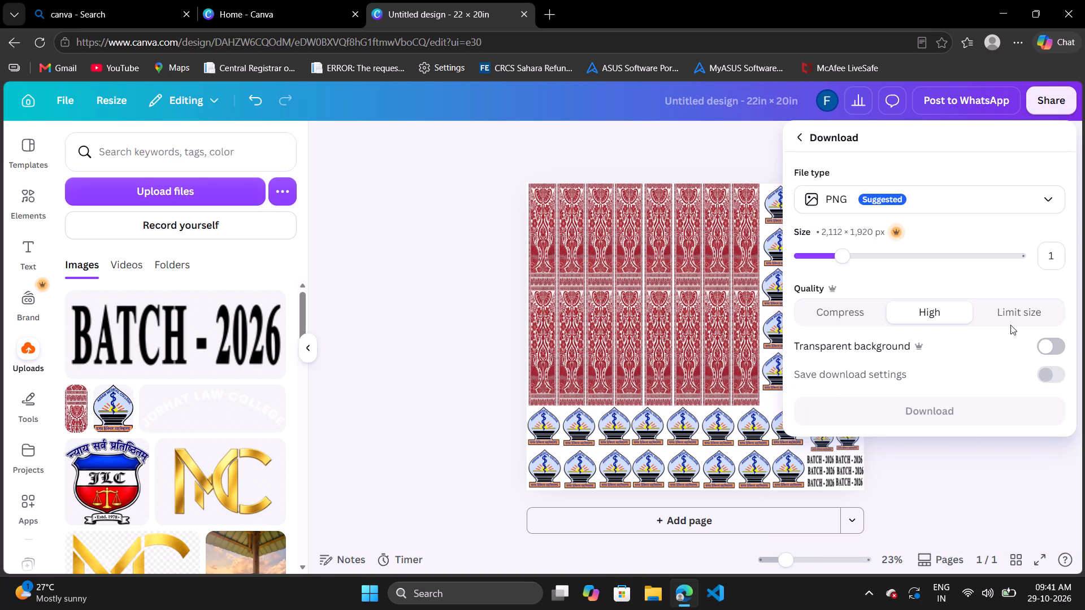
left_click(1058, 351)
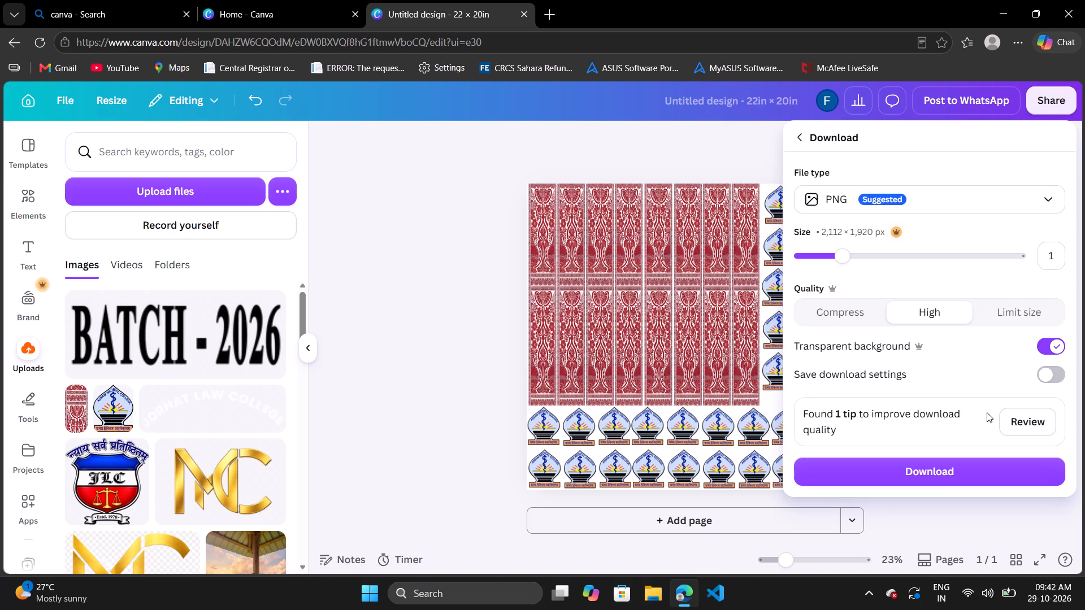
Review the Check transparency download tip and its help article on transparent backgrounds, and return to the design.
scroll(987, 412, "down", 3)
left_click(1016, 424)
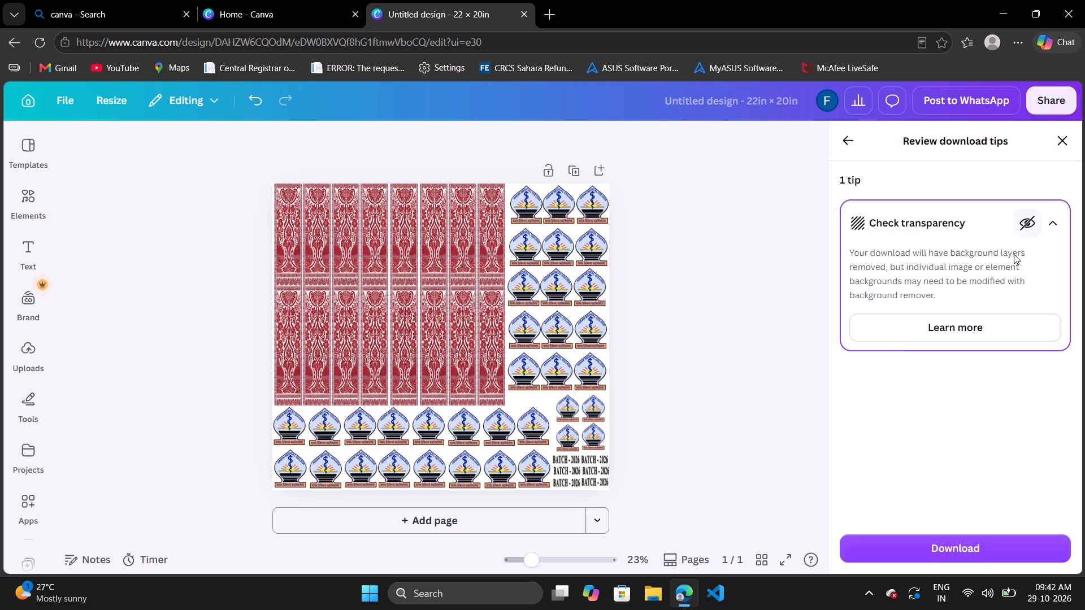
left_click(984, 321)
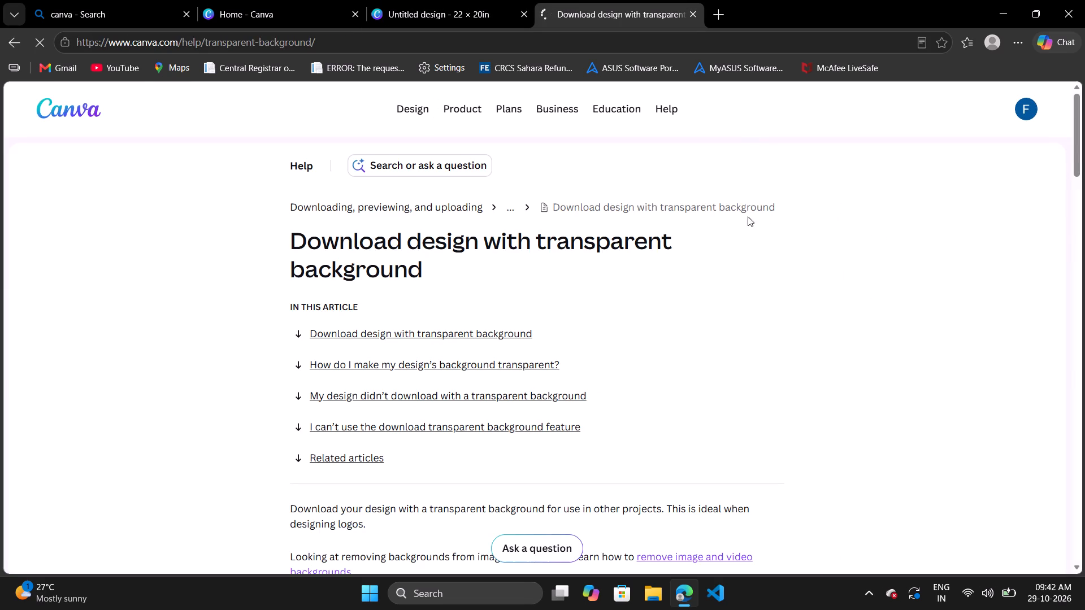
left_click(694, 8)
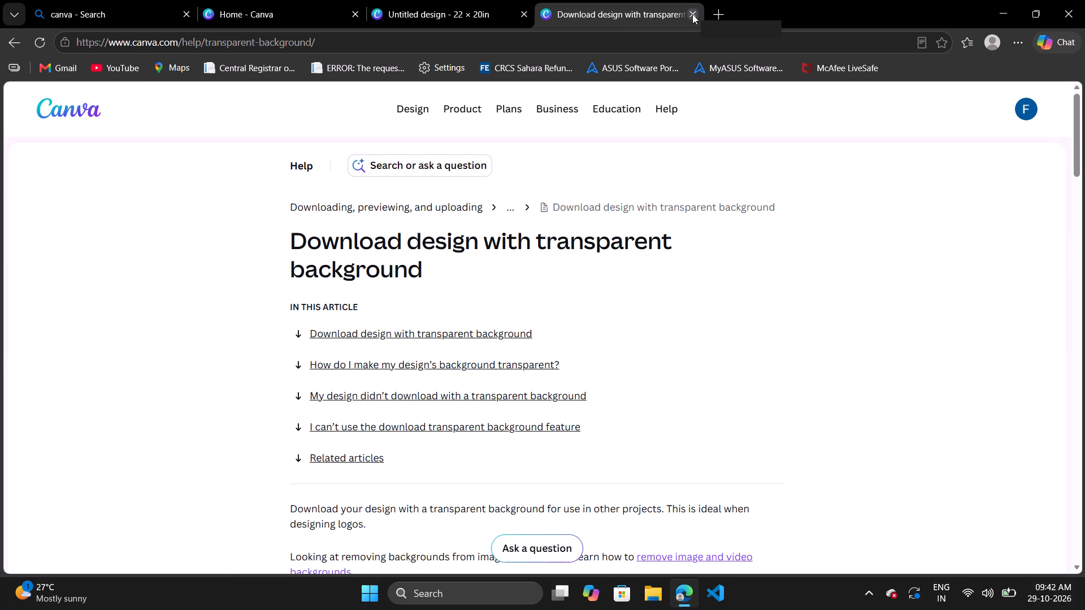
left_click(692, 14)
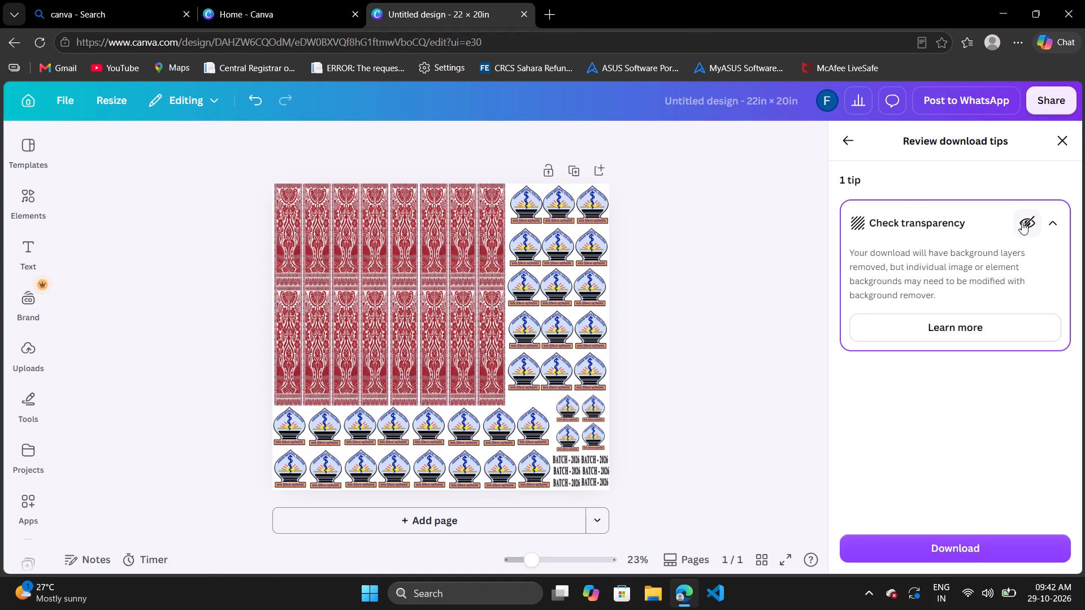
Dismiss the Check transparency tip from the download tips.
left_click(1049, 224)
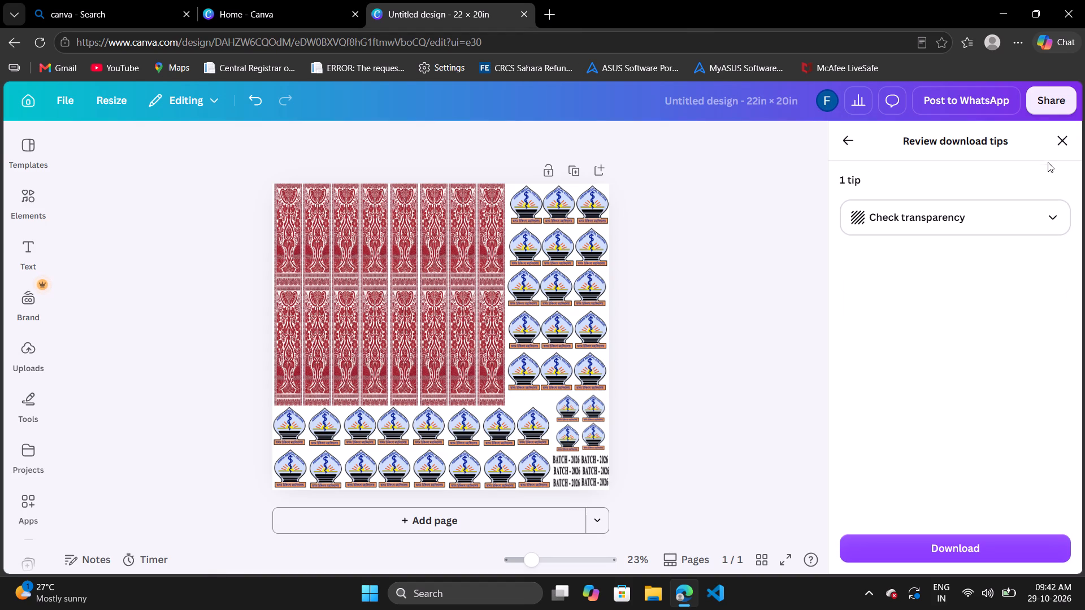
left_click(958, 220)
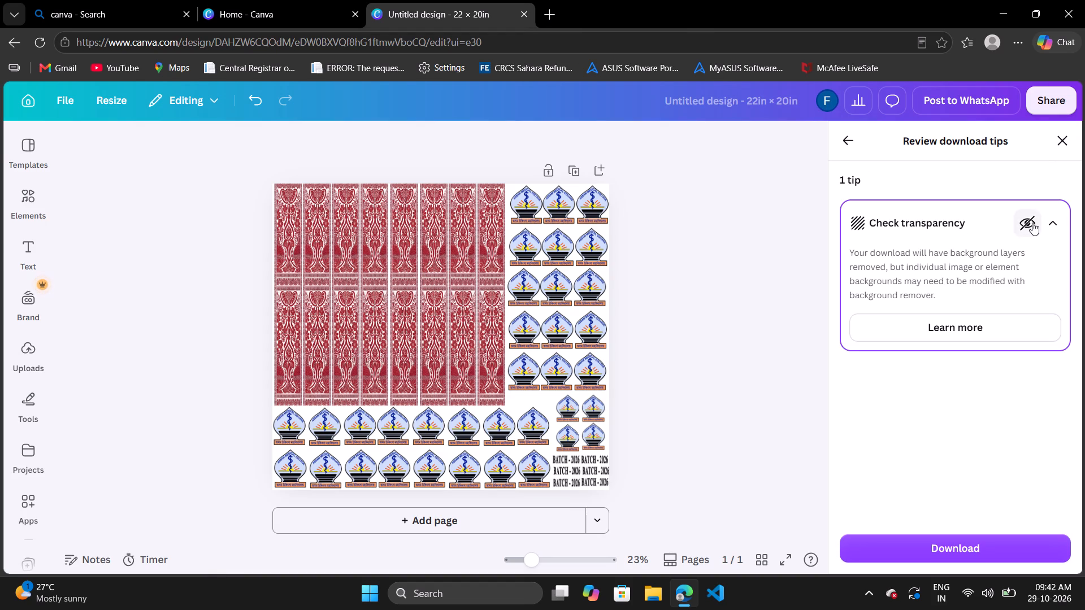
left_click(1032, 223)
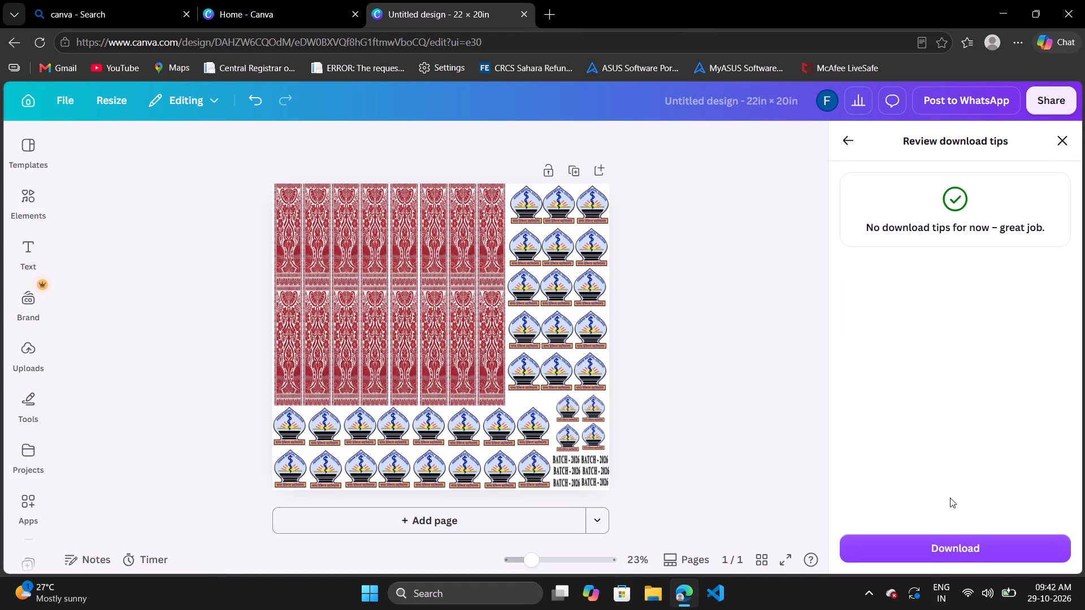
Download the 22 × 20 in design as a PNG with a transparent background.
left_click(929, 547)
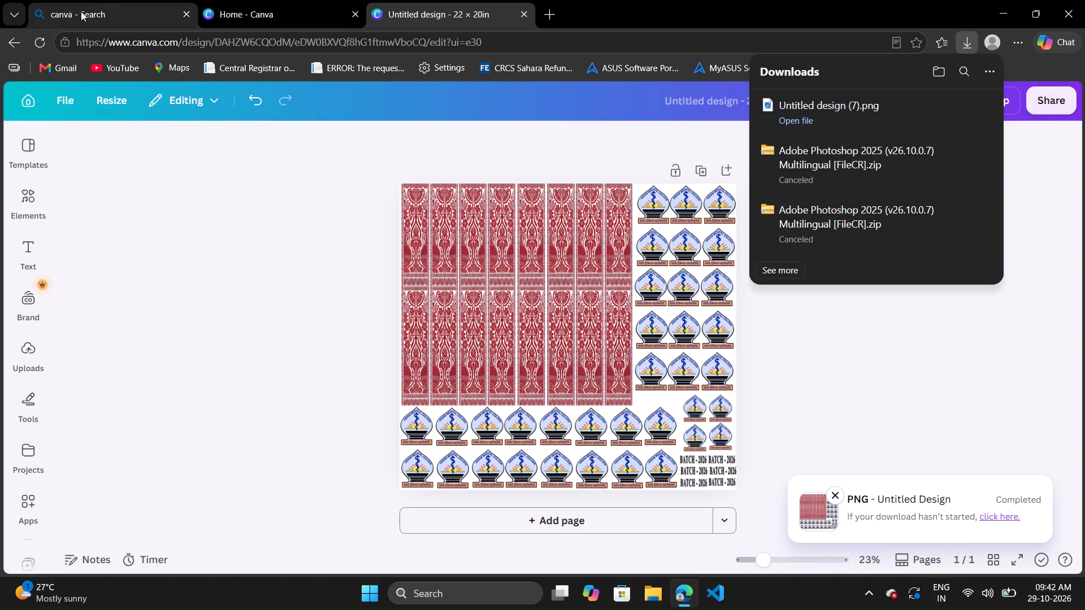
left_click(19, 97)
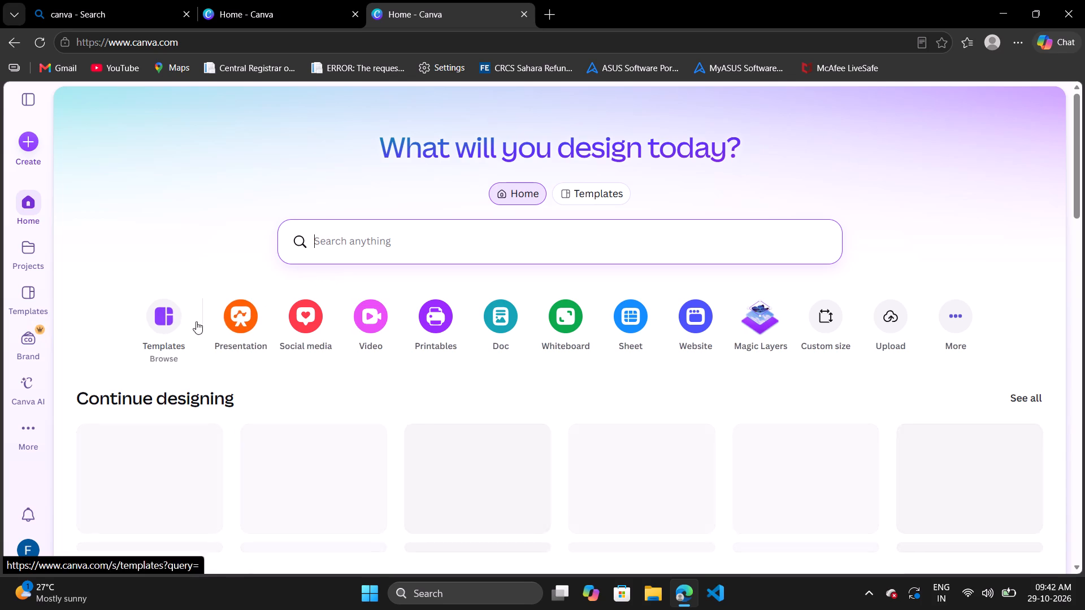
scroll(224, 327, "down", 1)
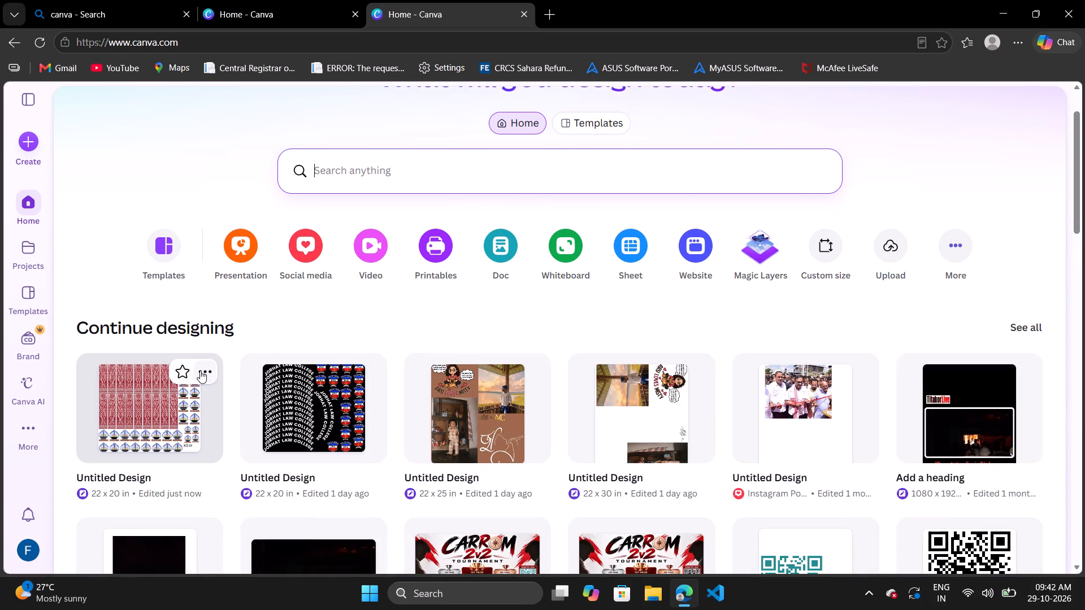